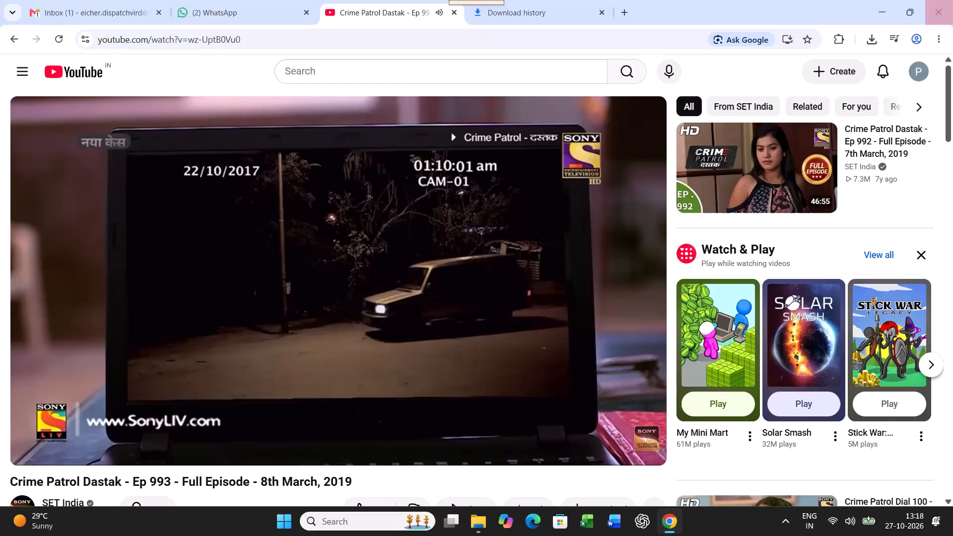
Open the Sep-26-Hisab workbook from the Hisab-26-27 folder in the desktop's HISAB folder, maximize it and dismiss the refresh notice.
{"action": "left_click", "coordinate": [881, 5]}
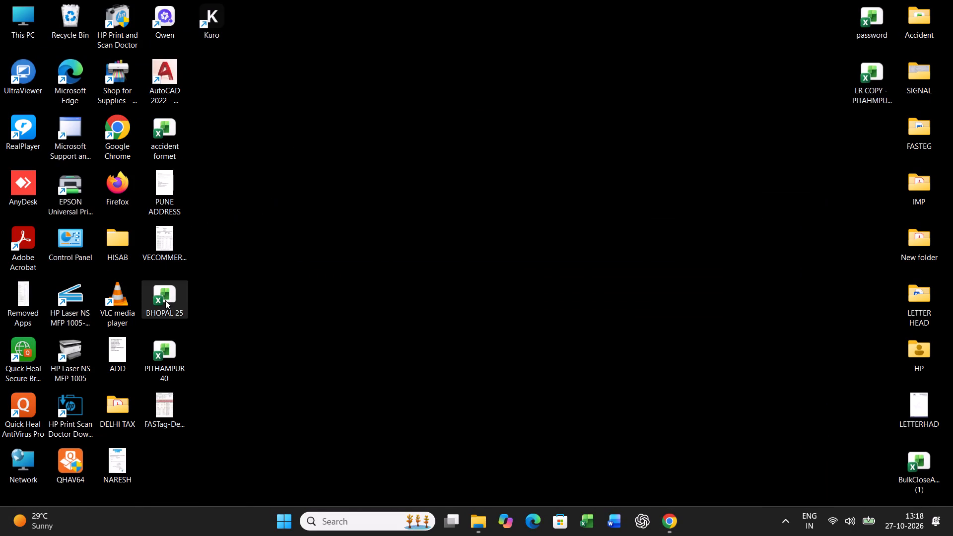
{"action": "left_click", "coordinate": [165, 300]}
{"action": "left_click", "coordinate": [162, 357]}
{"action": "double_click", "coordinate": [122, 243]}
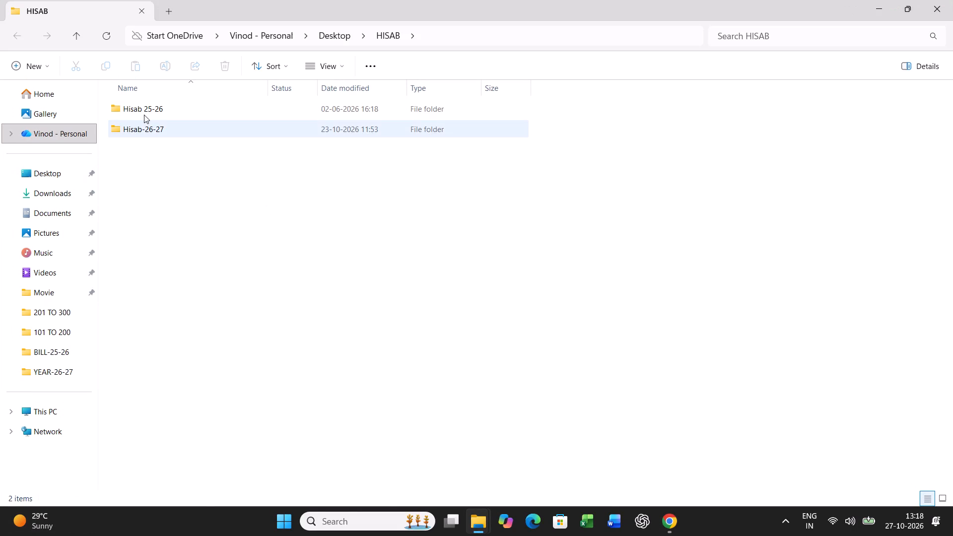
{"action": "double_click", "coordinate": [157, 126]}
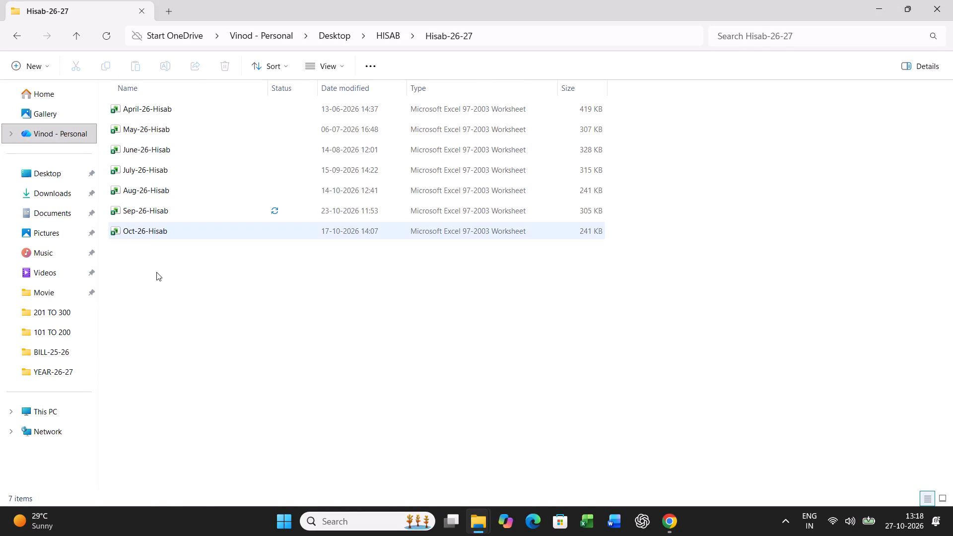
{"action": "double_click", "coordinate": [156, 213]}
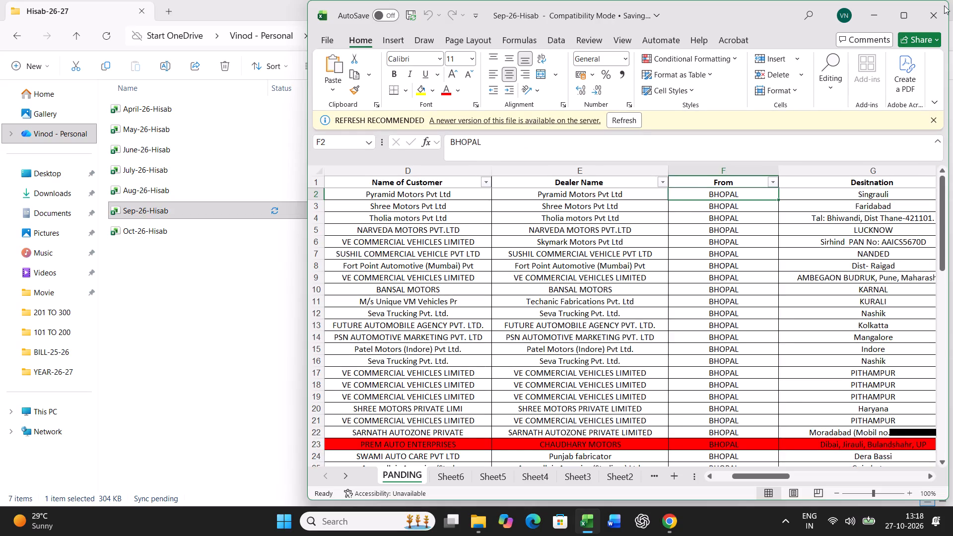
{"action": "left_click", "coordinate": [907, 14]}
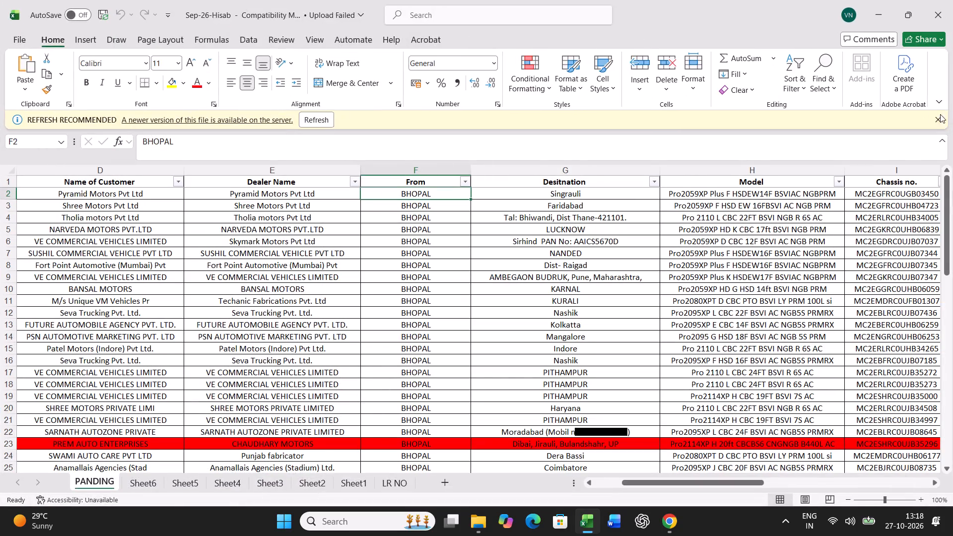
{"action": "left_click", "coordinate": [940, 116]}
Search the PANDING sheet for chassis number ending 014000.
{"action": "left_click", "coordinate": [460, 300]}
{"action": "key", "text": "ctrl+f"}
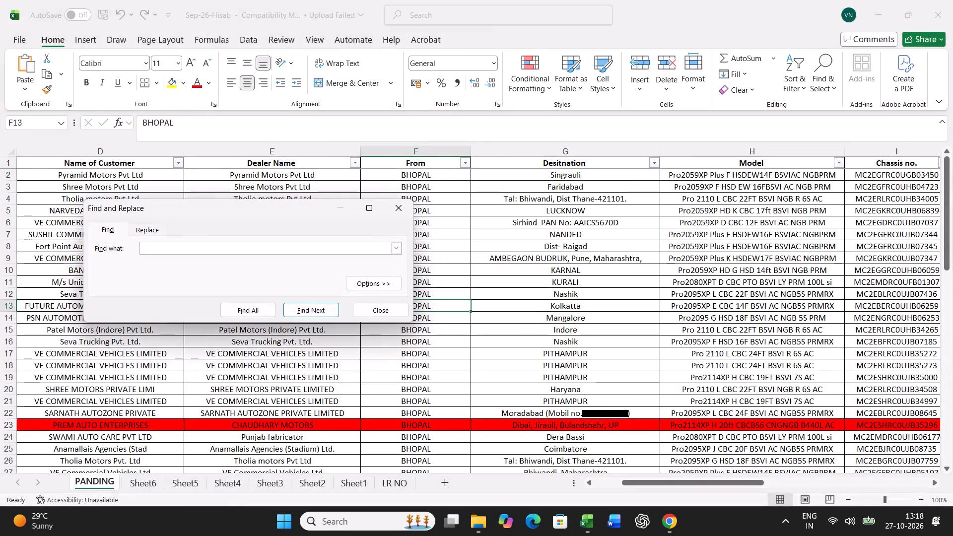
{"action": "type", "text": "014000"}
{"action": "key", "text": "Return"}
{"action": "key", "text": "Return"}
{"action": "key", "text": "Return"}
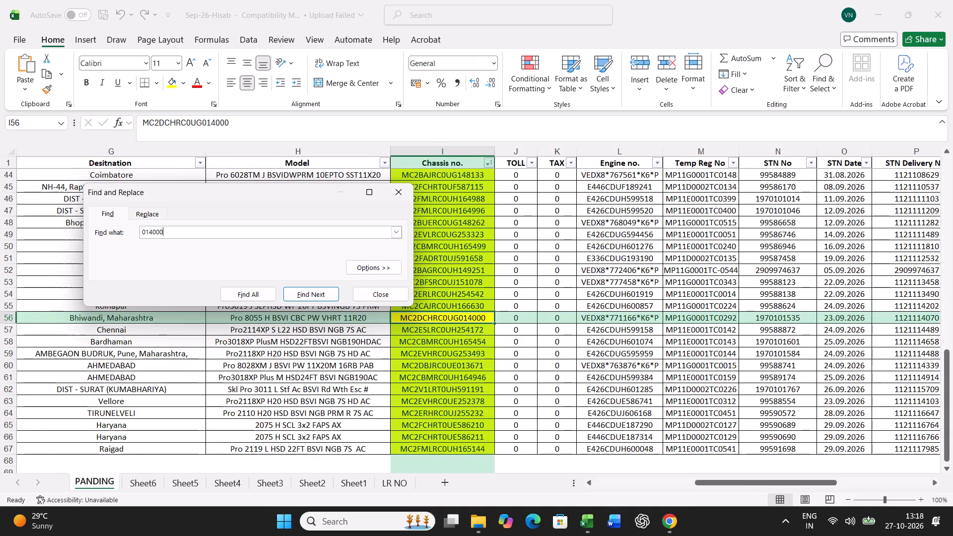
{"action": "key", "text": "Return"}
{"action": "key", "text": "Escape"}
Change the fill of the highlighted chassis numbers in I28 through I67 to white.
{"action": "scroll", "coordinate": [471, 363], "scroll_direction": "up", "scroll_amount": 11}
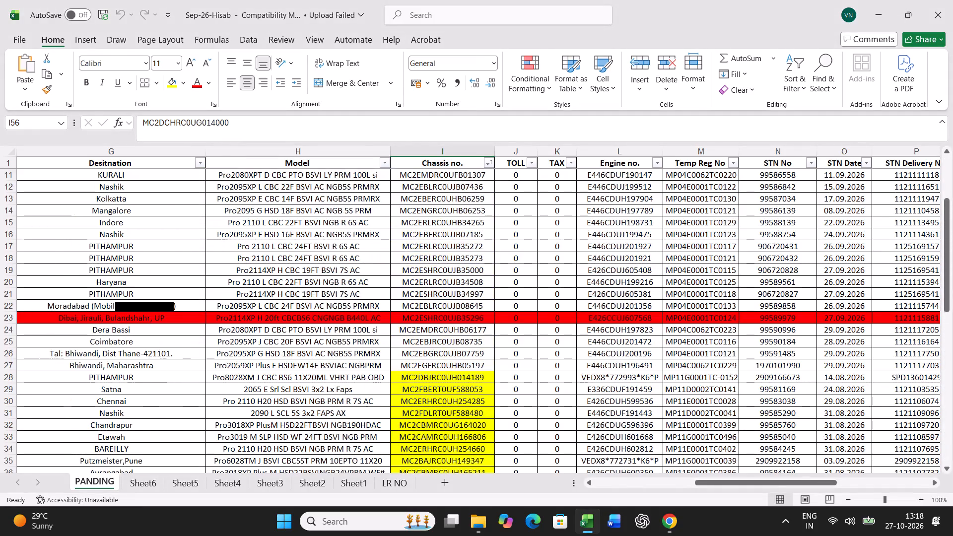
{"action": "left_click_drag", "start_coordinate": [436, 377], "coordinate": [446, 460]}
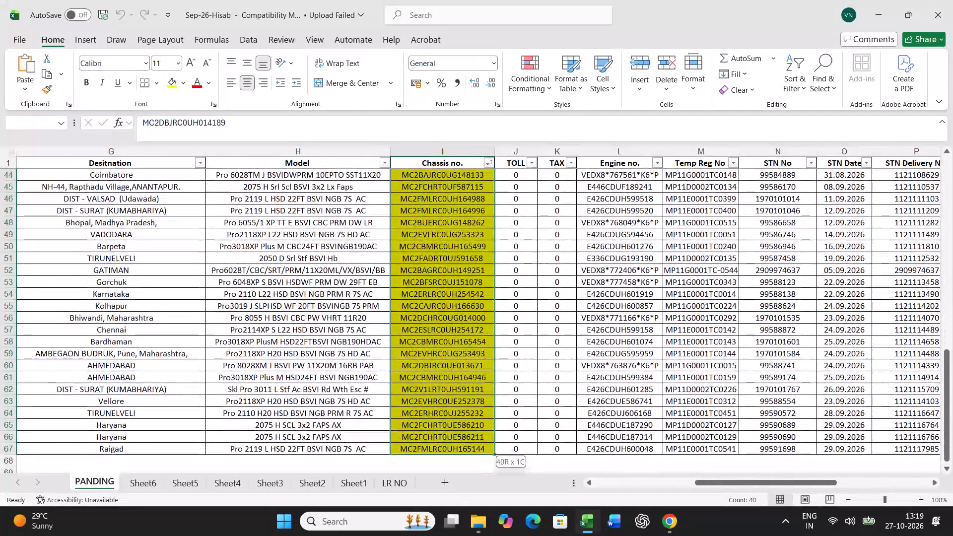
{"action": "left_click_drag", "start_coordinate": [446, 460], "coordinate": [446, 448]}
{"action": "left_click", "coordinate": [181, 82]}
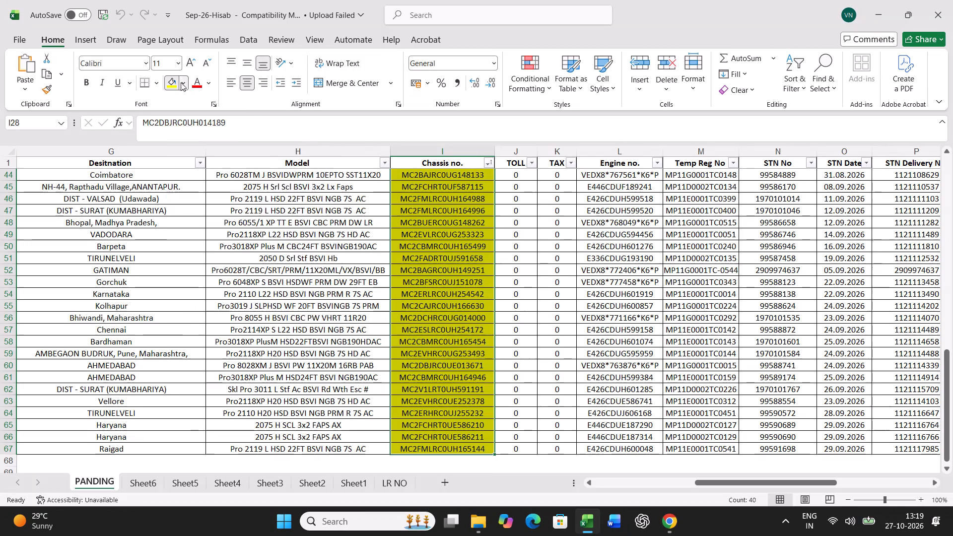
{"action": "left_click", "coordinate": [177, 144]}
{"action": "left_click", "coordinate": [486, 278]}
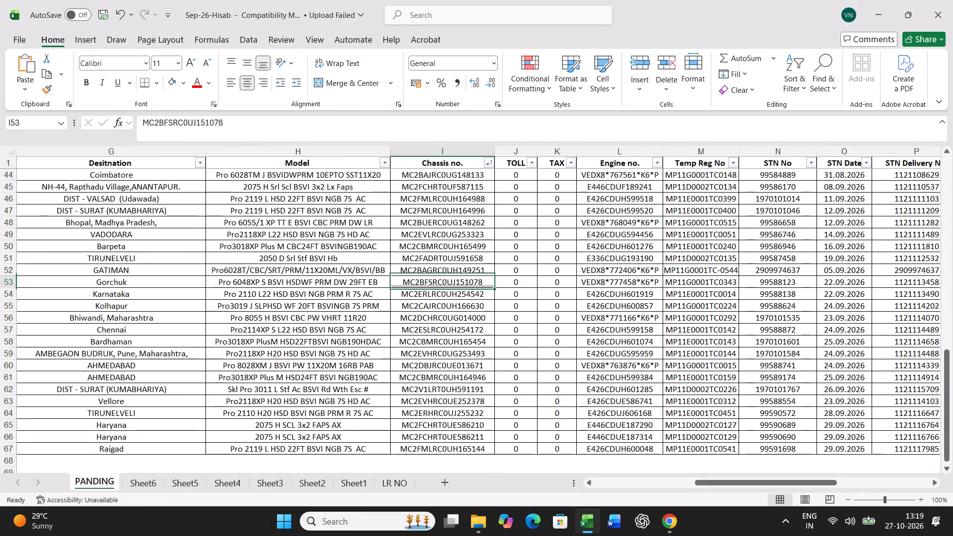
Find the chassis number ending 014000 again and fill its cell with yellow.
{"action": "key", "text": "ctrl+f"}
{"action": "key", "text": "Return"}
{"action": "key", "text": "Return"}
{"action": "key", "text": "Return"}
{"action": "key", "text": "Return"}
{"action": "key", "text": "Return"}
{"action": "key", "text": "Escape"}
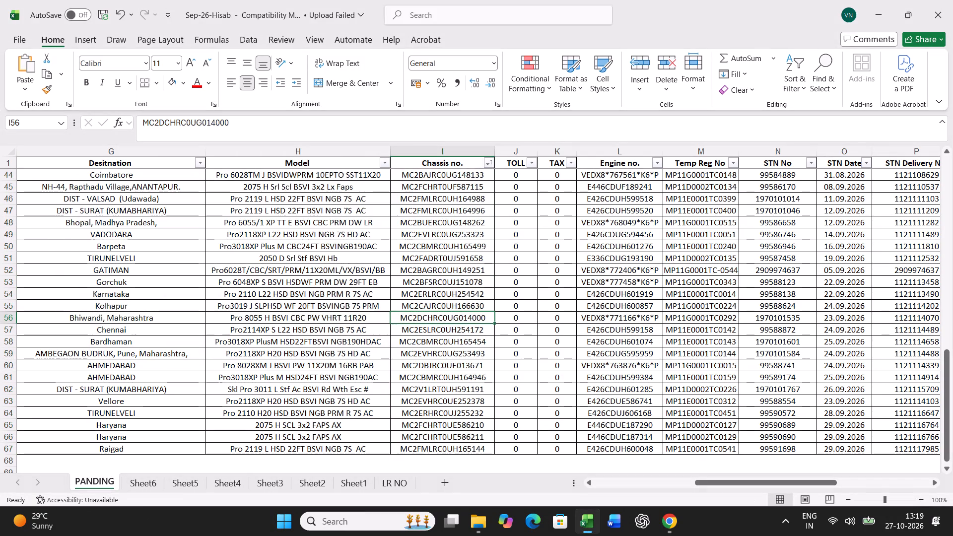
{"action": "left_click", "coordinate": [187, 81]}
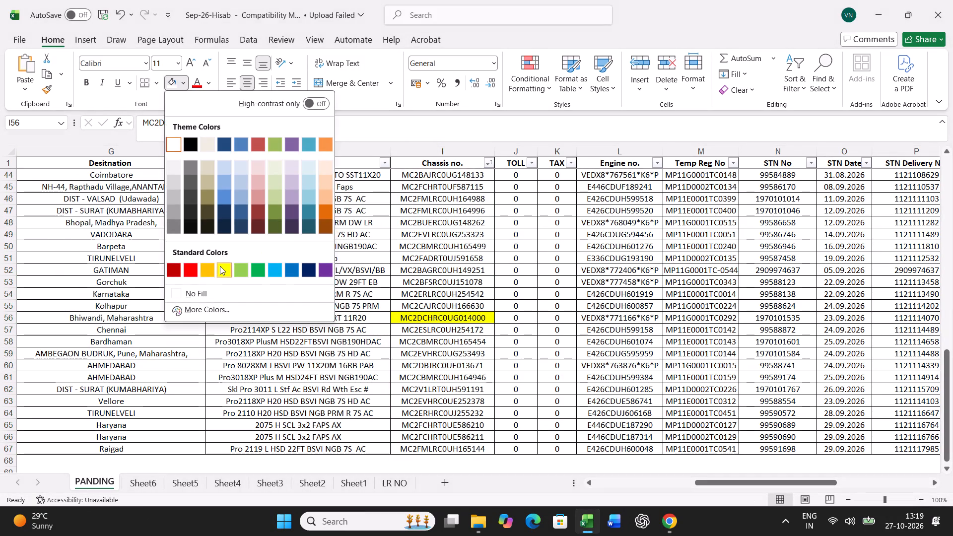
{"action": "left_click", "coordinate": [220, 266]}
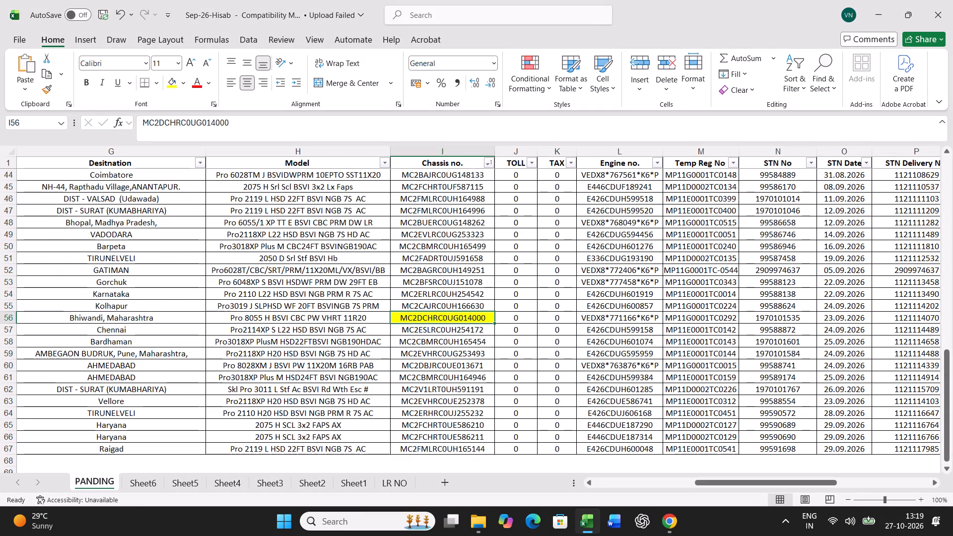
Find the chassis number ending 164020 and fill its cell with yellow.
{"action": "left_click", "coordinate": [351, 340]}
{"action": "key", "text": "ctrl+f"}
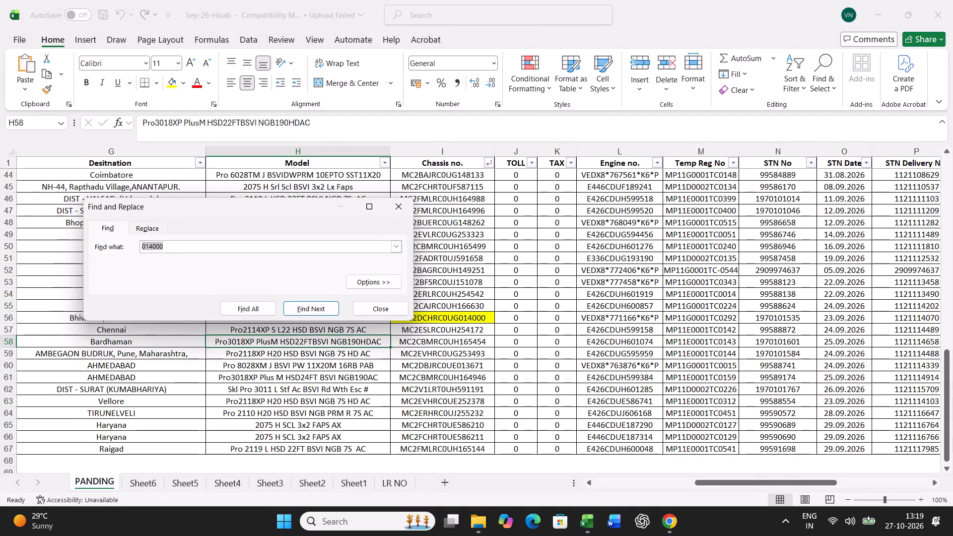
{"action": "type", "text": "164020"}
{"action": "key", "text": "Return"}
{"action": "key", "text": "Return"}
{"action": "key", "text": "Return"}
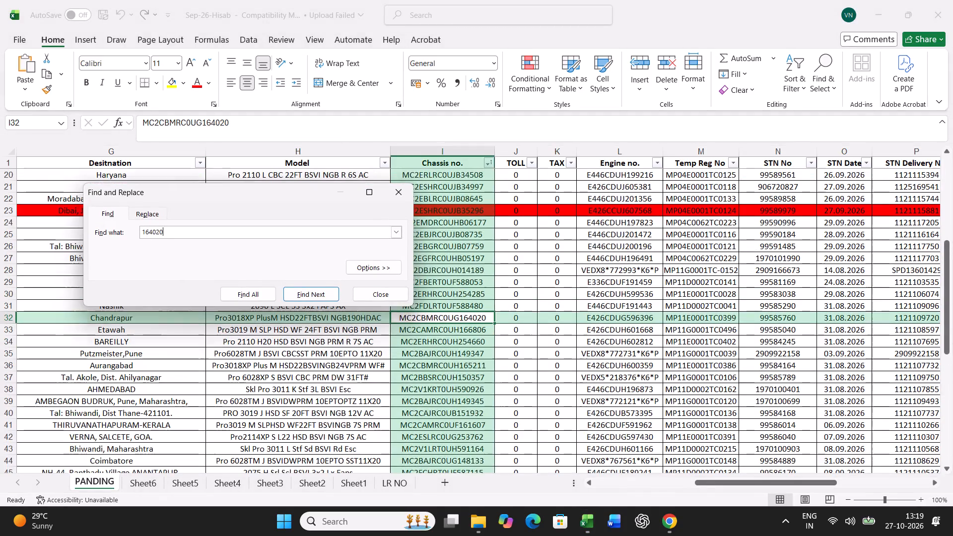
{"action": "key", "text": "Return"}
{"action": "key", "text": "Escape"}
{"action": "left_click", "coordinate": [176, 83]}
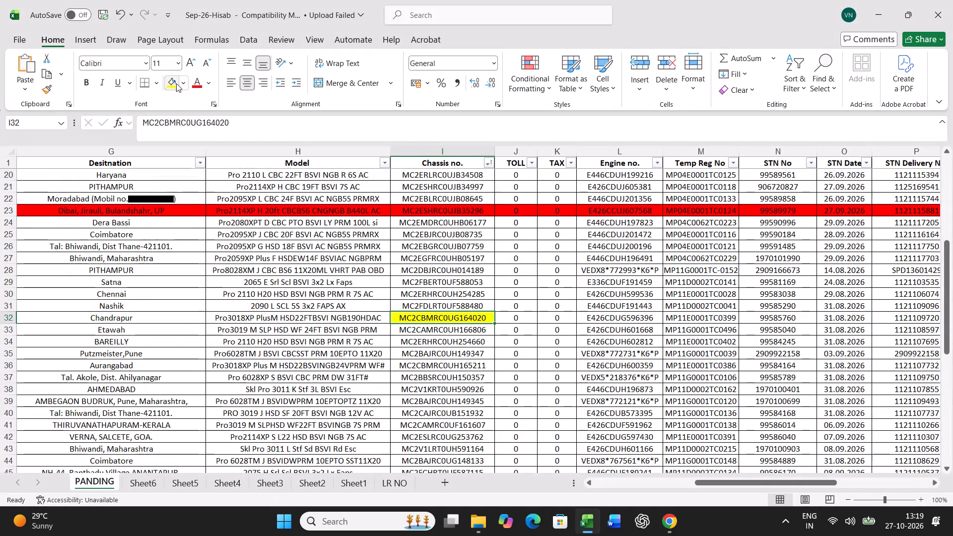
Find the chassis number ending 590926 and fill its cell with yellow.
{"action": "key", "text": "ctrl+f"}
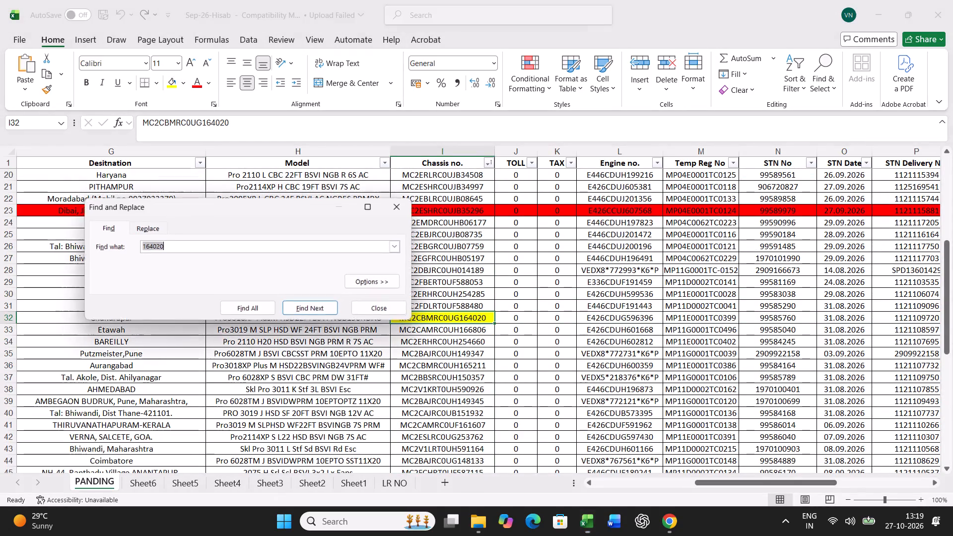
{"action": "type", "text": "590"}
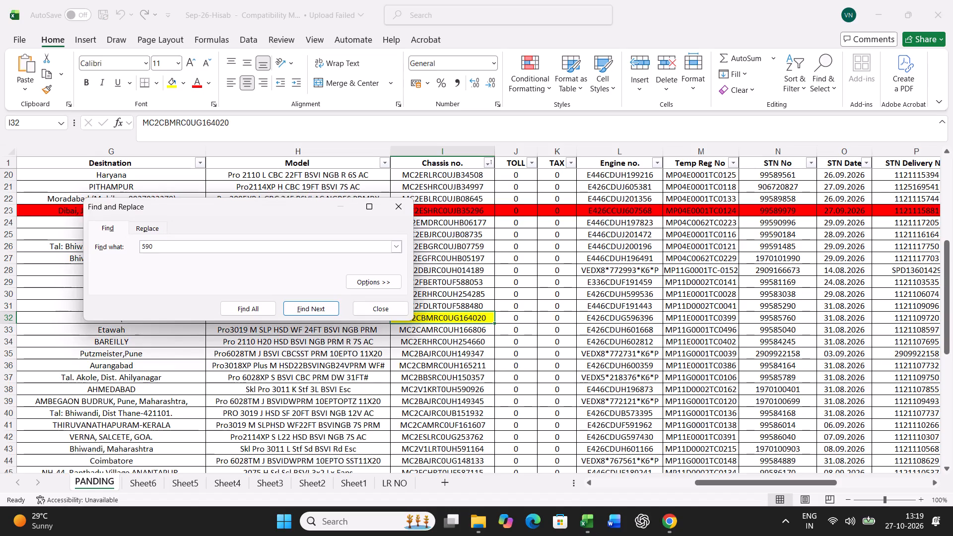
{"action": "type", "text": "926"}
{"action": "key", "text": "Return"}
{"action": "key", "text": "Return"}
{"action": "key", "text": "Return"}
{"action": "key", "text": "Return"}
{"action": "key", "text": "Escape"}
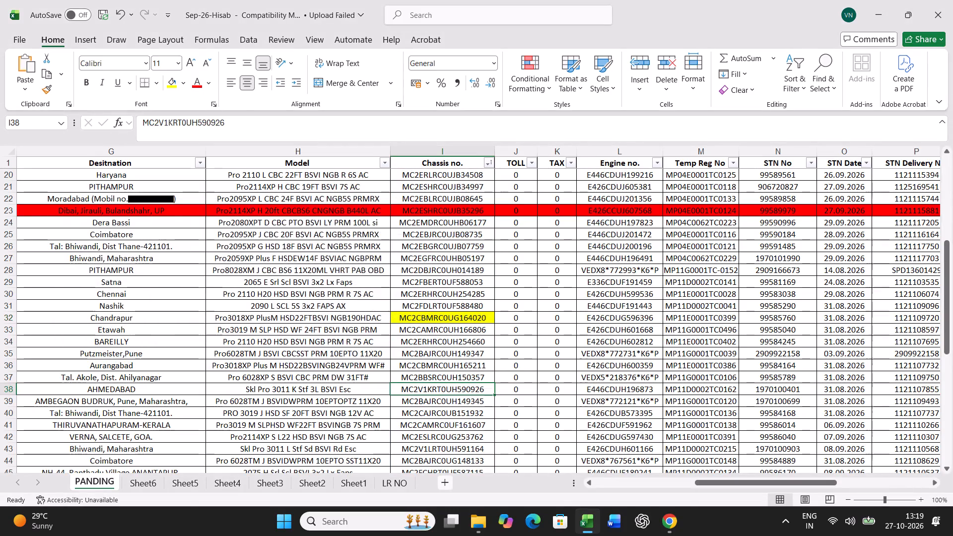
{"action": "left_click", "coordinate": [174, 85]}
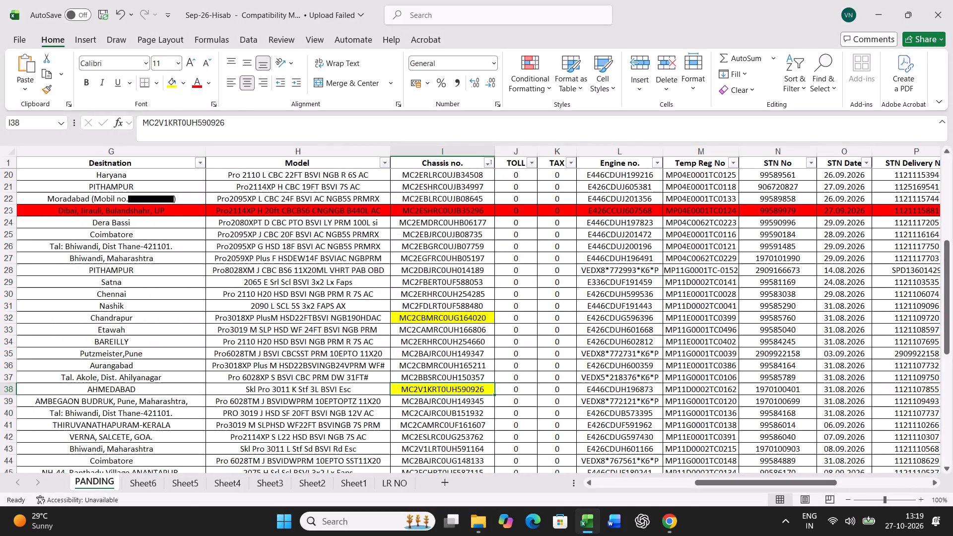
{"action": "key", "text": "ctrl+f"}
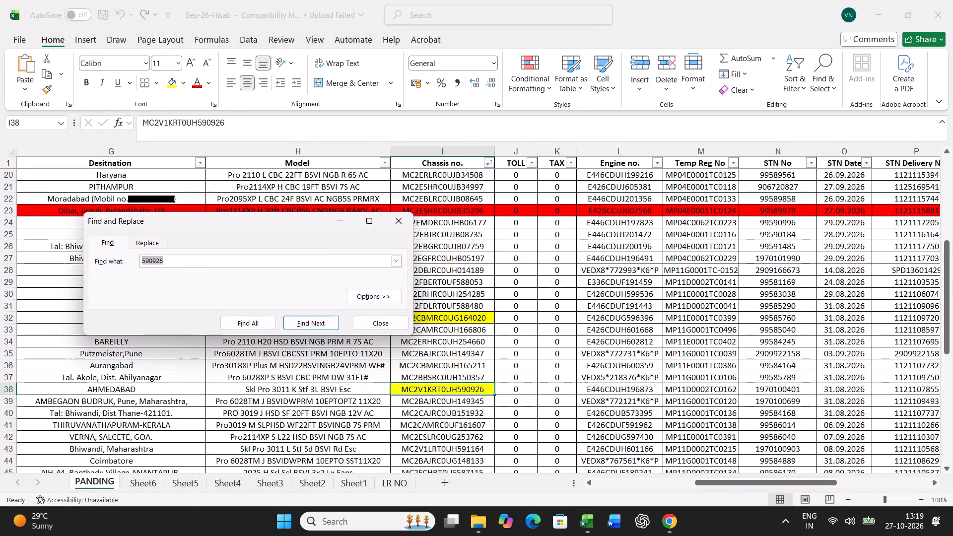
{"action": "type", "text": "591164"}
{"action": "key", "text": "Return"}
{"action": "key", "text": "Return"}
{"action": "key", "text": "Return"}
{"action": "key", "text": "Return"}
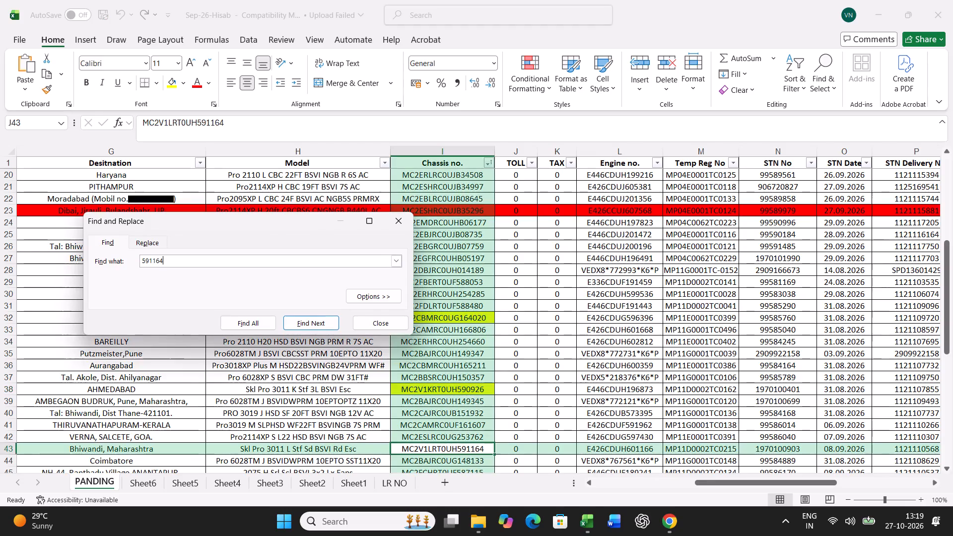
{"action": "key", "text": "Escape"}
{"action": "left_click", "coordinate": [176, 82]}
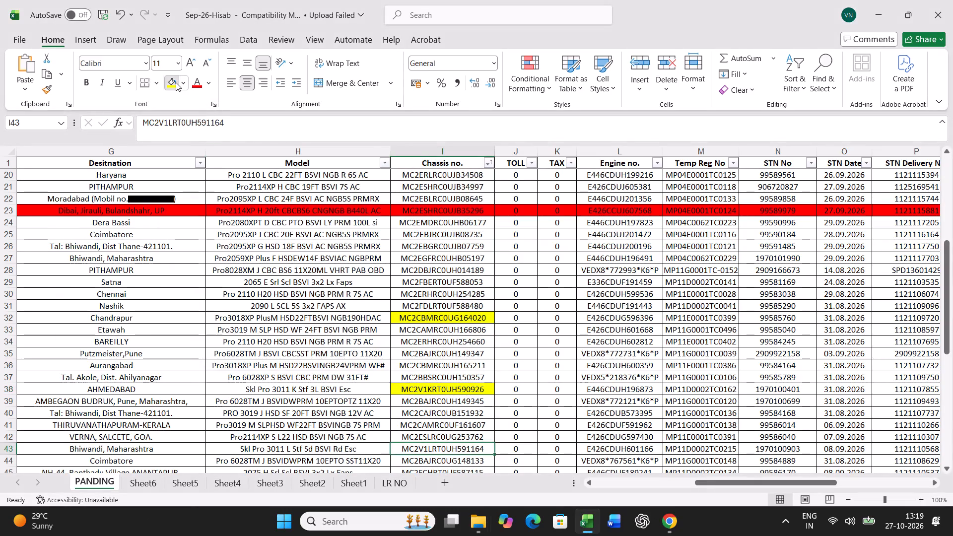
{"action": "key", "text": "ctrl+f"}
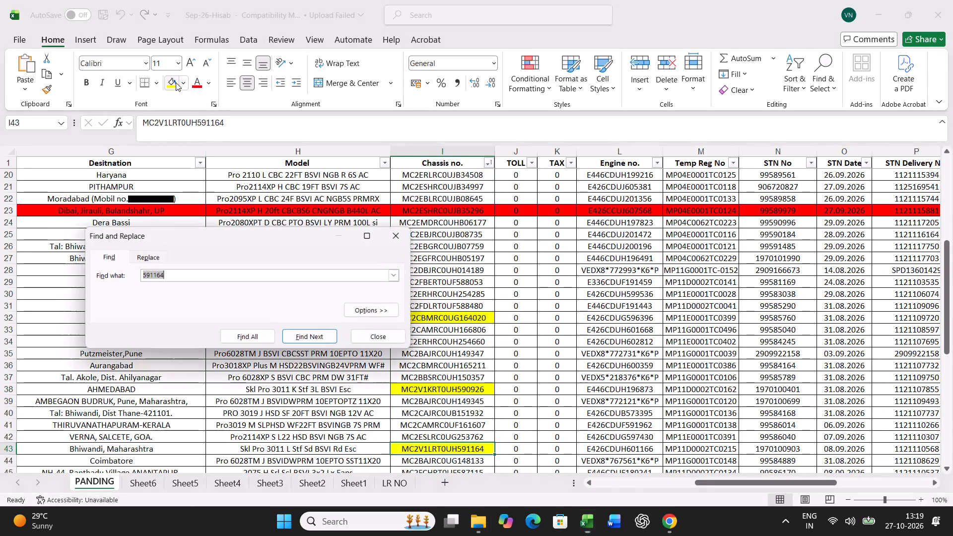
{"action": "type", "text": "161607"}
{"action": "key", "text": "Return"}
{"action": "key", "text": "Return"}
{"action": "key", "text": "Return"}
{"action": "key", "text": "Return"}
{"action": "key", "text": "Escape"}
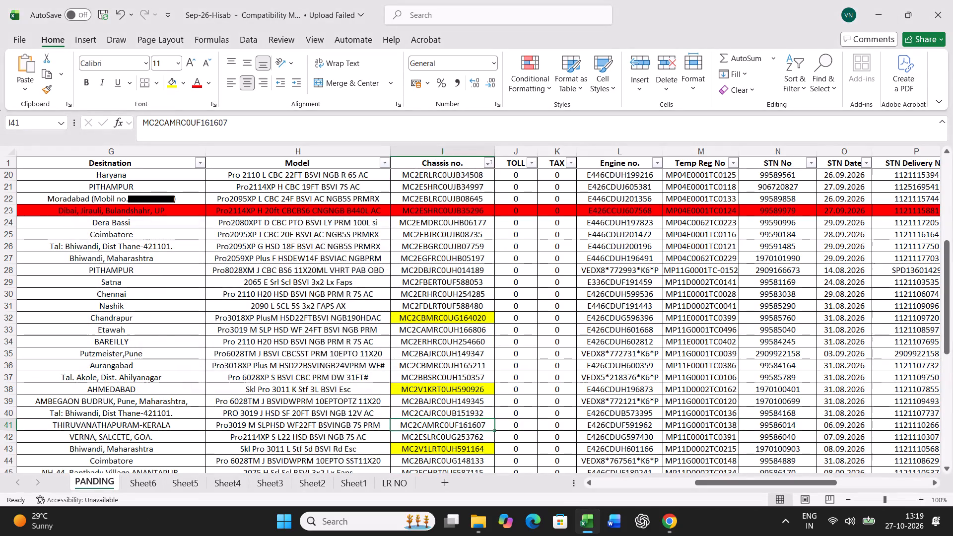
{"action": "left_click", "coordinate": [171, 87]}
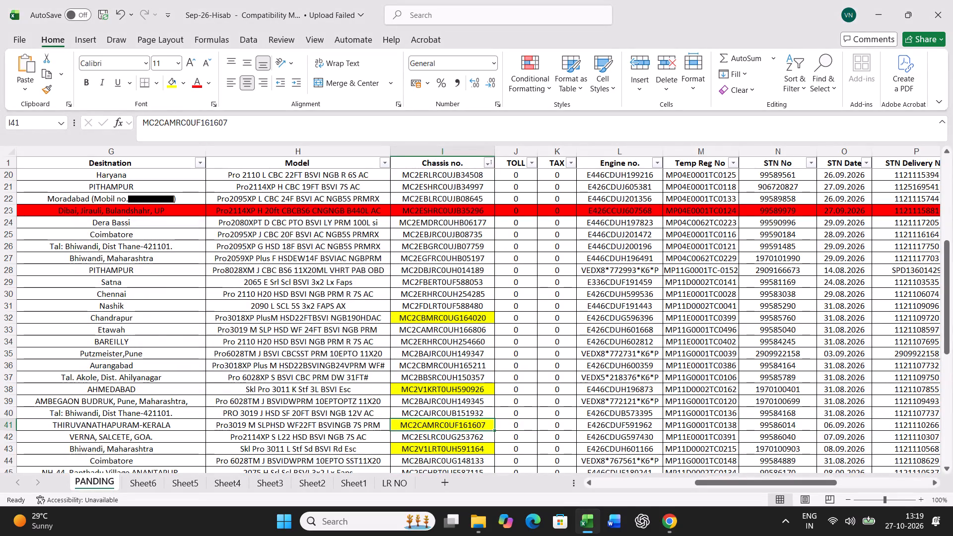
{"action": "key", "text": "ctrl+f"}
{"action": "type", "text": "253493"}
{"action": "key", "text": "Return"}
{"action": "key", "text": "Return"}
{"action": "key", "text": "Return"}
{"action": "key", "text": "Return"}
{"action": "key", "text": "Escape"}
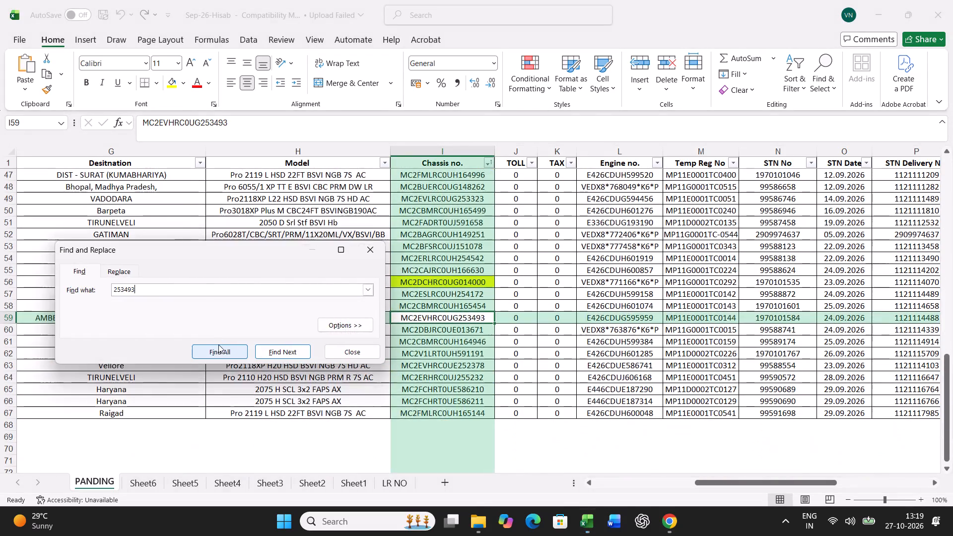
{"action": "left_click", "coordinate": [171, 90]}
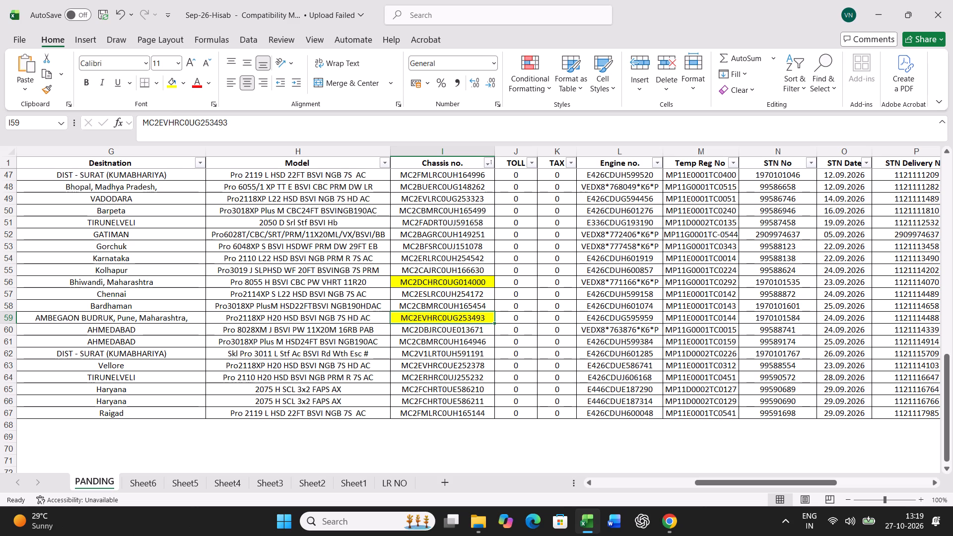
Find the chassis number ending 149345 and fill its cell with yellow.
{"action": "key", "text": "ctrl+f"}
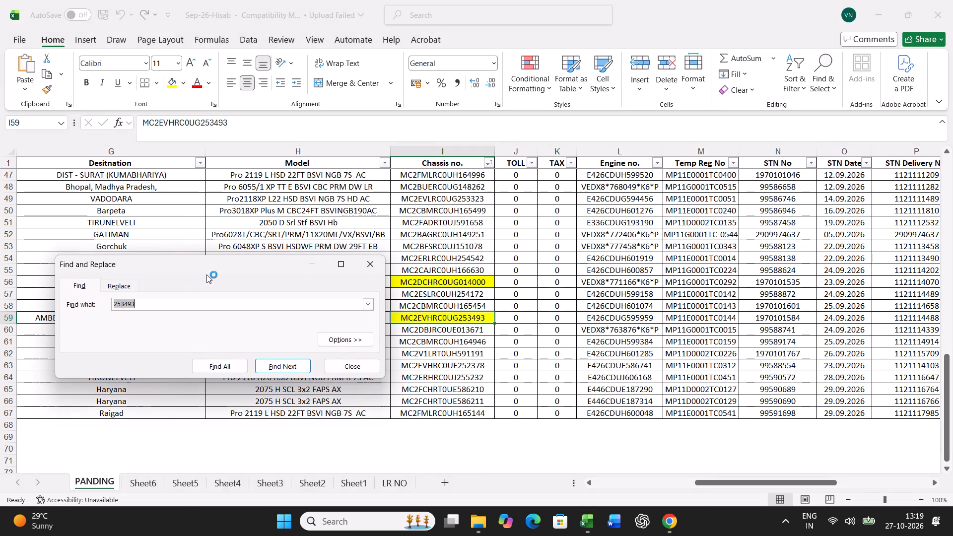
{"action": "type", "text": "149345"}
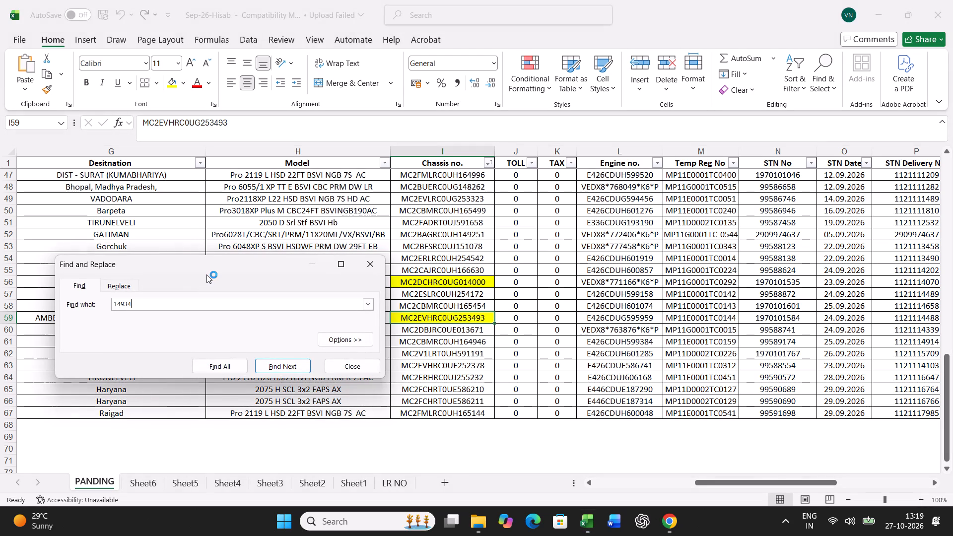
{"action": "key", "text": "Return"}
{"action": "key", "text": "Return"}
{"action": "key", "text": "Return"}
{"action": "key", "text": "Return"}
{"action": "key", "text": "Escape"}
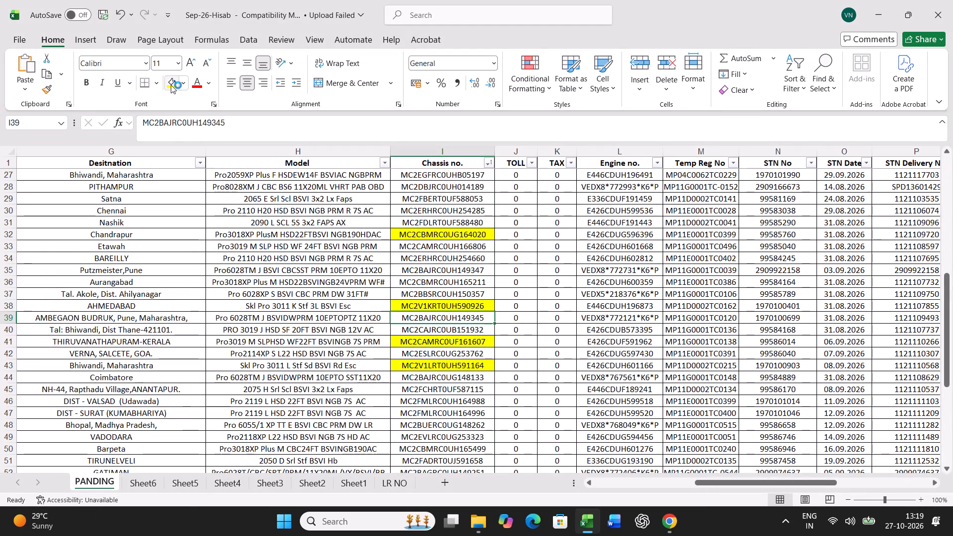
{"action": "left_click", "coordinate": [171, 85]}
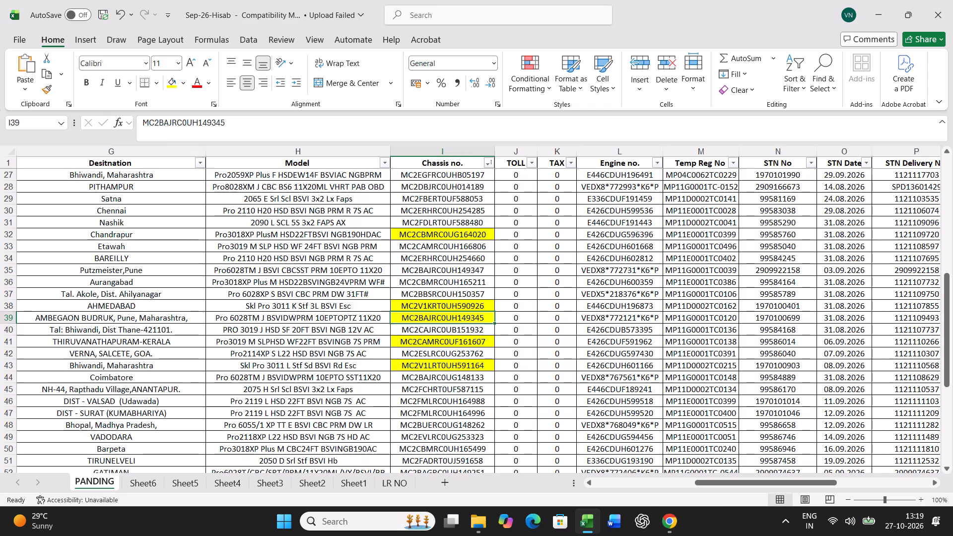
{"action": "key", "text": "ctrl+f"}
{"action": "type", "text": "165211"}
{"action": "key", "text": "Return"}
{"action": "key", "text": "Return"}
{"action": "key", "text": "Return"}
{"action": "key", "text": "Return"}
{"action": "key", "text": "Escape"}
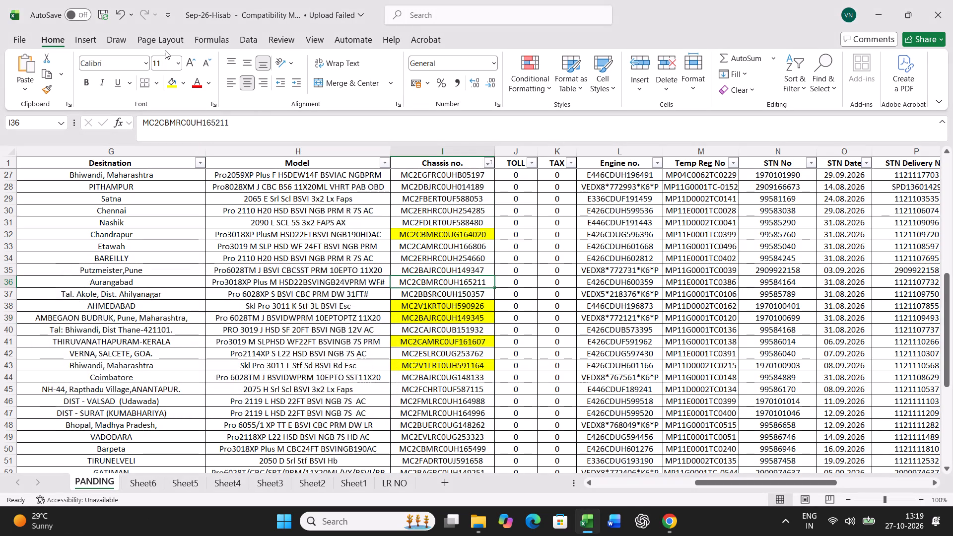
{"action": "left_click", "coordinate": [174, 77]}
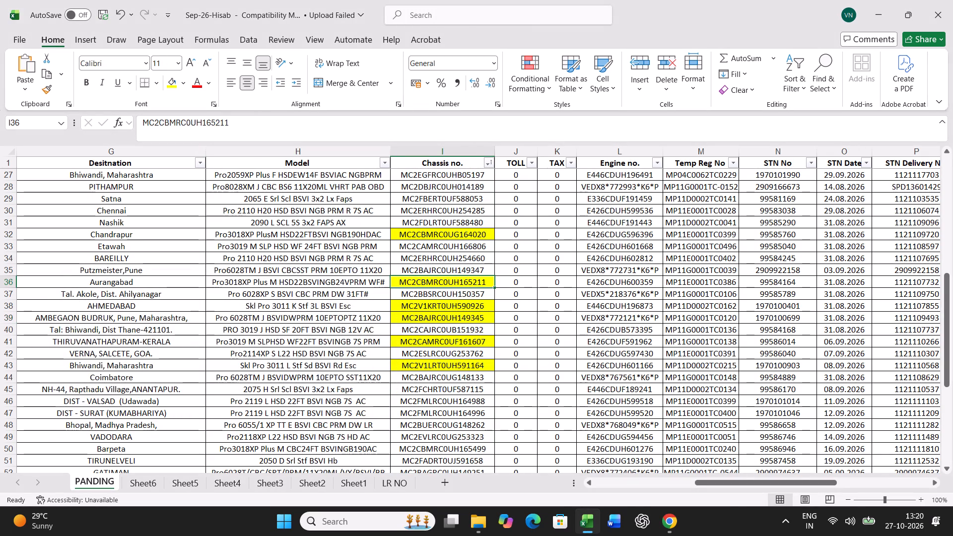
Find the chassis number ending 253762 and fill its cell with yellow.
{"action": "key", "text": "ctrl+f"}
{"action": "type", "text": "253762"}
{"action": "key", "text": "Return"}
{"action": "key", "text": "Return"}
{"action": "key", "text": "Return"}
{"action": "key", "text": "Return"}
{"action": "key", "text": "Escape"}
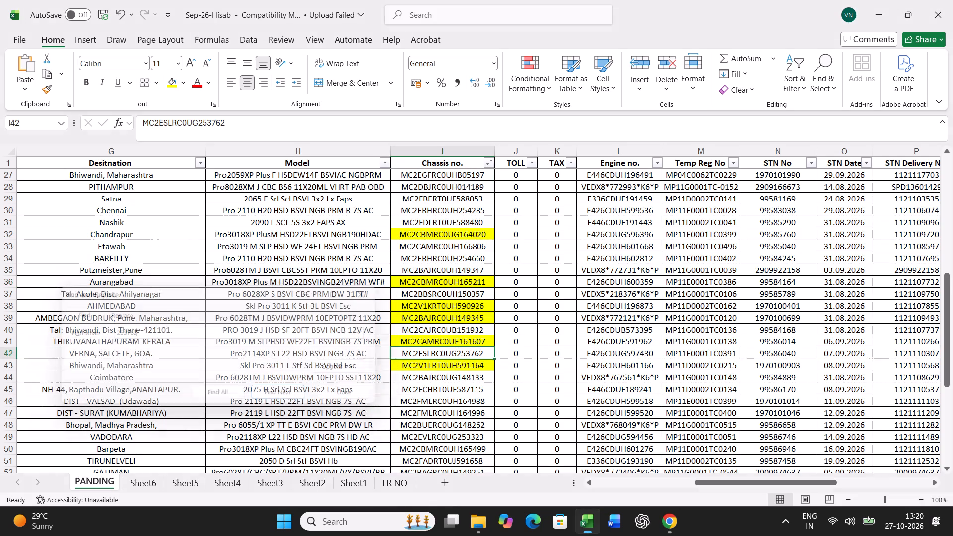
{"action": "left_click", "coordinate": [173, 83]}
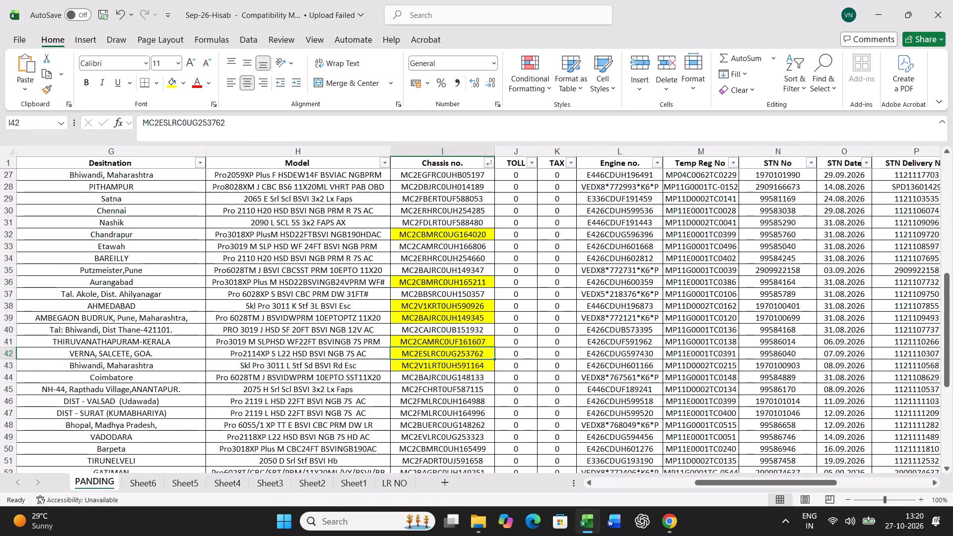
{"action": "key", "text": "ctrl+f"}
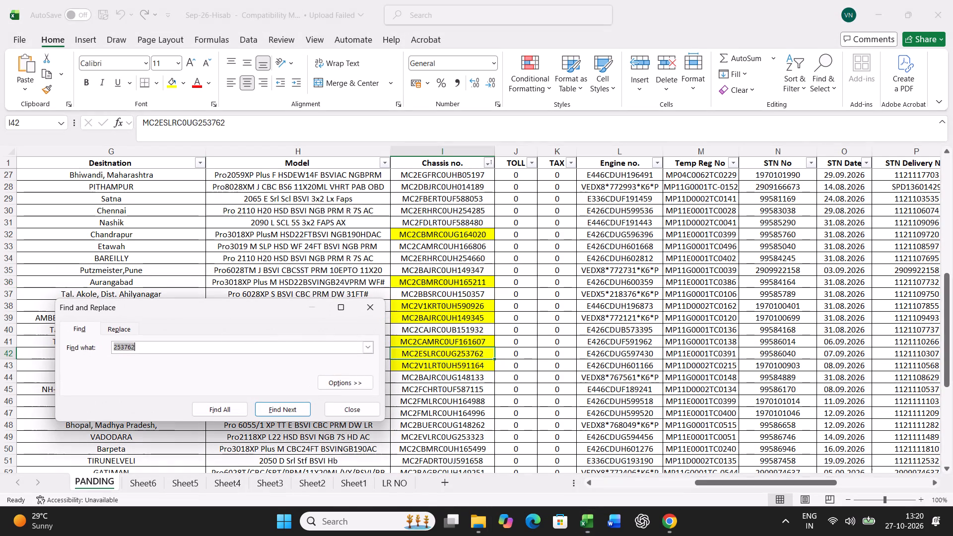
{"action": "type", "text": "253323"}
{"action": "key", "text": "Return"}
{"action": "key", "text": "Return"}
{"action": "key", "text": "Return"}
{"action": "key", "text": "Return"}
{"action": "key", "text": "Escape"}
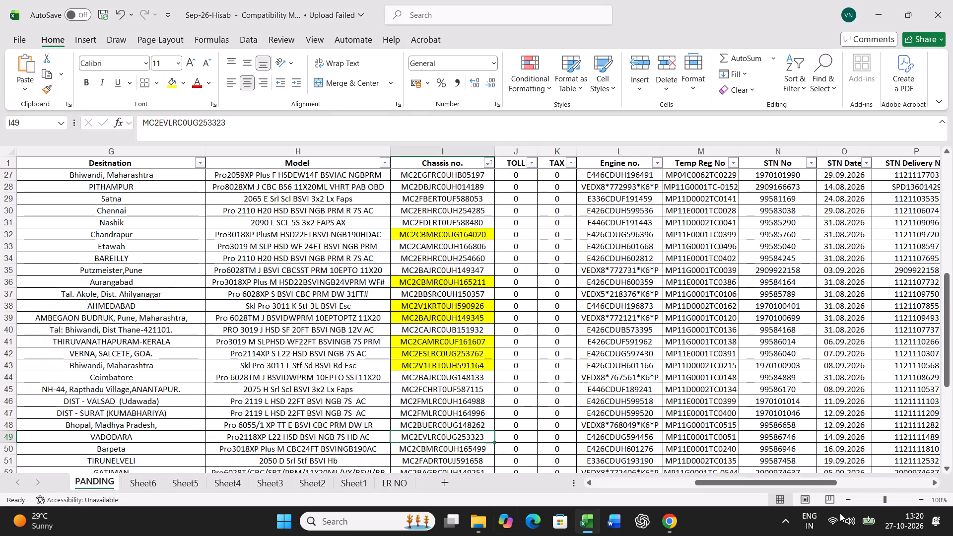
{"action": "left_click", "coordinate": [174, 88]}
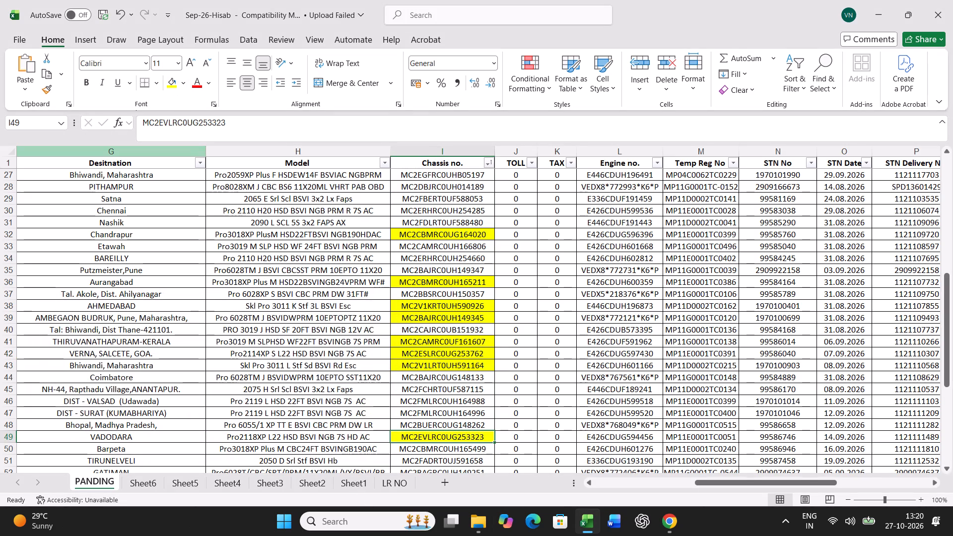
{"action": "key", "text": "ctrl+f"}
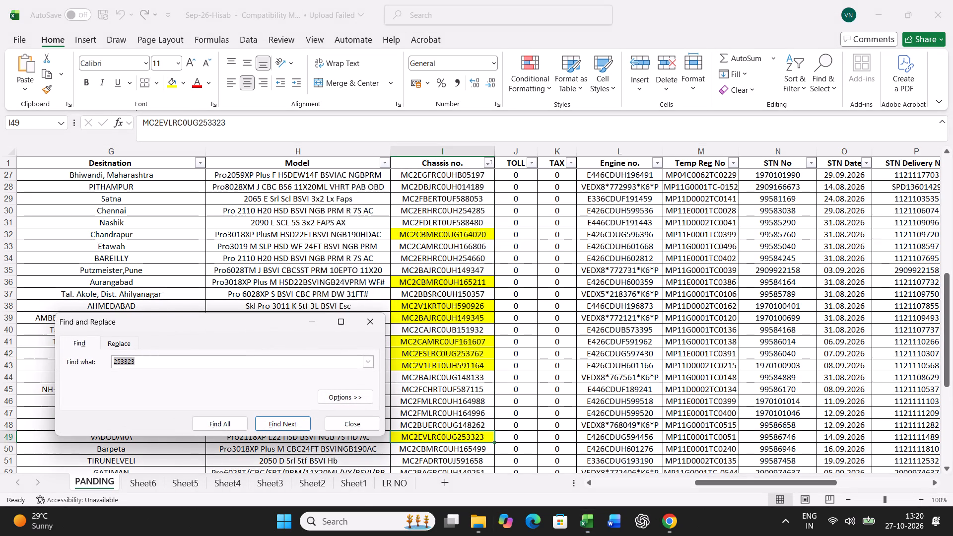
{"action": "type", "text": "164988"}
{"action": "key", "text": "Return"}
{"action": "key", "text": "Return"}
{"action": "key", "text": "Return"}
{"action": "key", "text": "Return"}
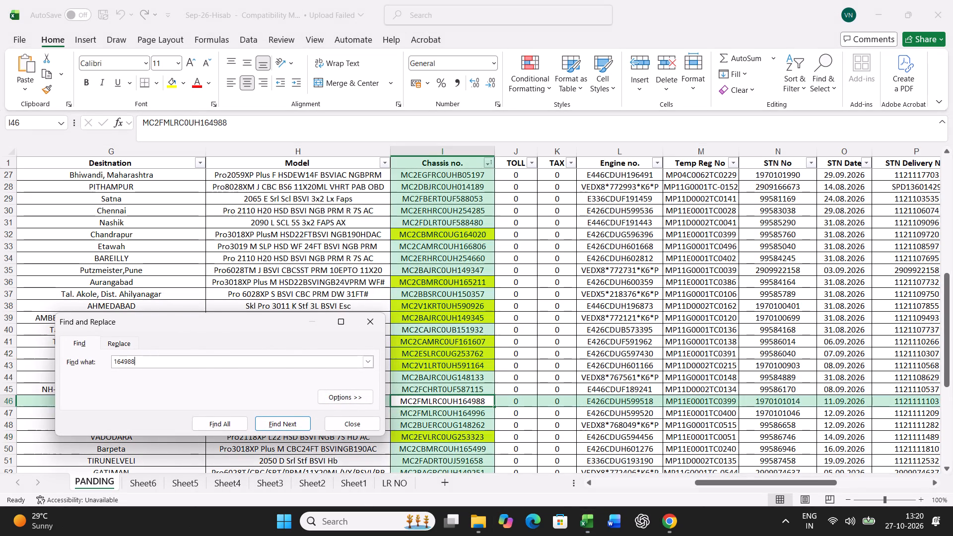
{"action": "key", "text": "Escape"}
{"action": "left_click", "coordinate": [172, 78]}
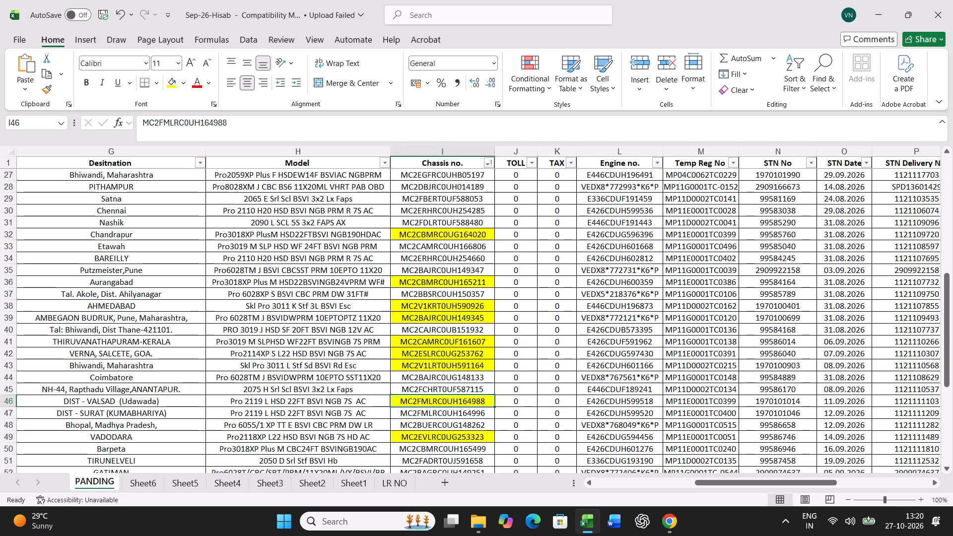
Find the chassis number ending 165144 and fill its cell with yellow.
{"action": "key", "text": "ctrl+f"}
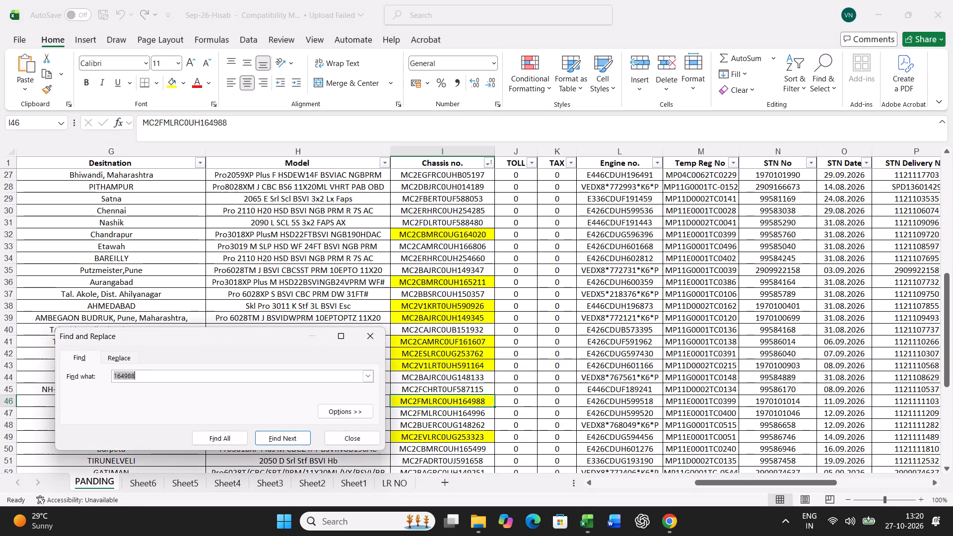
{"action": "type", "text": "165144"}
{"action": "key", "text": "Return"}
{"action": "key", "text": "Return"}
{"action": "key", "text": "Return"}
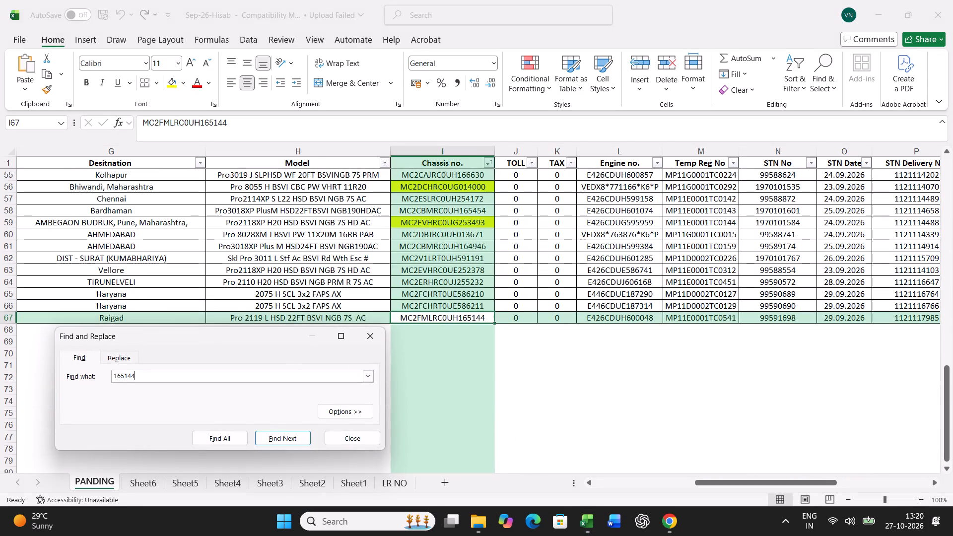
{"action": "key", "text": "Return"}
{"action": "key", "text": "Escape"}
{"action": "left_click", "coordinate": [172, 81]}
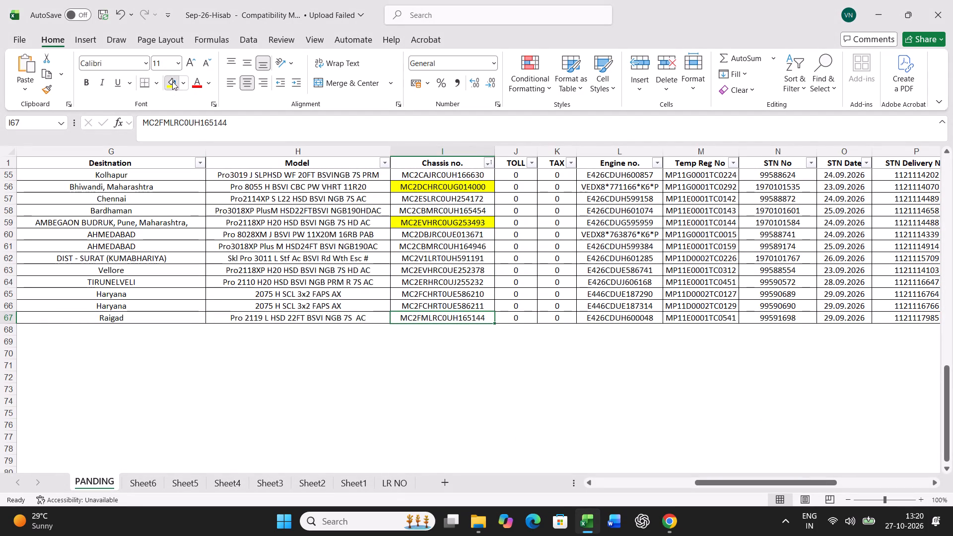
Find the chassis number ending 013671 and fill its cell with yellow.
{"action": "key", "text": "ctrl+f"}
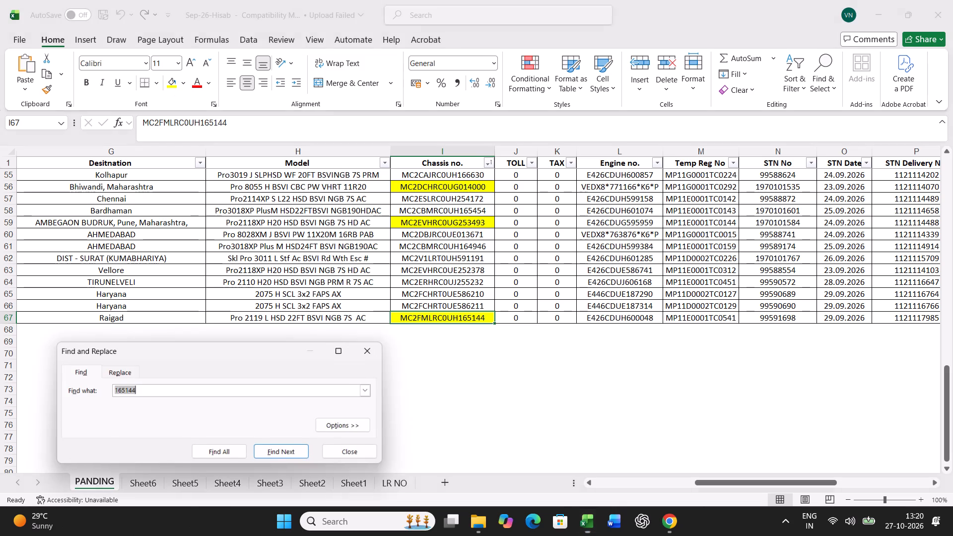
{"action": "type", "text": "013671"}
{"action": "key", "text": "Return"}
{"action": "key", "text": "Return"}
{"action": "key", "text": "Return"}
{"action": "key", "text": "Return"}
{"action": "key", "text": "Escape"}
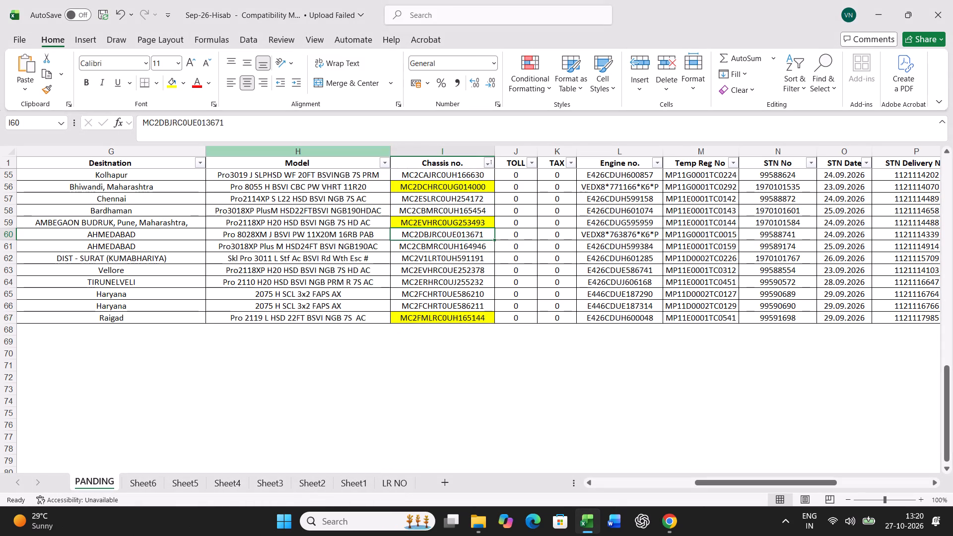
{"action": "left_click", "coordinate": [175, 84]}
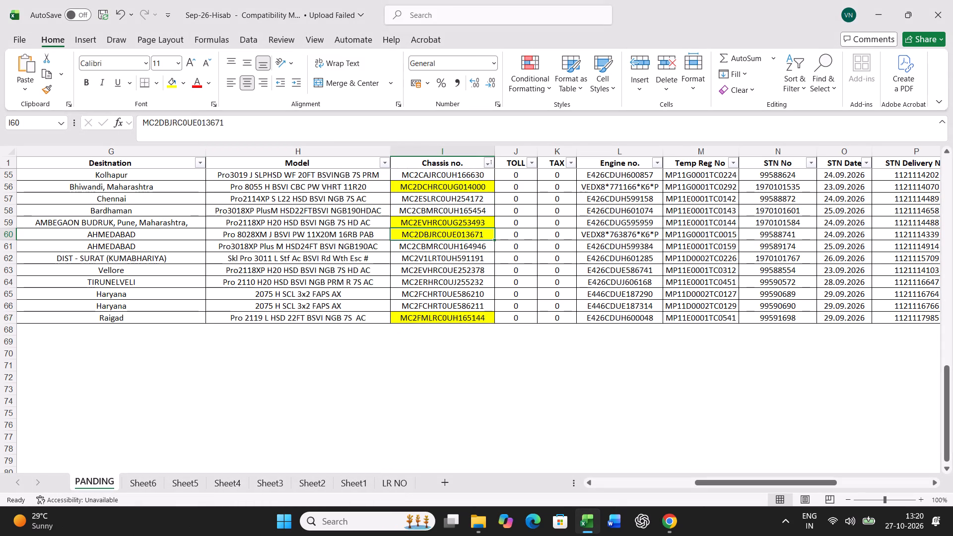
{"action": "key", "text": "ctrl+f"}
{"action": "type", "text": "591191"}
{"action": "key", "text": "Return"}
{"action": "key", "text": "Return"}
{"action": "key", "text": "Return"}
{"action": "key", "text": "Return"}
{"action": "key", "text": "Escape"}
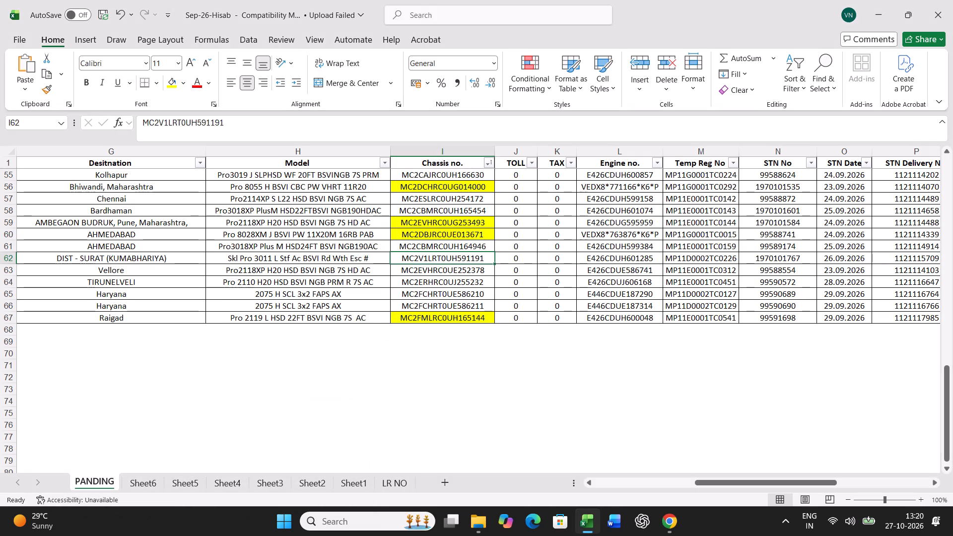
{"action": "left_click", "coordinate": [176, 82]}
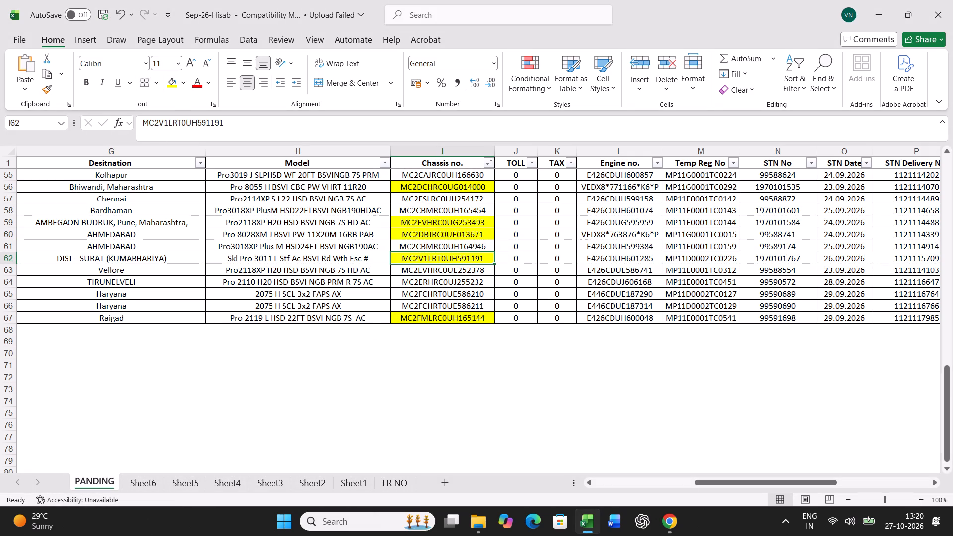
{"action": "key", "text": "ctrl+f"}
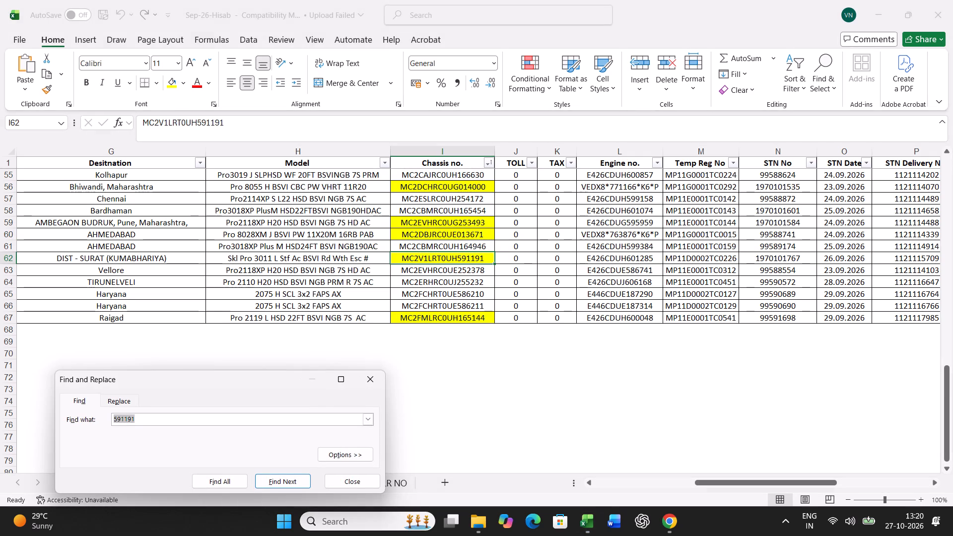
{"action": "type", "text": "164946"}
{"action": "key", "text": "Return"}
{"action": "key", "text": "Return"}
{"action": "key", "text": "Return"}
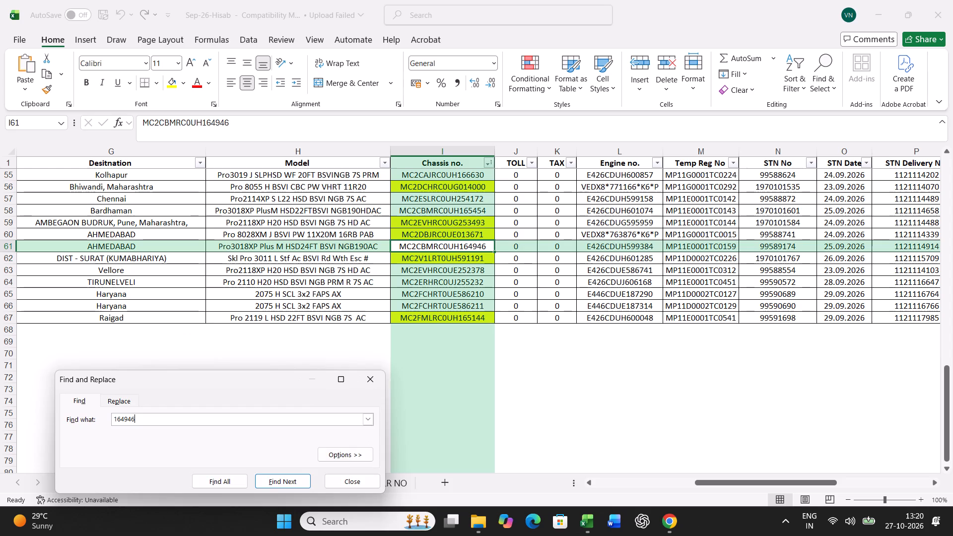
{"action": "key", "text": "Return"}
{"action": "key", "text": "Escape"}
{"action": "left_click", "coordinate": [167, 85]}
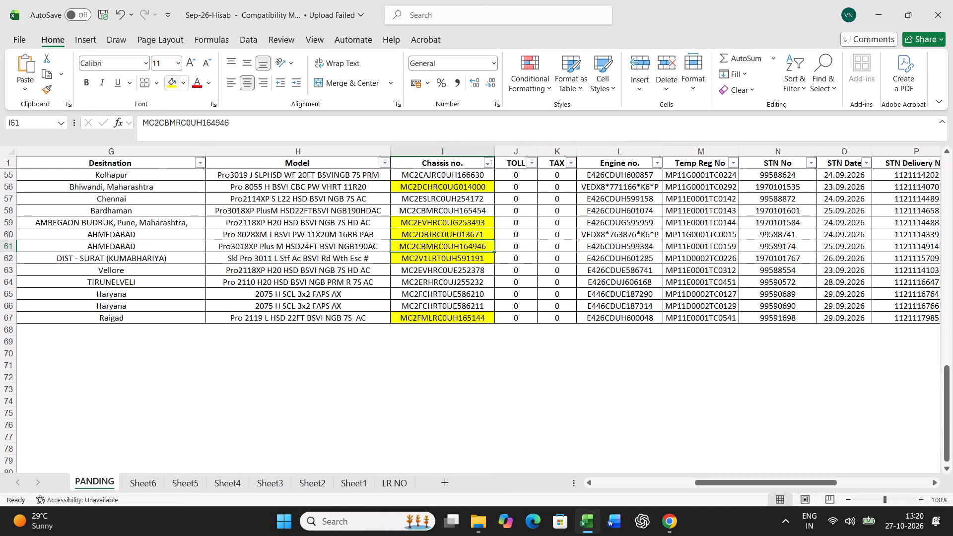
Find the chassis number ending 150357 and fill its cell with yellow.
{"action": "key", "text": "ctrl+f"}
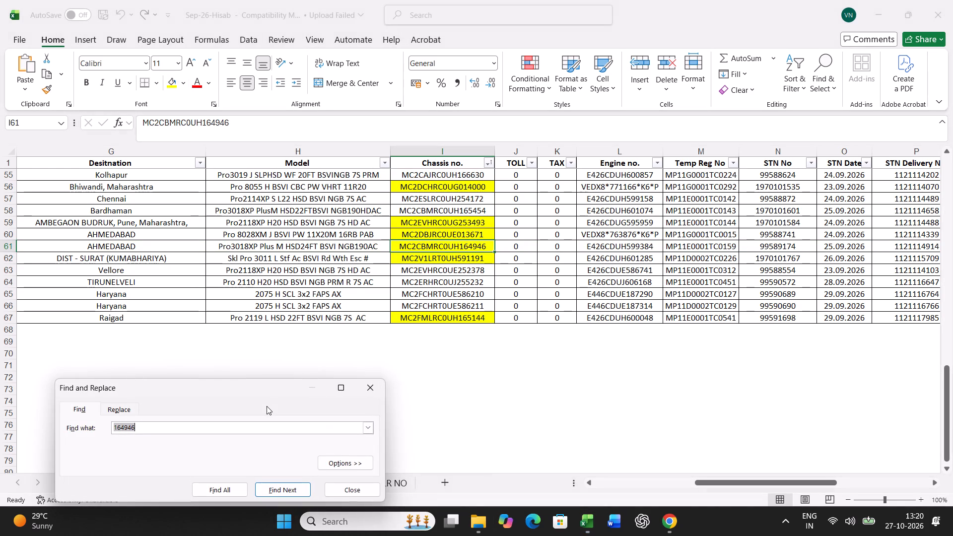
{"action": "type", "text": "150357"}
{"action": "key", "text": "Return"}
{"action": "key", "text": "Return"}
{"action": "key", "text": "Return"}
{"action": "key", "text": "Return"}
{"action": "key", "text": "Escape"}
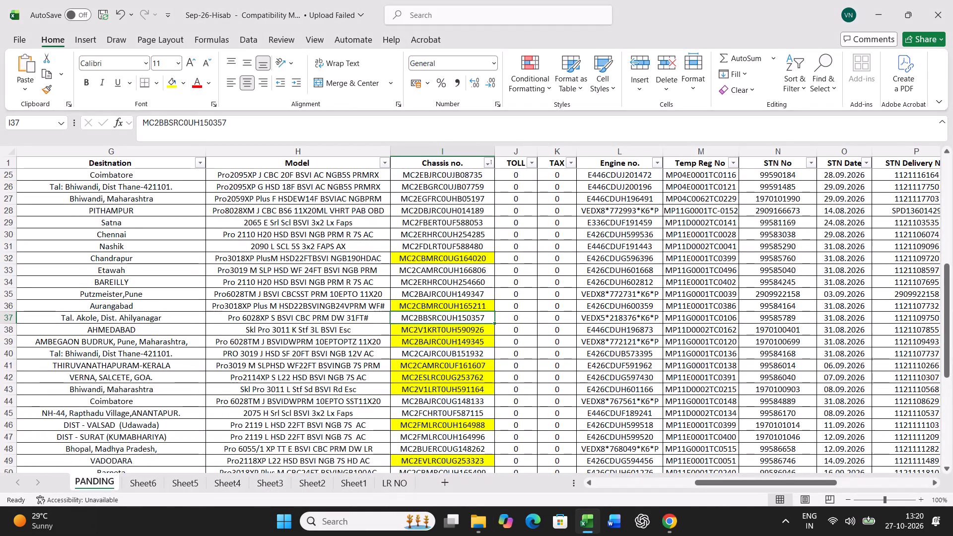
{"action": "left_click", "coordinate": [170, 80]}
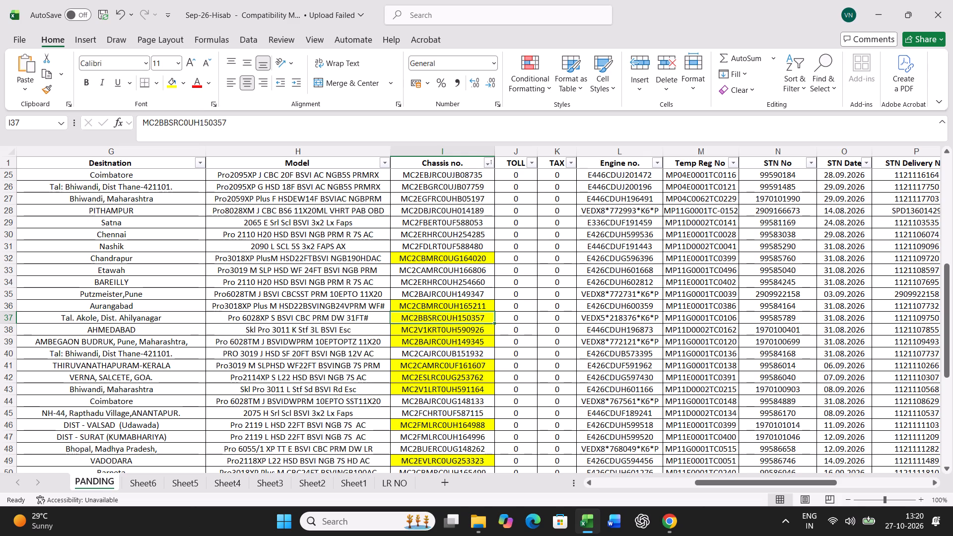
{"action": "key", "text": "ctrl+f"}
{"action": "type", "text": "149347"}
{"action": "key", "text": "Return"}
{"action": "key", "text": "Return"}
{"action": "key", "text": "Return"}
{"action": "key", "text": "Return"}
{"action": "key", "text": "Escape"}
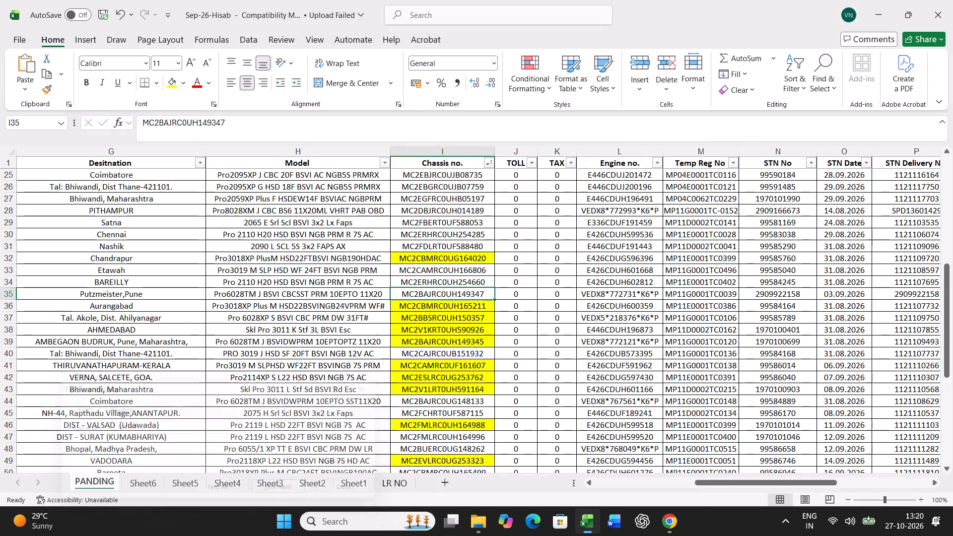
{"action": "left_click", "coordinate": [171, 81]}
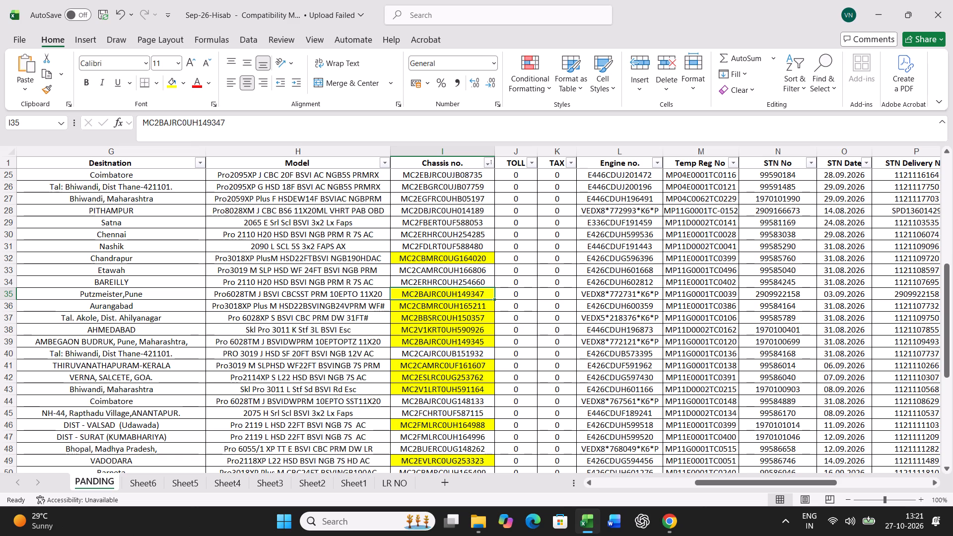
Find the chassis number ending 587115 and fill its cell with yellow.
{"action": "key", "text": "ctrl+f"}
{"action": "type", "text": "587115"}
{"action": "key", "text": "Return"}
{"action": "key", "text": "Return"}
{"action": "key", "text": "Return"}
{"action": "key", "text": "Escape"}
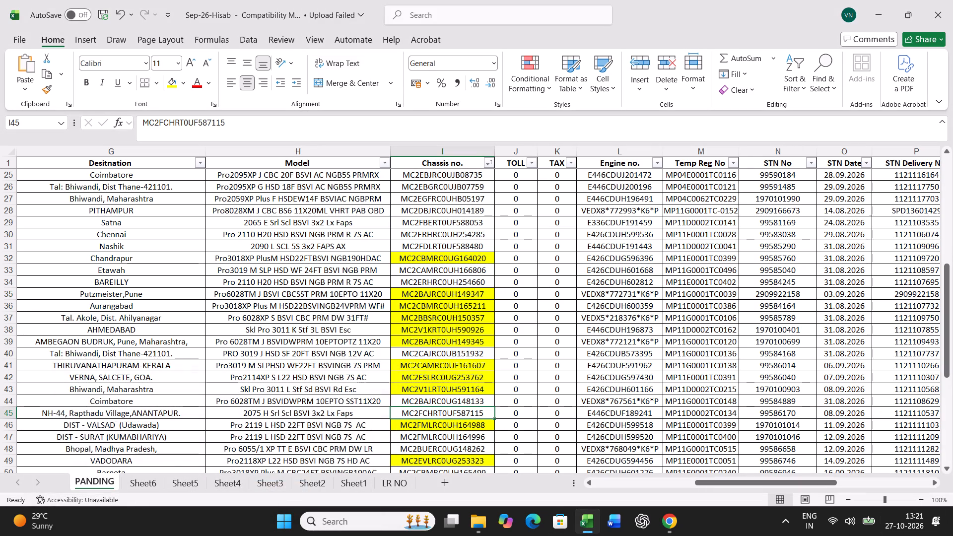
{"action": "left_click", "coordinate": [168, 84]}
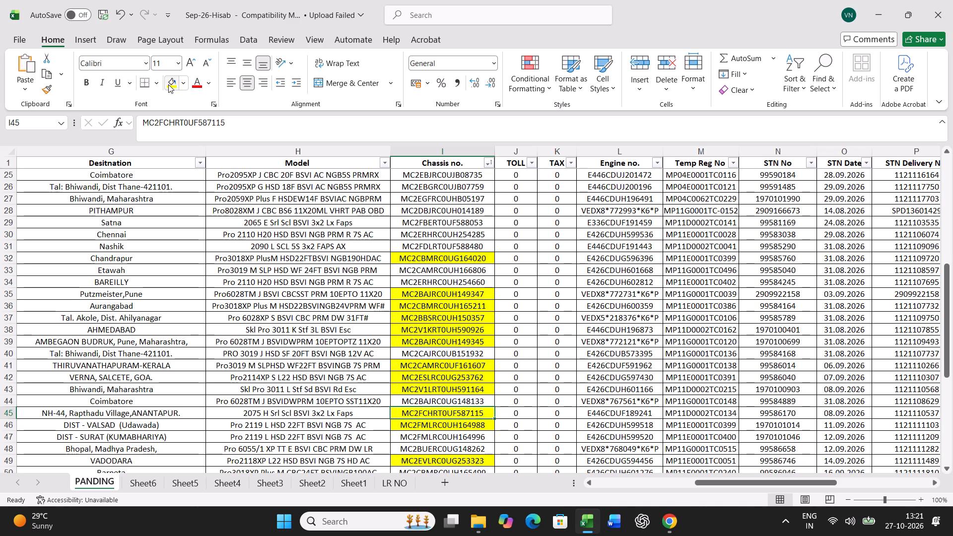
{"action": "key", "text": "ctrl+f"}
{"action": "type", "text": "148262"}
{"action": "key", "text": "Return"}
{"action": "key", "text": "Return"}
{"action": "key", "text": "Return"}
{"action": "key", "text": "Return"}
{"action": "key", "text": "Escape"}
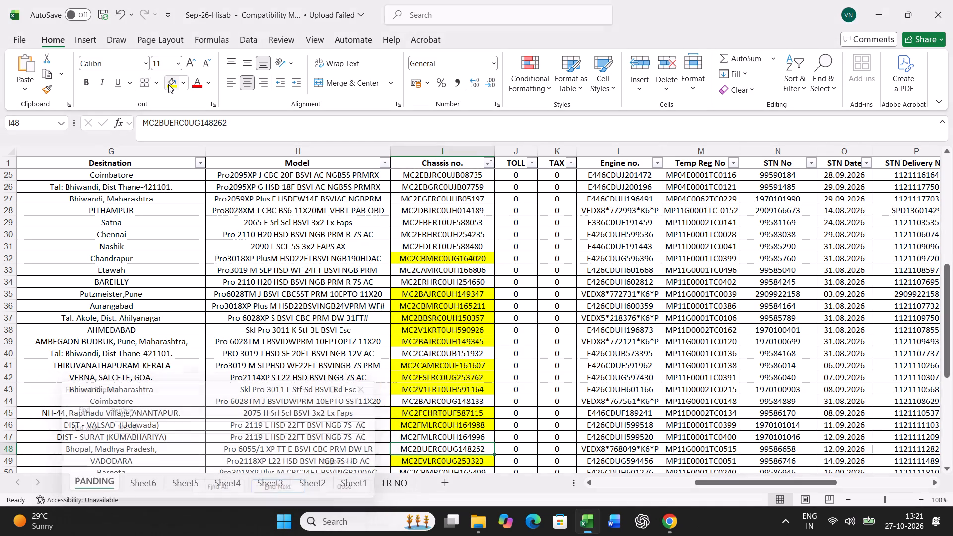
{"action": "left_click", "coordinate": [171, 84]}
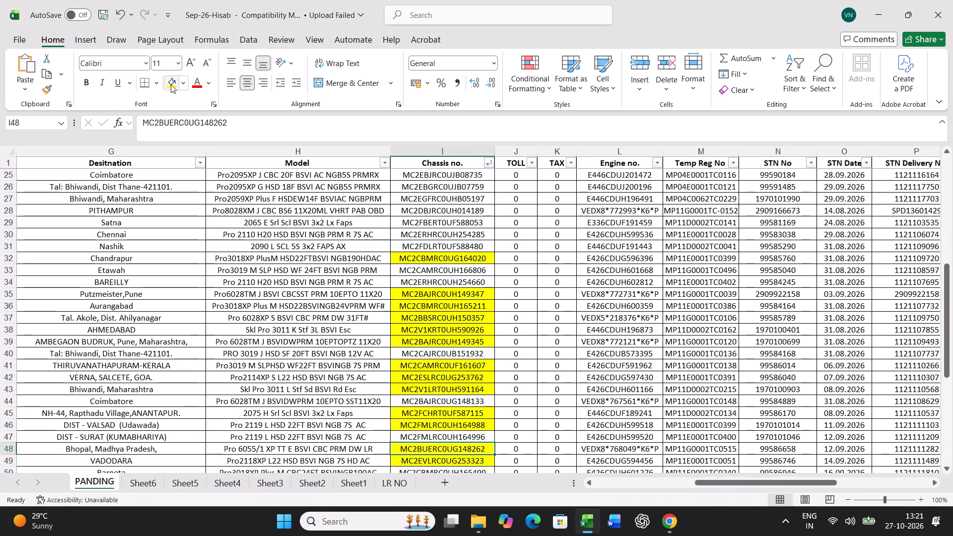
{"action": "key", "text": "ctrl+f"}
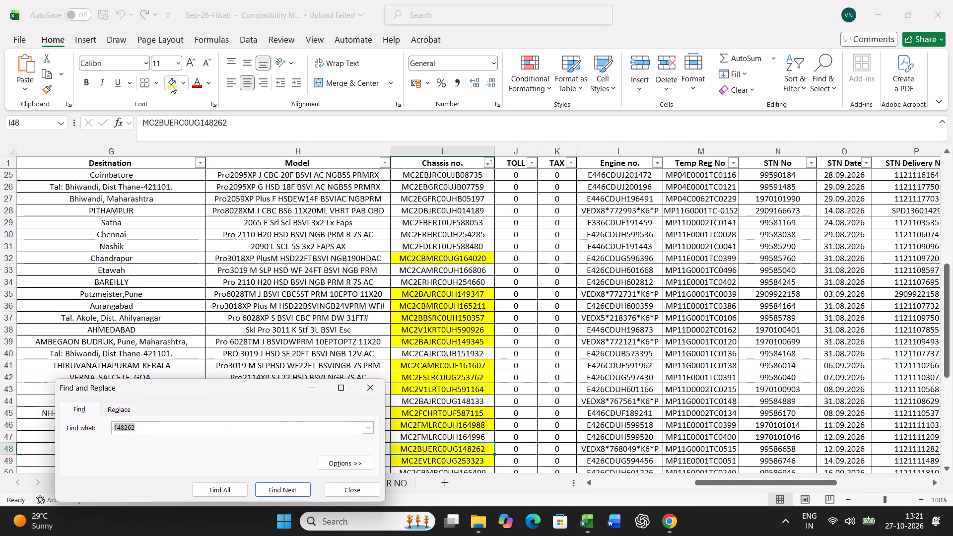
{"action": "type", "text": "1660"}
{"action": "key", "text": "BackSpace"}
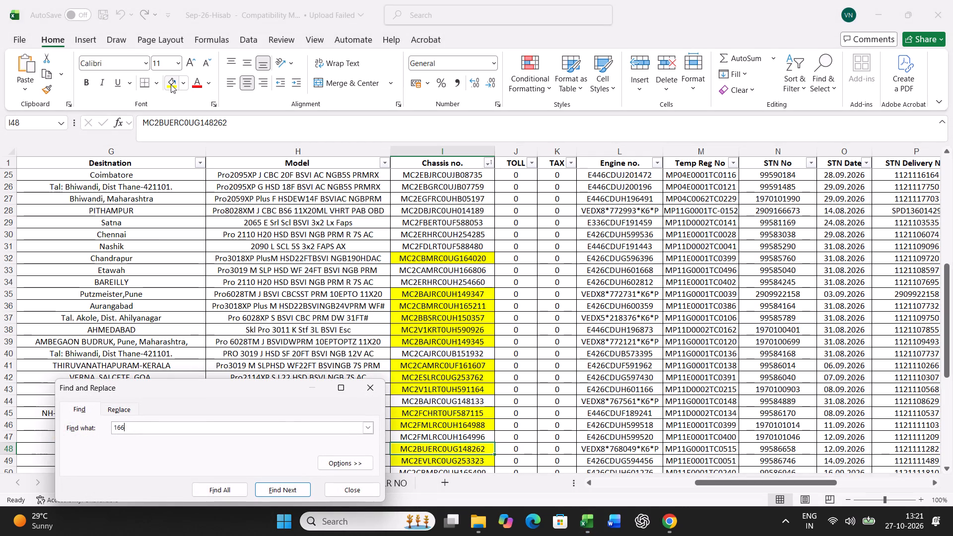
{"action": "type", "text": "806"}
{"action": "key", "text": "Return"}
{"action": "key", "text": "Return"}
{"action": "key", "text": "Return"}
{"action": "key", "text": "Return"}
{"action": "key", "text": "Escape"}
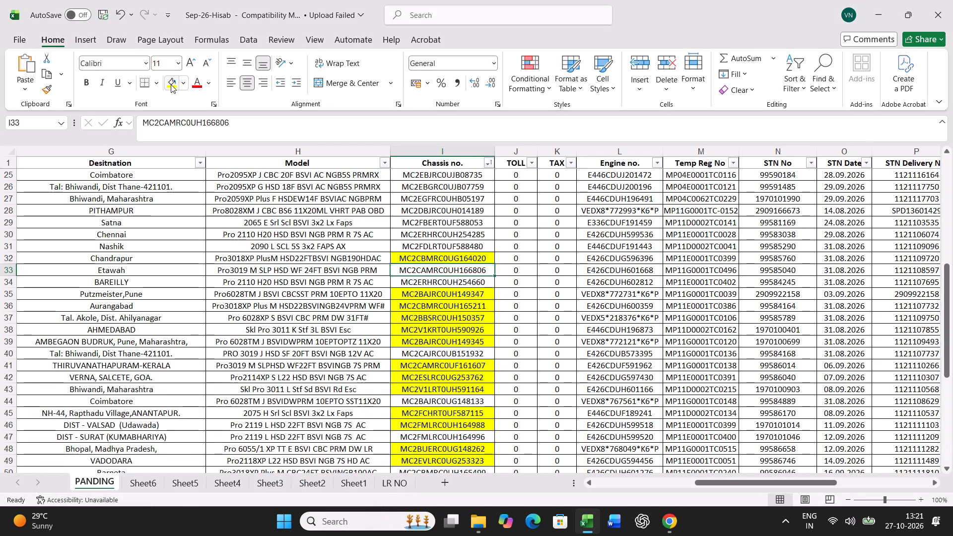
{"action": "left_click", "coordinate": [174, 84]}
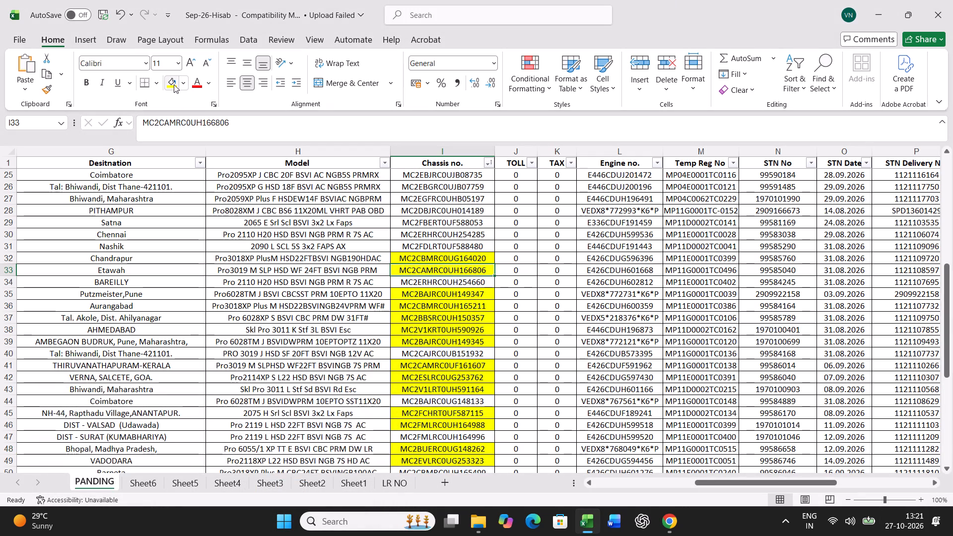
{"action": "key", "text": "ctrl+f"}
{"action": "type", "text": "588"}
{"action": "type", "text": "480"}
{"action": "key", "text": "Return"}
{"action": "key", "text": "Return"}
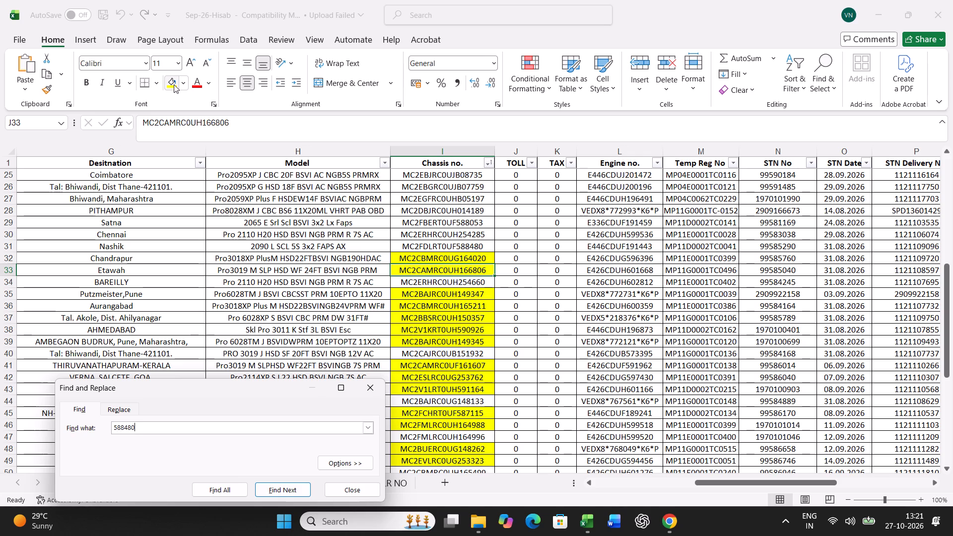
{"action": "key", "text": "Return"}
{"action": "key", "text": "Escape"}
{"action": "left_click", "coordinate": [175, 86]}
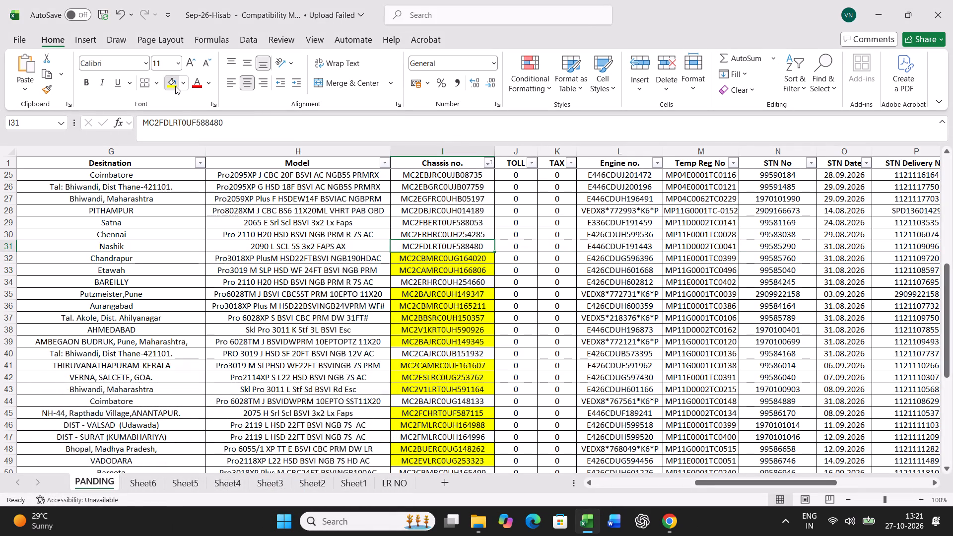
Find the chassis number ending 166630 and fill its cell with yellow.
{"action": "key", "text": "ctrl+f"}
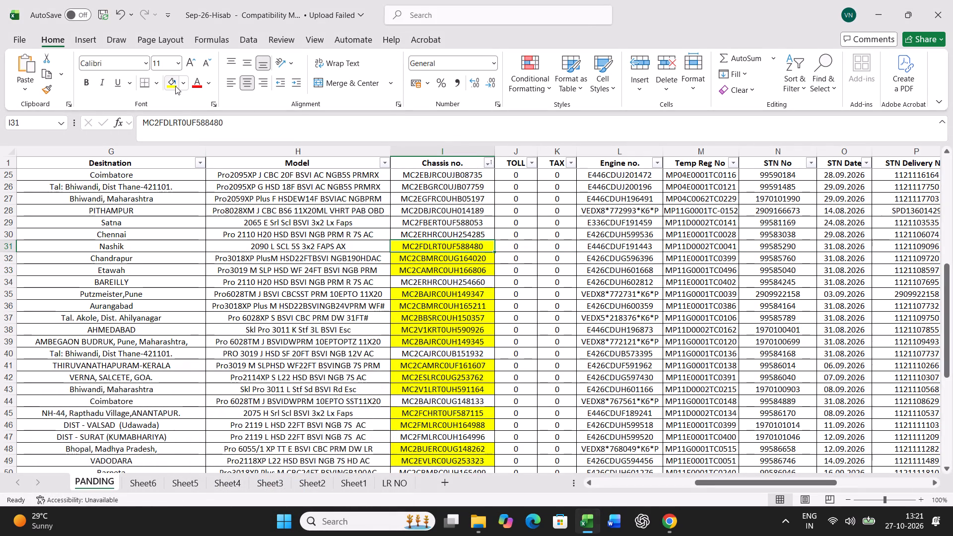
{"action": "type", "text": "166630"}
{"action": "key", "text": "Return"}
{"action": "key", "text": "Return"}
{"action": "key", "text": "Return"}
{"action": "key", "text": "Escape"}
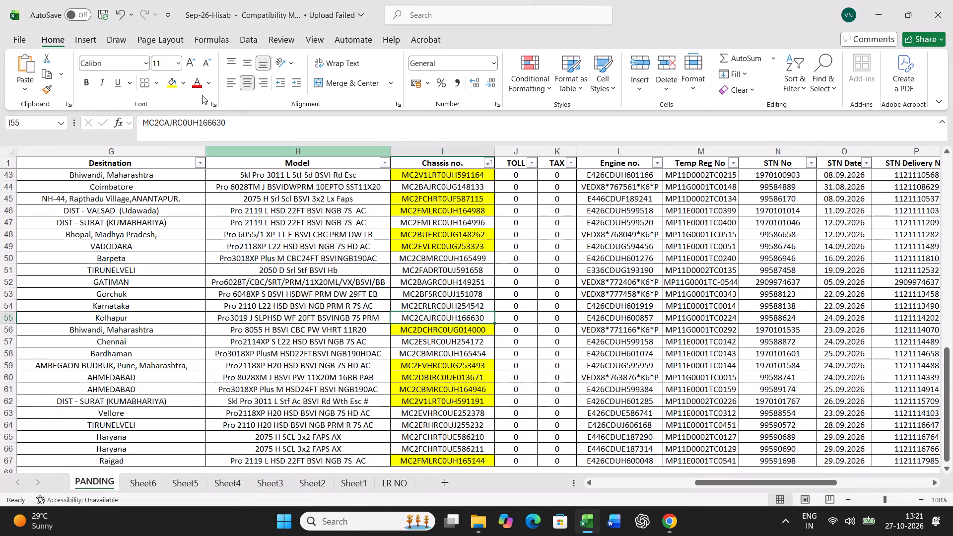
{"action": "left_click", "coordinate": [171, 84]}
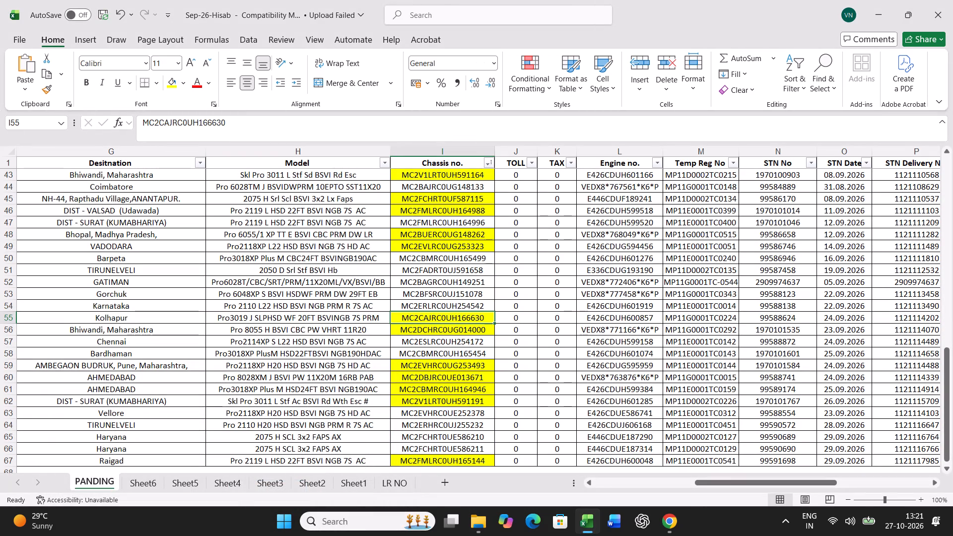
Find the chassis number ending 151932 and fill its cell with yellow.
{"action": "key", "text": "ctrl+f"}
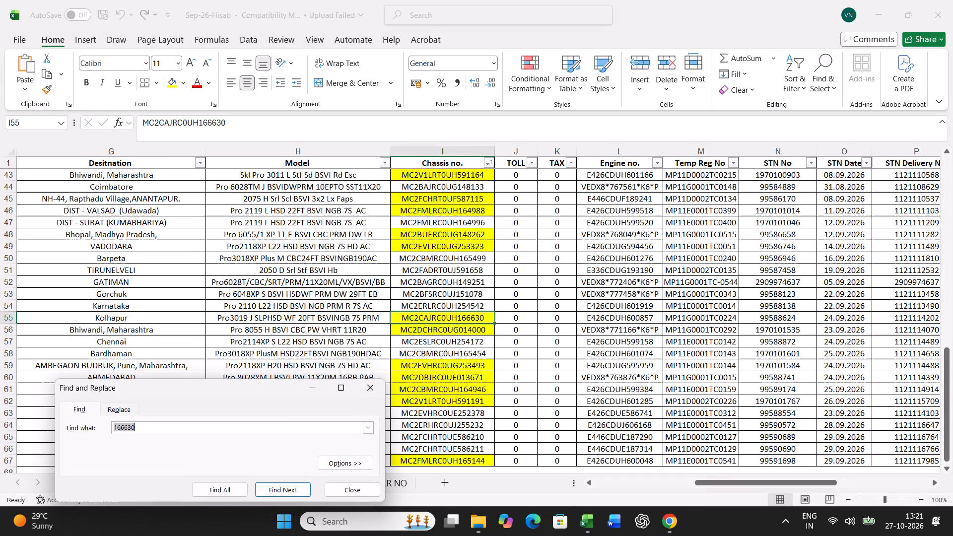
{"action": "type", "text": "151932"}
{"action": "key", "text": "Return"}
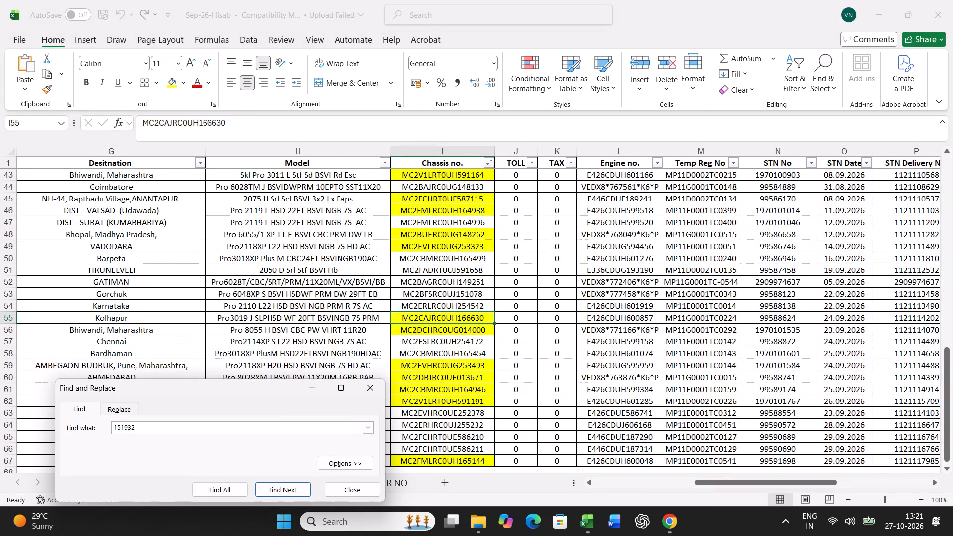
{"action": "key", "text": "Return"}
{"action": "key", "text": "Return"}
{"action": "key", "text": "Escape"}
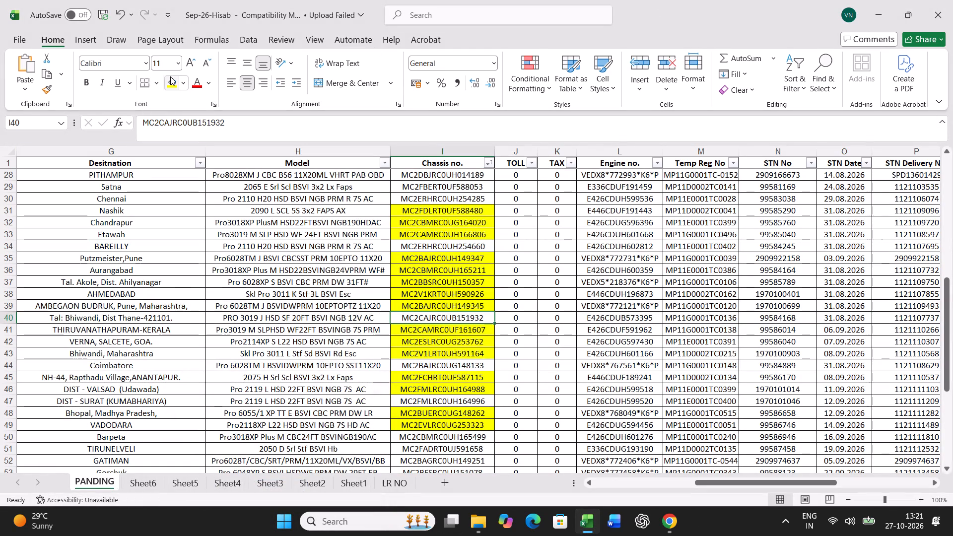
{"action": "left_click", "coordinate": [170, 76]}
Find the chassis number ending 149251 and fill its cell with yellow.
{"action": "key", "text": "ctrl+f"}
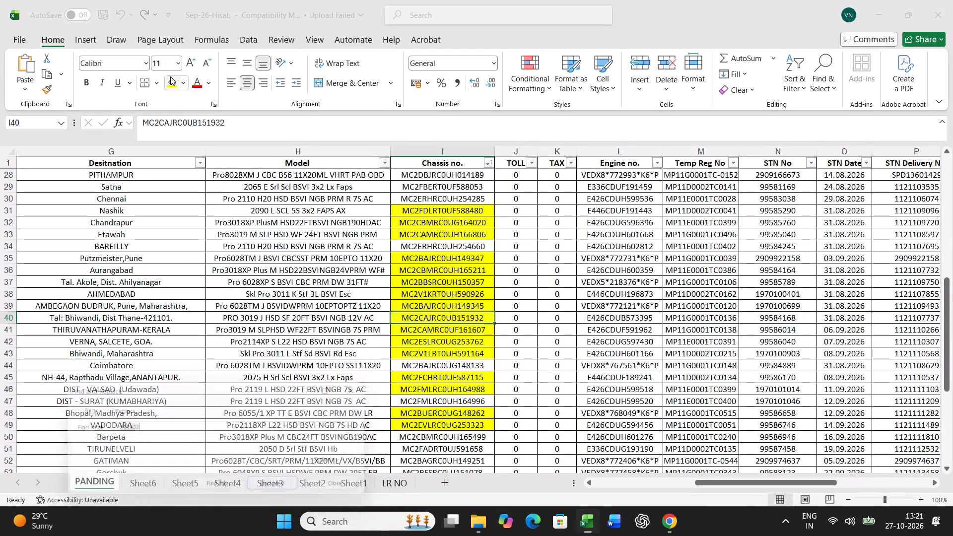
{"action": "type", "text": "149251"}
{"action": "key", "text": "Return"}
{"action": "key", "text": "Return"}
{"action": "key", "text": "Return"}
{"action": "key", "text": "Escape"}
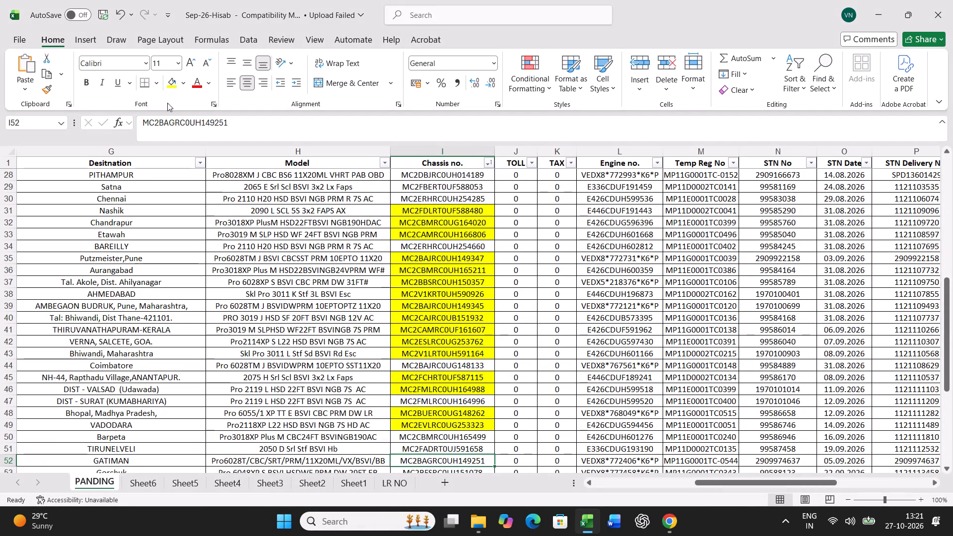
{"action": "left_click", "coordinate": [172, 78]}
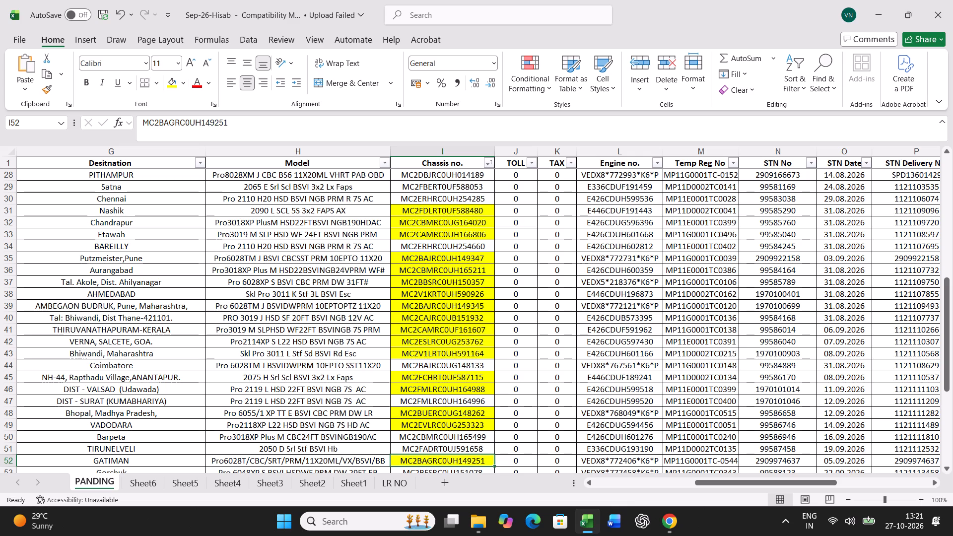
Find the chassis number ending 164996 and fill its cell with yellow.
{"action": "key", "text": "ctrl+f"}
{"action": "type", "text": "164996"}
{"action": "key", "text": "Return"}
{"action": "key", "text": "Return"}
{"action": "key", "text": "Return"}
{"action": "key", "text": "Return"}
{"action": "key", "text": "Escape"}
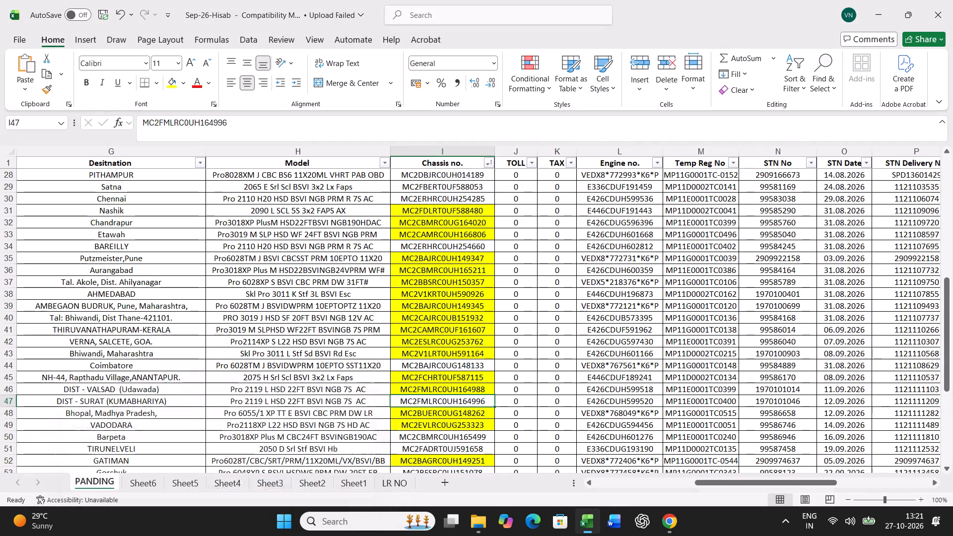
{"action": "left_click", "coordinate": [174, 85]}
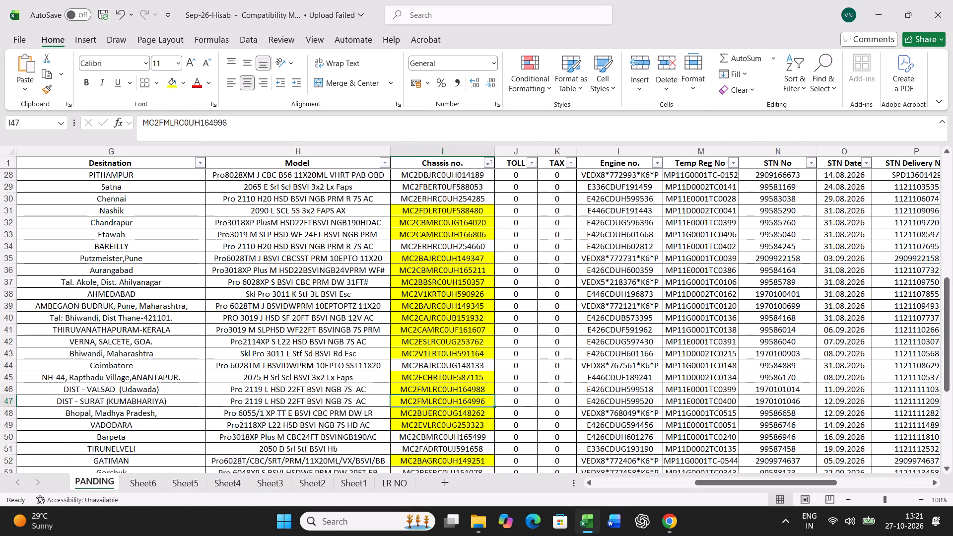
Find the chassis number ending 254542 and fill its cell with yellow.
{"action": "key", "text": "ctrl+f"}
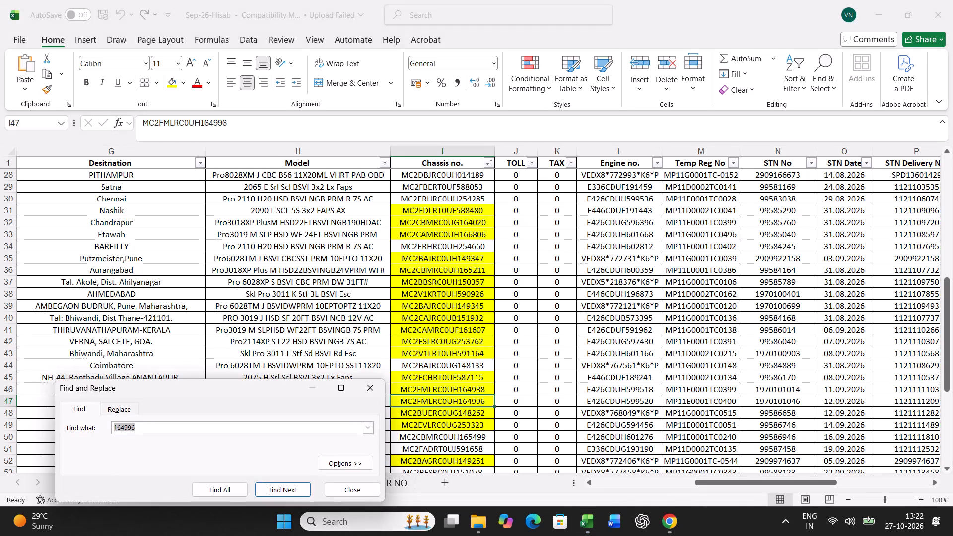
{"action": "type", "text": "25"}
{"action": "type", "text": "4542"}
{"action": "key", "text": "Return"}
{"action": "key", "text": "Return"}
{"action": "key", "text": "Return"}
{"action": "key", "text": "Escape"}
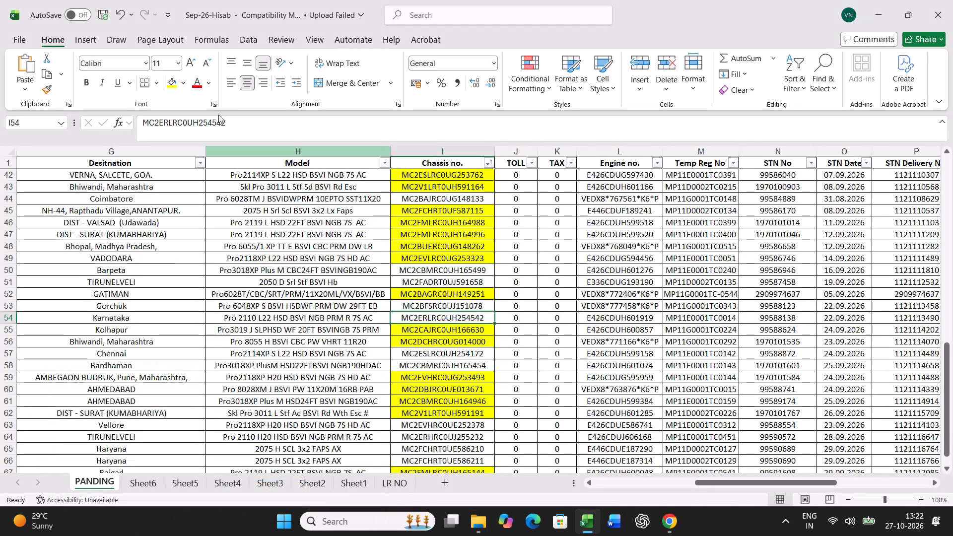
{"action": "left_click", "coordinate": [170, 84]}
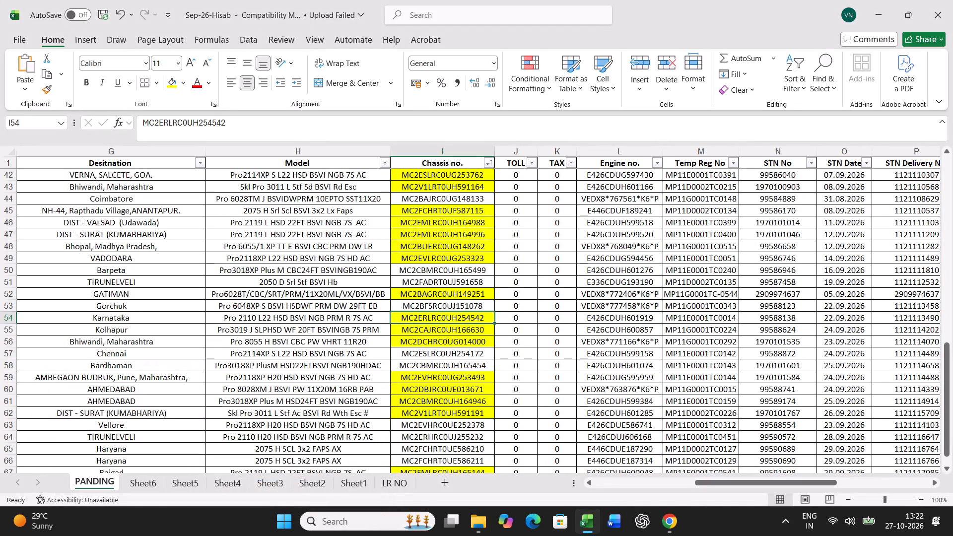
{"action": "key", "text": "ctrl+f"}
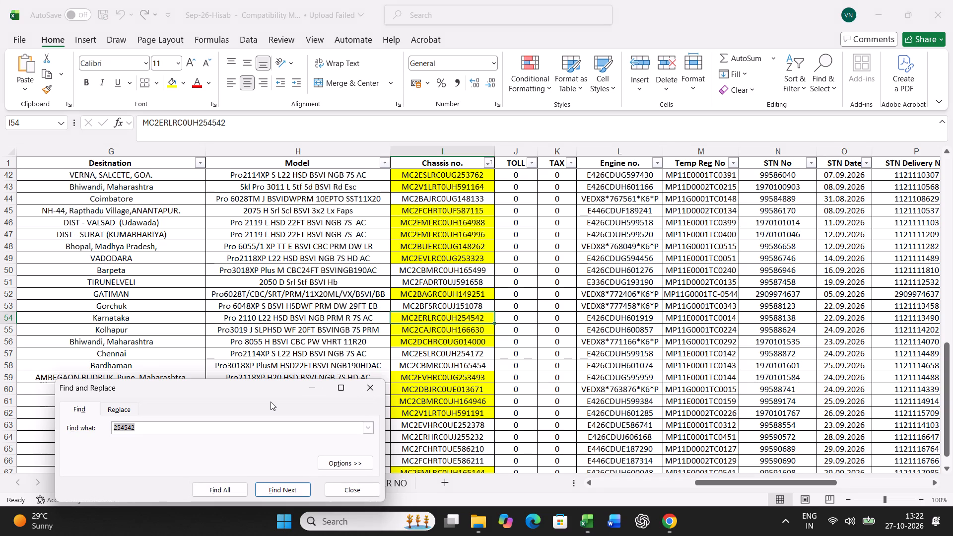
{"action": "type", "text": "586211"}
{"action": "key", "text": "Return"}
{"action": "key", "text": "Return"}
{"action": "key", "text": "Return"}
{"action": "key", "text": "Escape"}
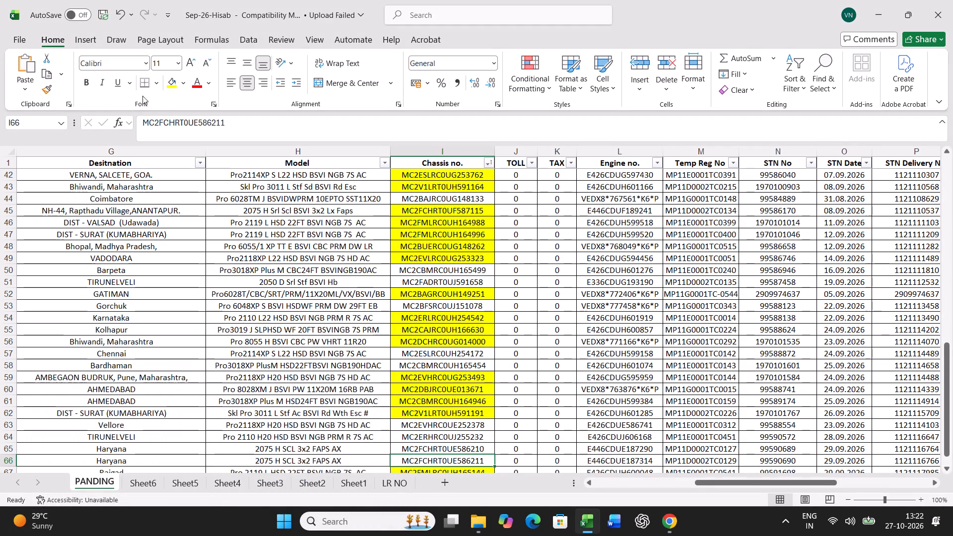
{"action": "left_click", "coordinate": [168, 82]}
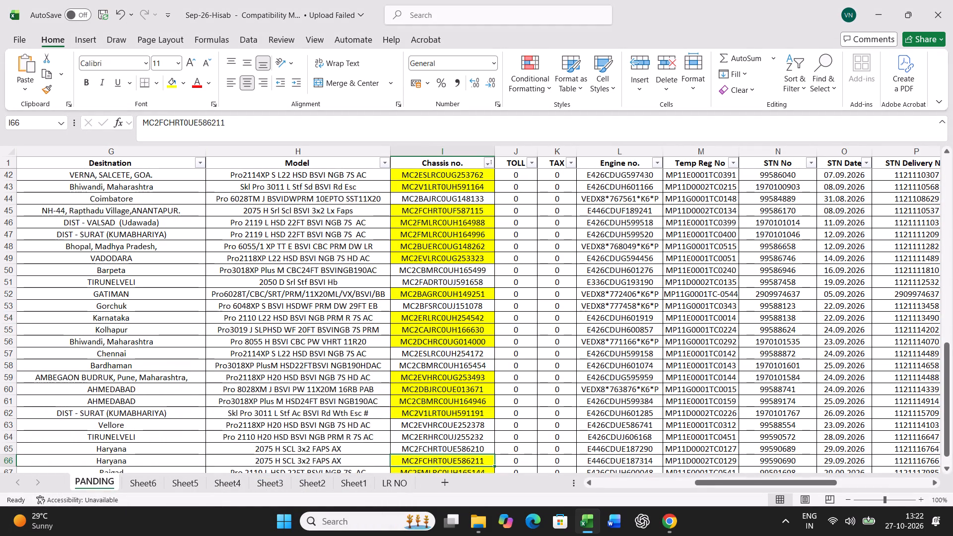
Find the chassis number ending 586210 and fill its cell with yellow.
{"action": "key", "text": "ctrl+f"}
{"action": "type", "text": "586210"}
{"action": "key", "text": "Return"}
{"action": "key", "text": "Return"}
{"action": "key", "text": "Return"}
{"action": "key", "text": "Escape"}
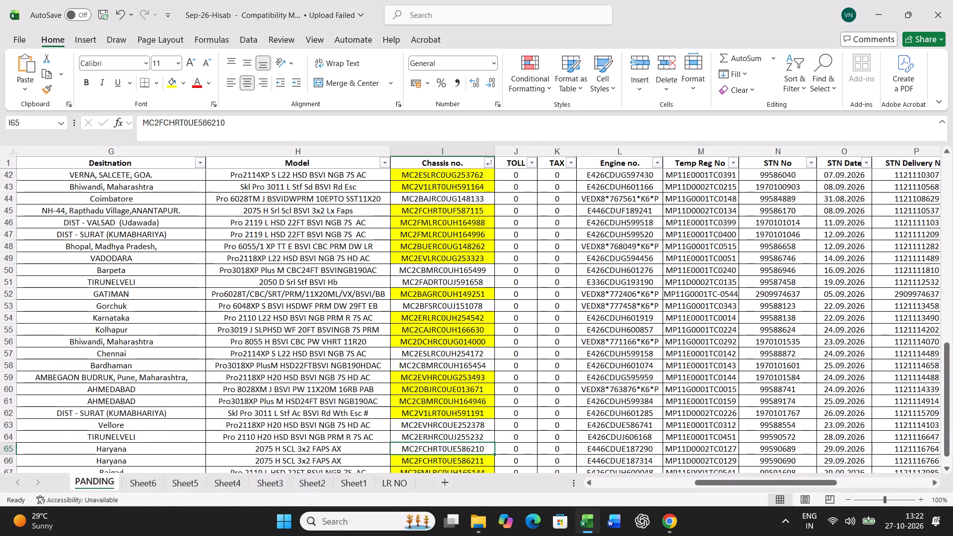
{"action": "left_click", "coordinate": [173, 85]}
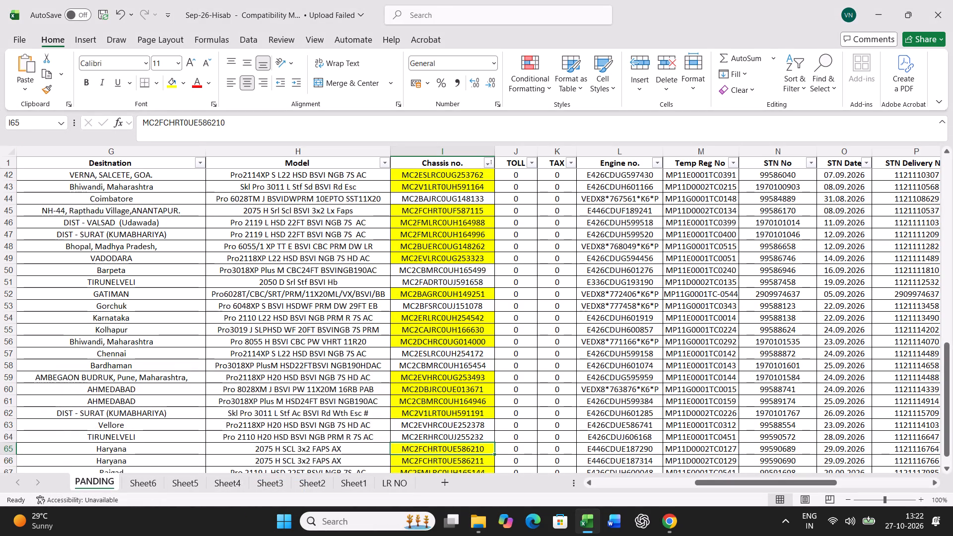
{"action": "key", "text": "ctrl+f"}
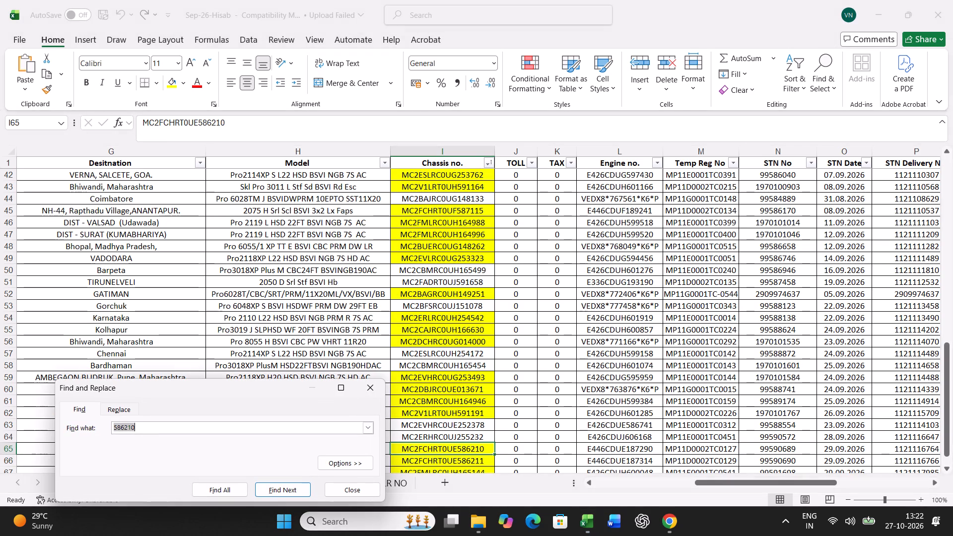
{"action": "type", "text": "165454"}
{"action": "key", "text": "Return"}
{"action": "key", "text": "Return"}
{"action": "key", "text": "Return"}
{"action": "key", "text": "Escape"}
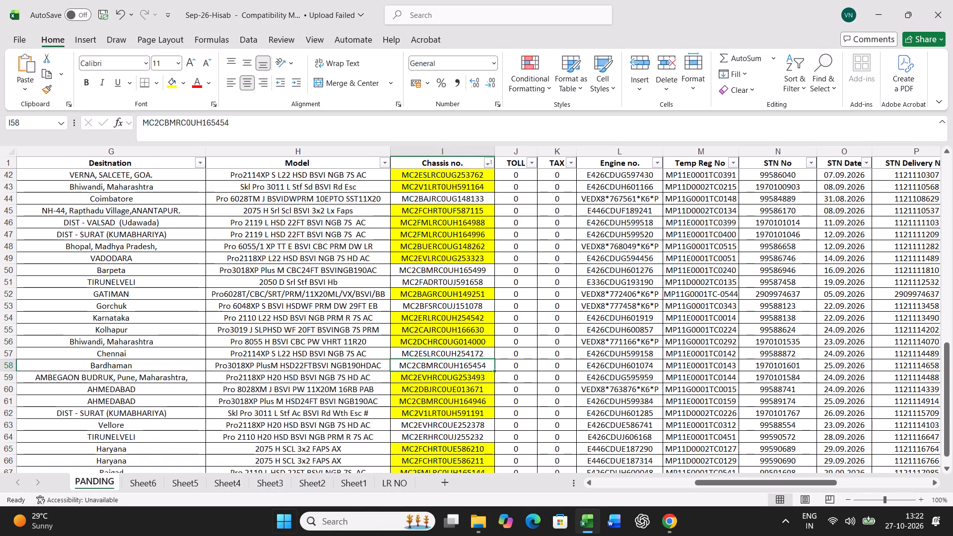
{"action": "left_click", "coordinate": [172, 88]}
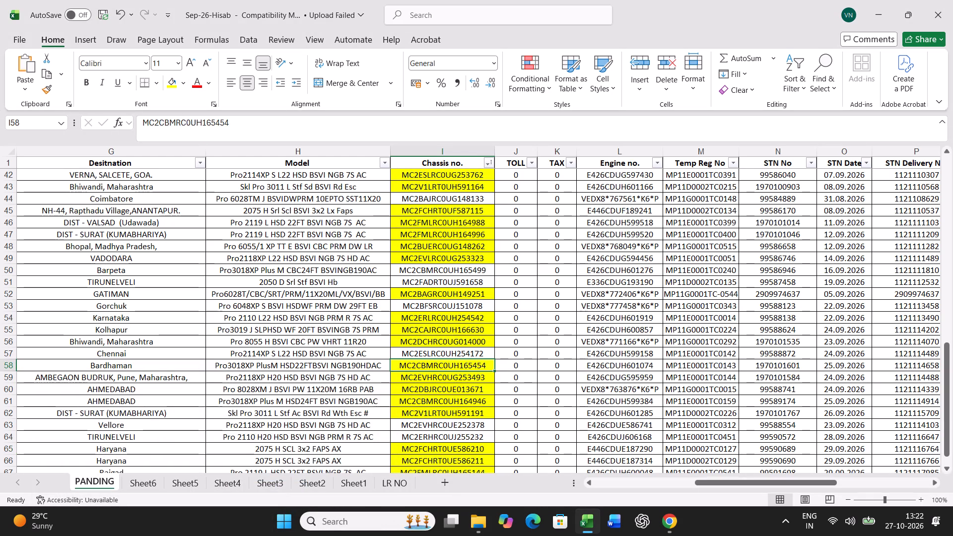
{"action": "key", "text": "ctrl+f"}
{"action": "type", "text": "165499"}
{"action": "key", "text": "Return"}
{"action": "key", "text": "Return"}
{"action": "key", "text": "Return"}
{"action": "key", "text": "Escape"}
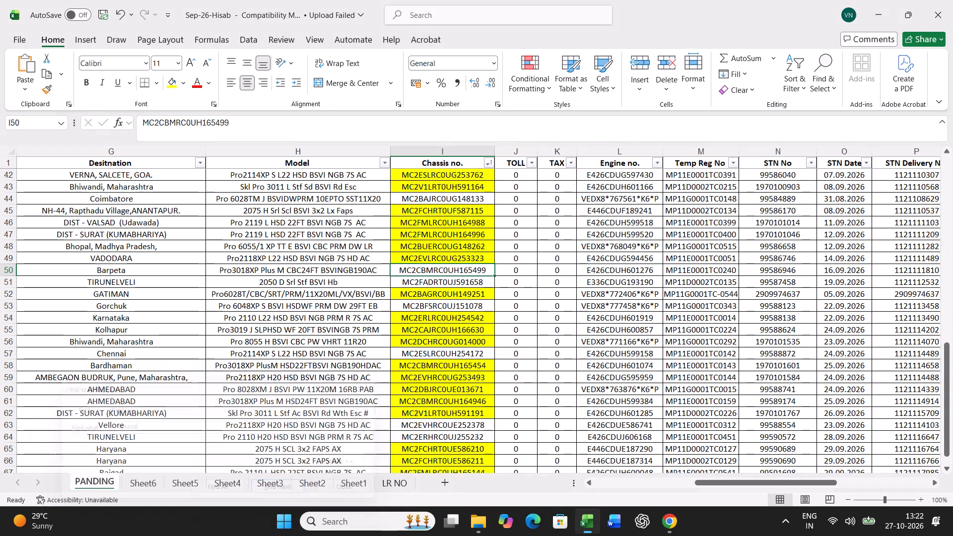
{"action": "left_click", "coordinate": [173, 84]}
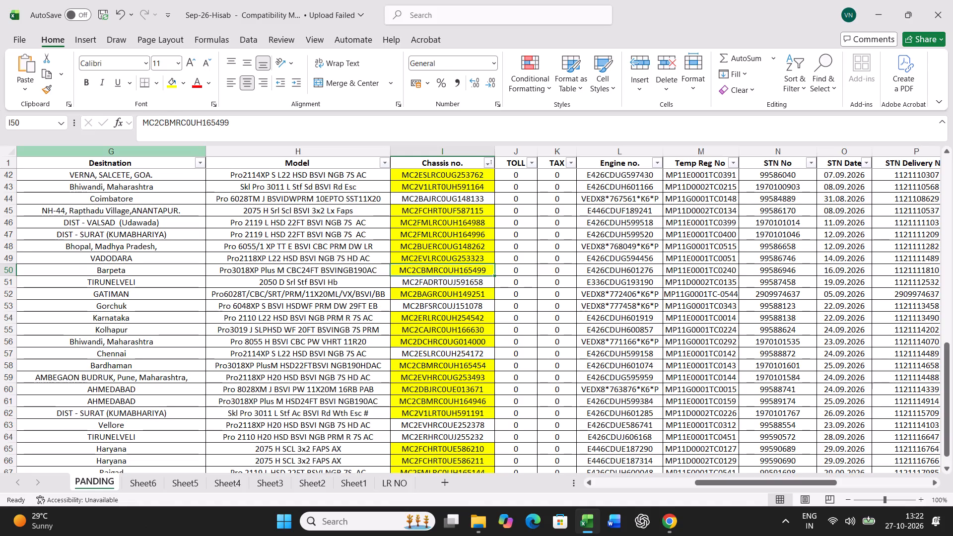
{"action": "key", "text": "ctrl+f"}
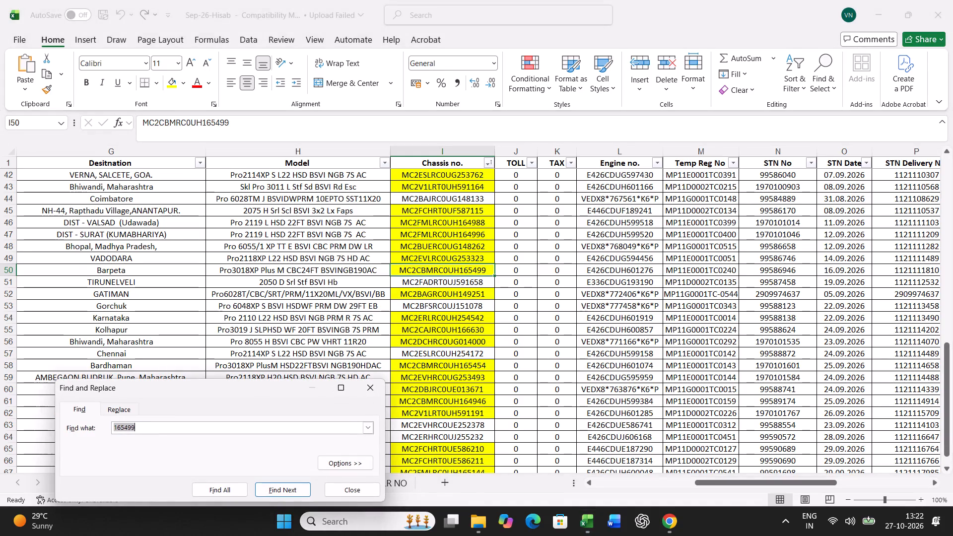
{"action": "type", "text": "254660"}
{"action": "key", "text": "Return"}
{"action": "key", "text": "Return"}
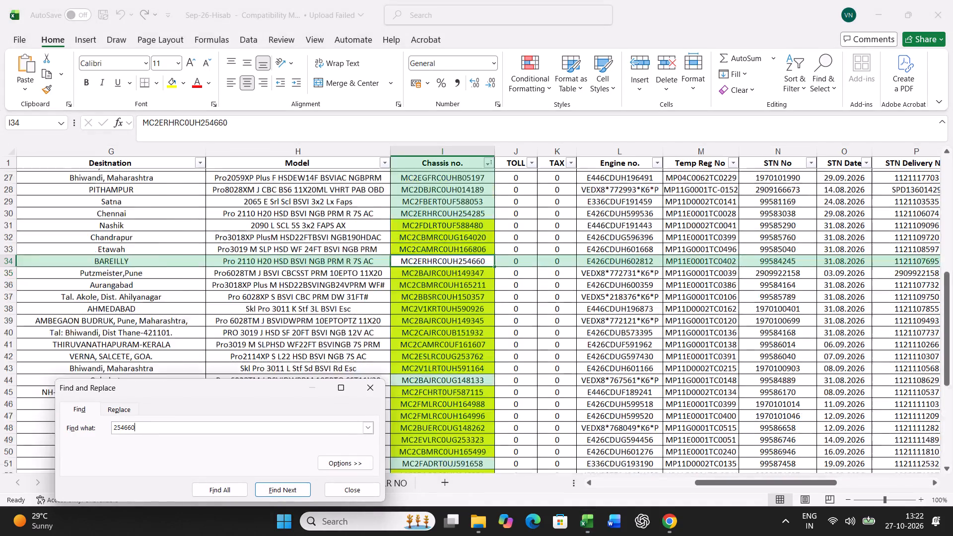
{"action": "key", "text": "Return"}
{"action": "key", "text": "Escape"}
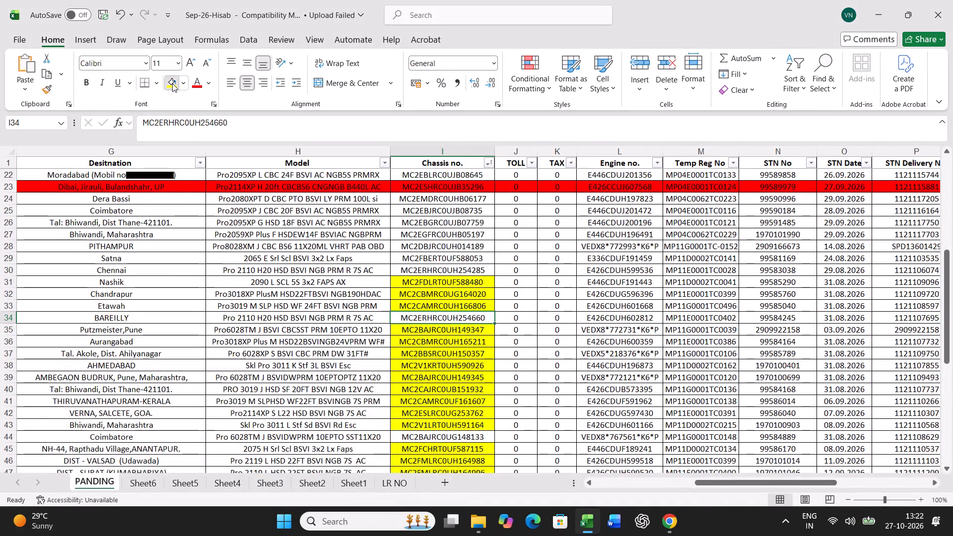
{"action": "left_click", "coordinate": [172, 83]}
Find the chassis number ending 151078 and fill its cell with yellow.
{"action": "key", "text": "ctrl+f"}
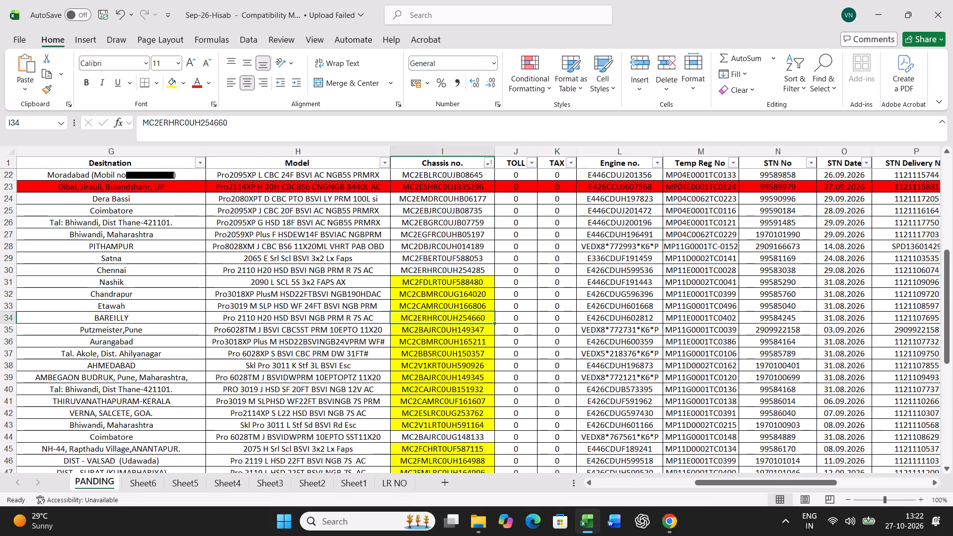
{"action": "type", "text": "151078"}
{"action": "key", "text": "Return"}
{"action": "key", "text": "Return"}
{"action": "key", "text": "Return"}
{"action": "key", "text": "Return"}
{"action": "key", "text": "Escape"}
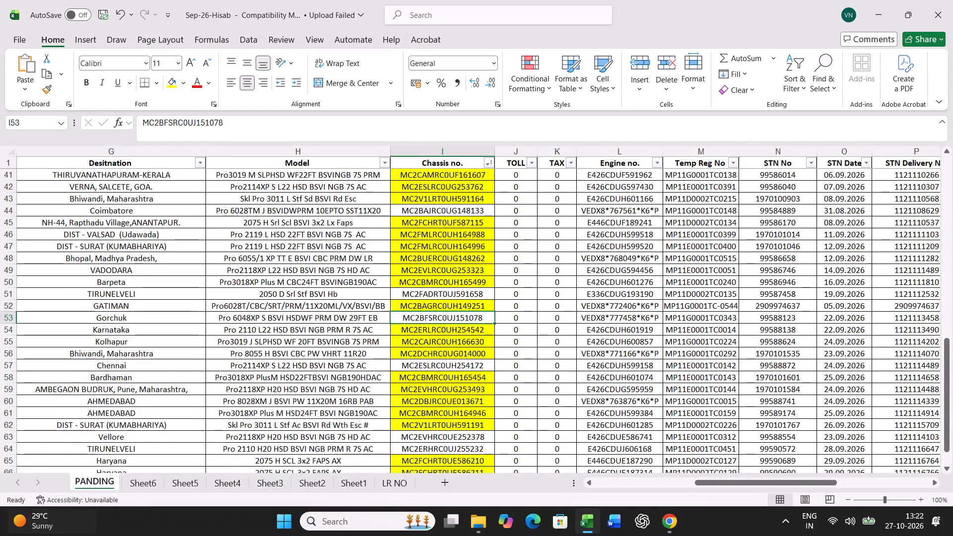
{"action": "left_click", "coordinate": [169, 85]}
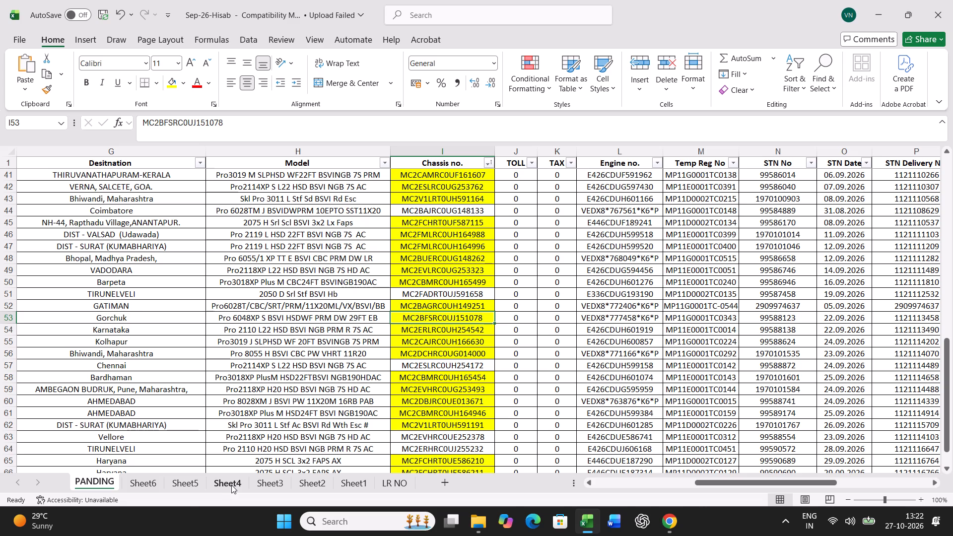
{"action": "key", "text": "ctrl+f"}
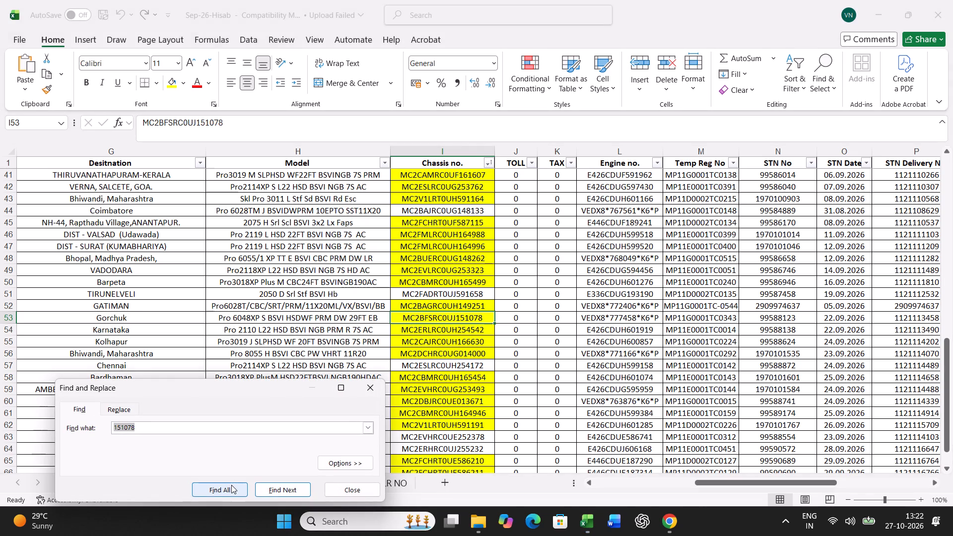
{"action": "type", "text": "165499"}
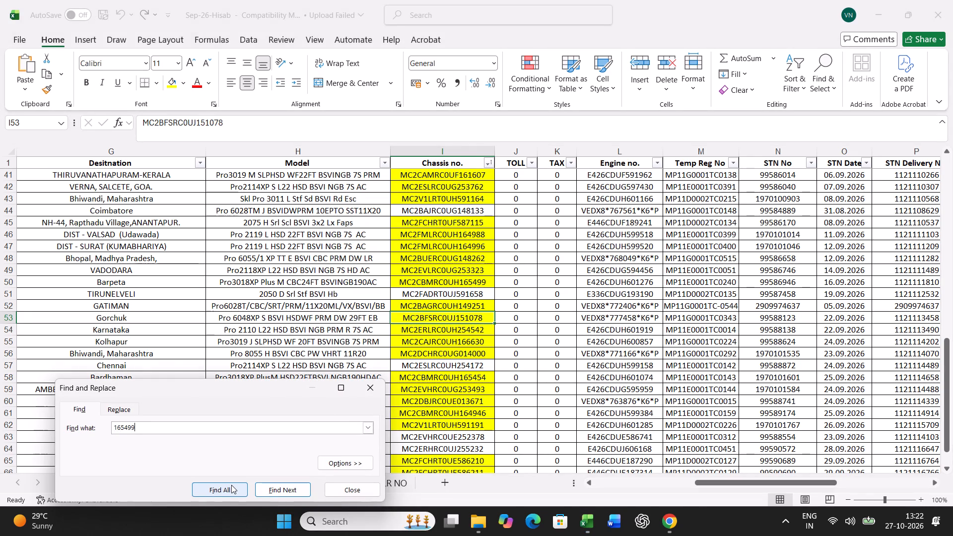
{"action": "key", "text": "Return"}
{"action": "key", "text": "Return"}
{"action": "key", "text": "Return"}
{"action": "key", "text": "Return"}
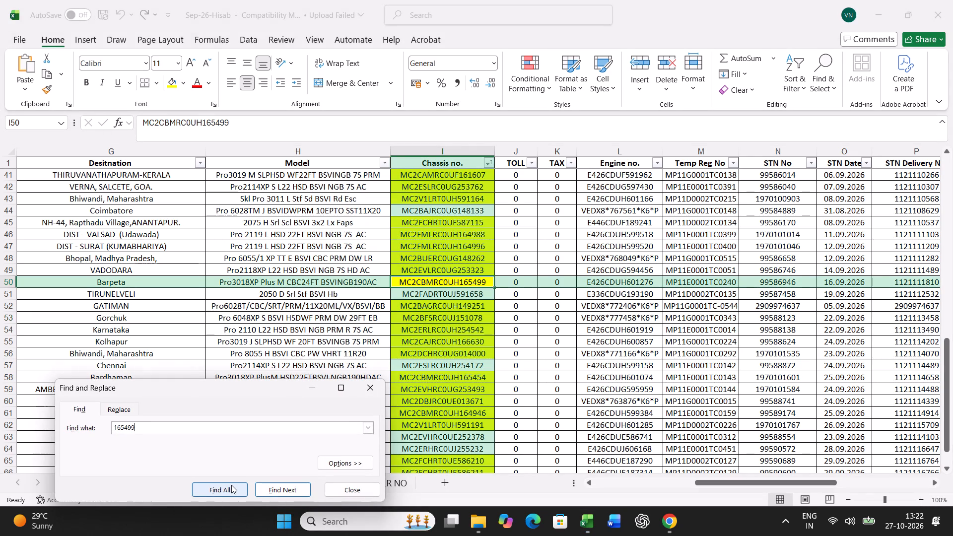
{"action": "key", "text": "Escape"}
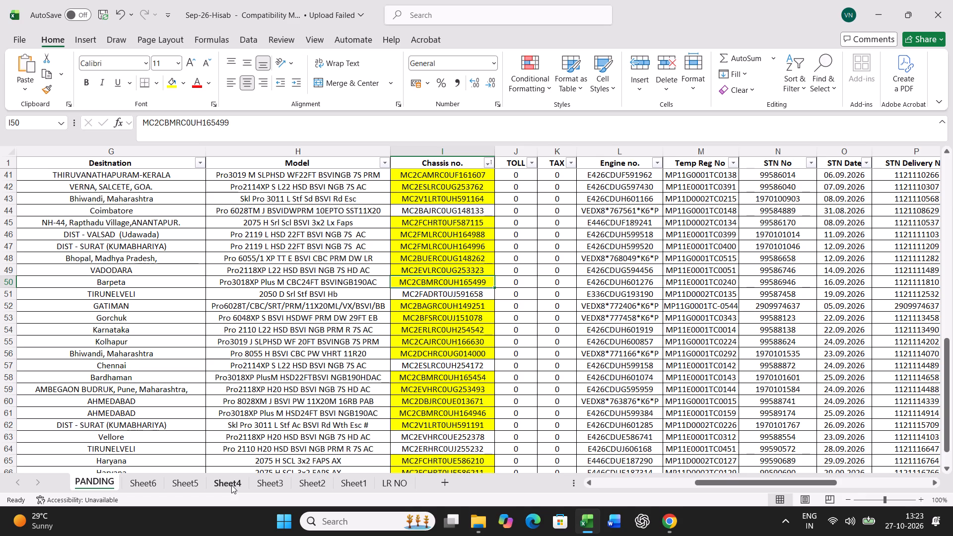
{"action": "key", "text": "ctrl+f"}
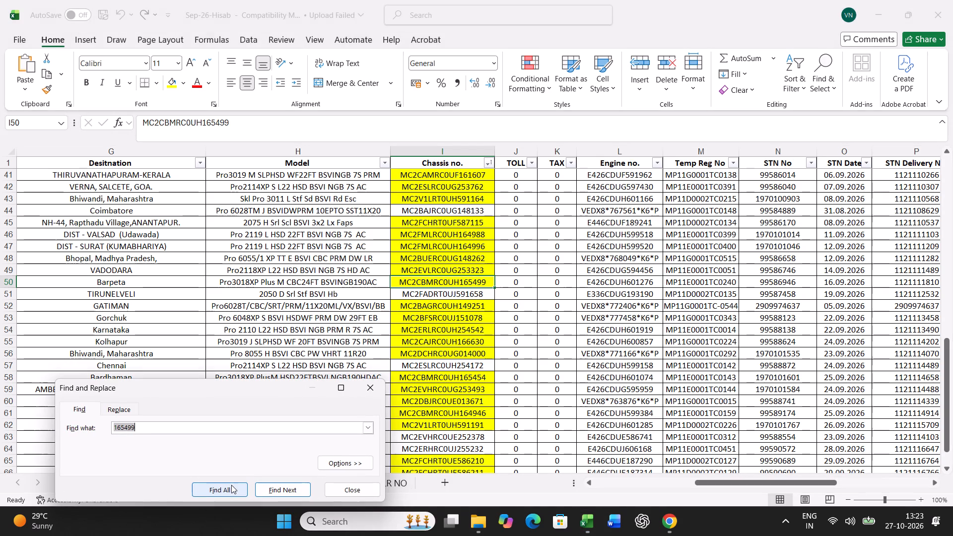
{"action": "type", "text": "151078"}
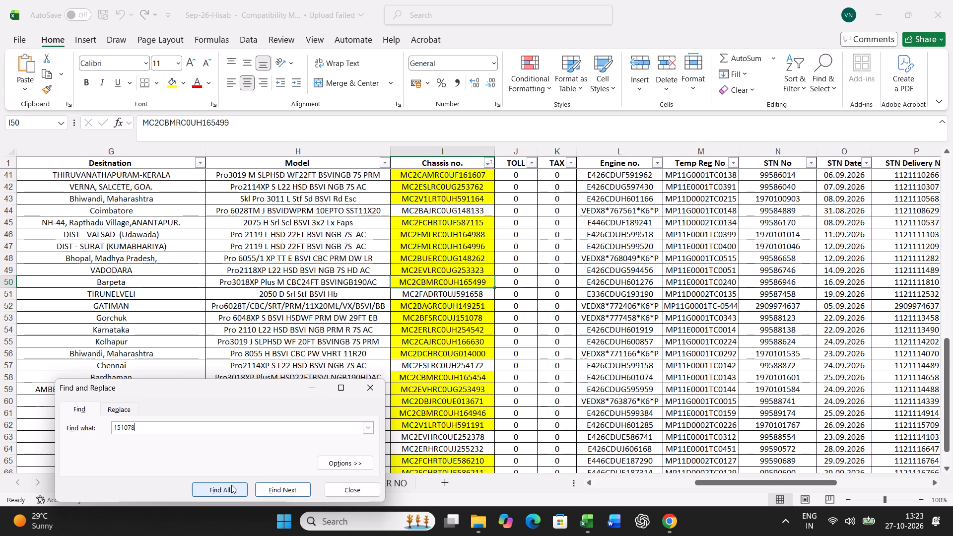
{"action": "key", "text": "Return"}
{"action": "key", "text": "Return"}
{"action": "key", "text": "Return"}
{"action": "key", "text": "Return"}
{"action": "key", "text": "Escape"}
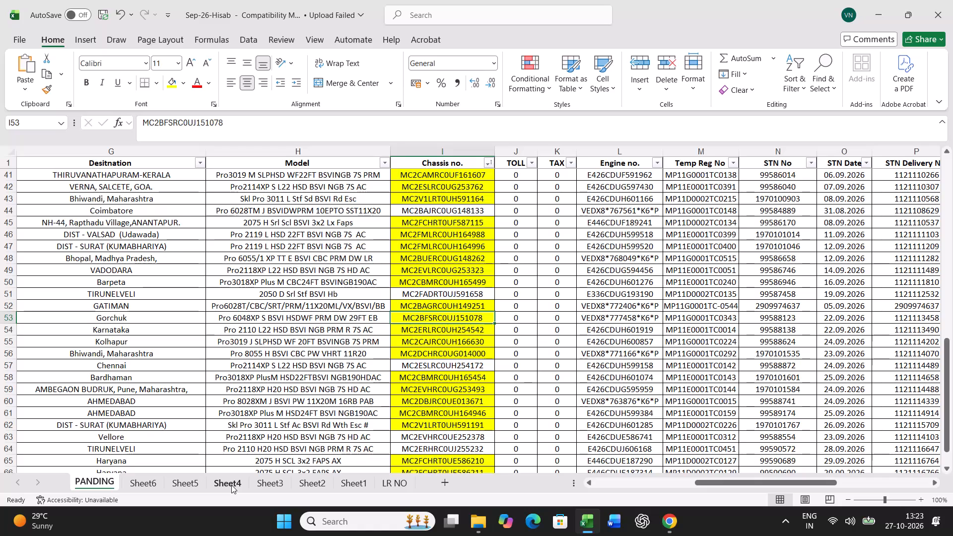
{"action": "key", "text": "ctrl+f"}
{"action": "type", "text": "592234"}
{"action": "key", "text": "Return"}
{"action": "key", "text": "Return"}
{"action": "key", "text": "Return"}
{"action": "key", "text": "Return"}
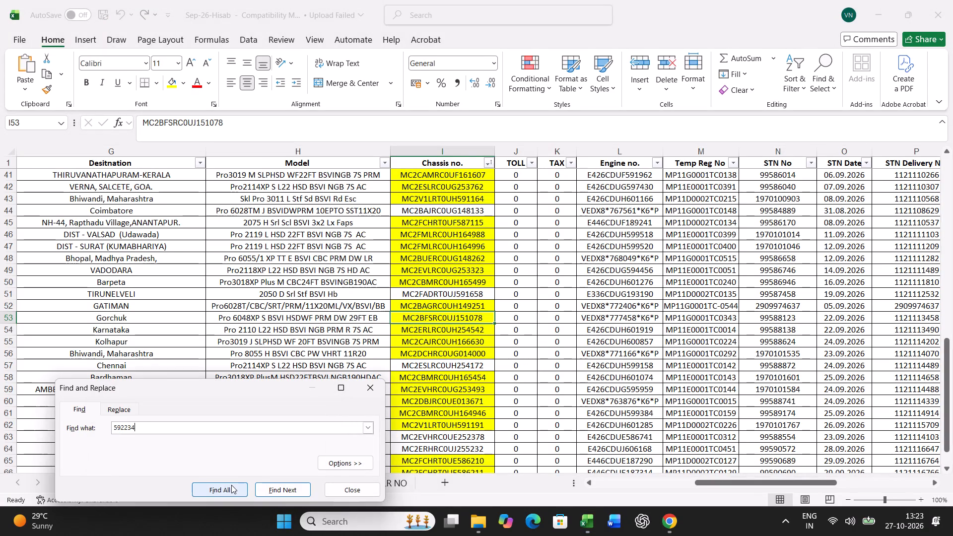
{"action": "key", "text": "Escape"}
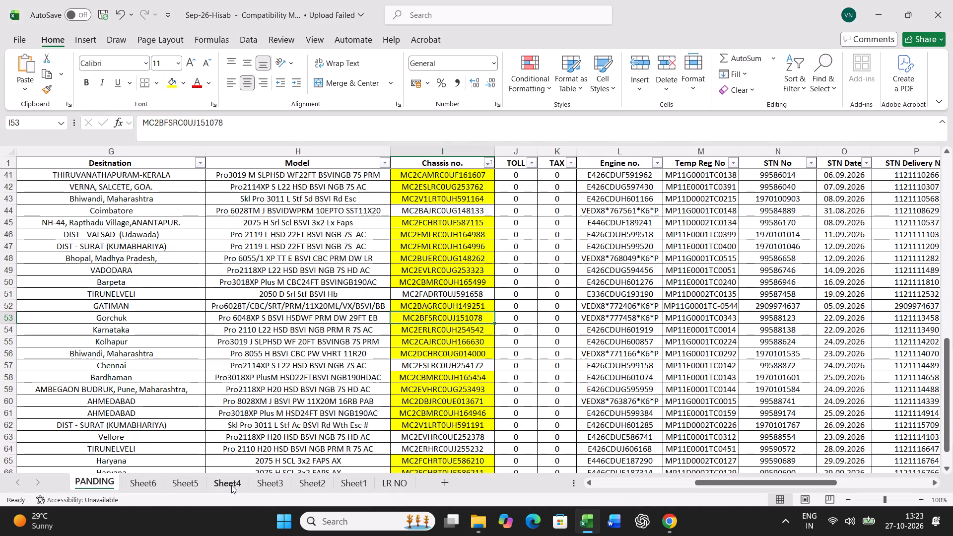
Find the chassis number ending 254172 and fill its cell with yellow.
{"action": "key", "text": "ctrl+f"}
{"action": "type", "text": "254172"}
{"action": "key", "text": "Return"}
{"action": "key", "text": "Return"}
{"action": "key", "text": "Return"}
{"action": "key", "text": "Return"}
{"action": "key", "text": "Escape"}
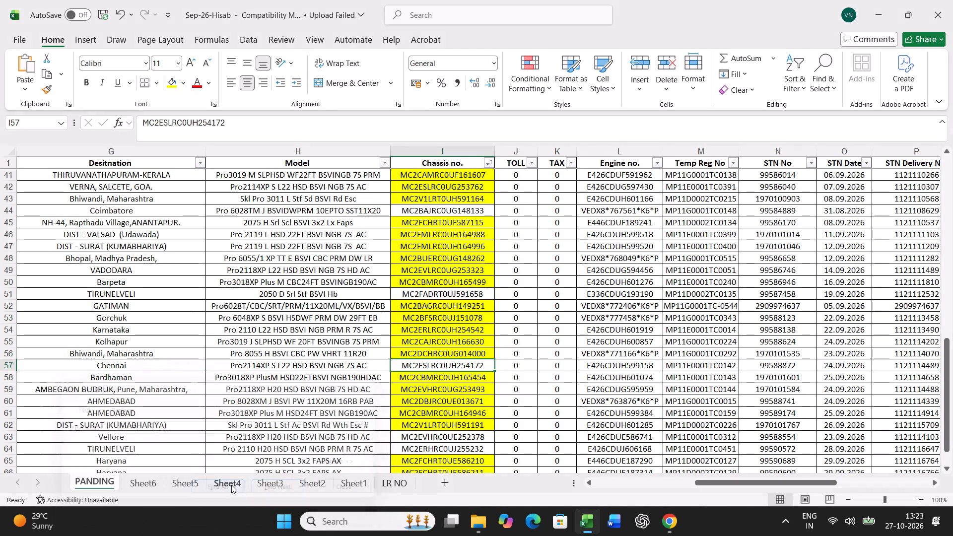
{"action": "left_click", "coordinate": [176, 83]}
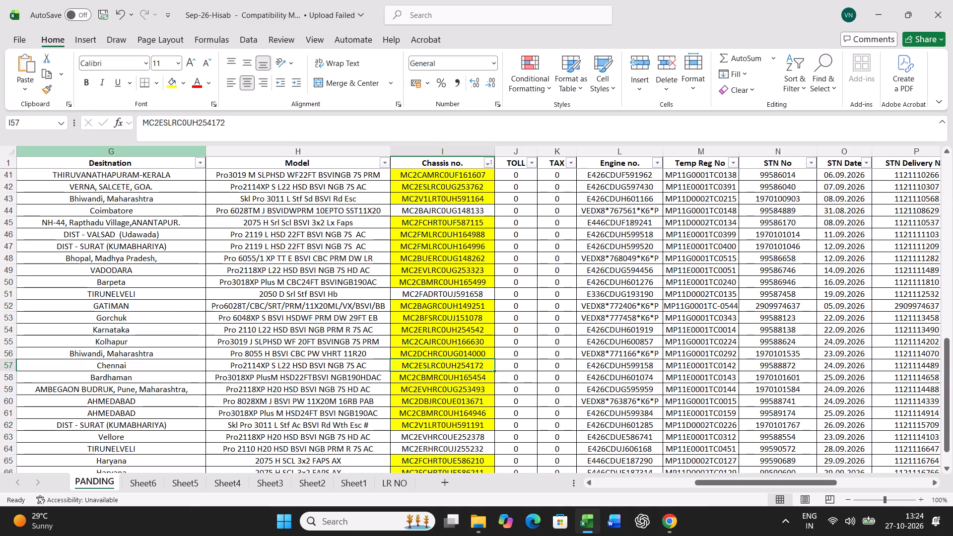
{"action": "key", "text": "ctrl+f"}
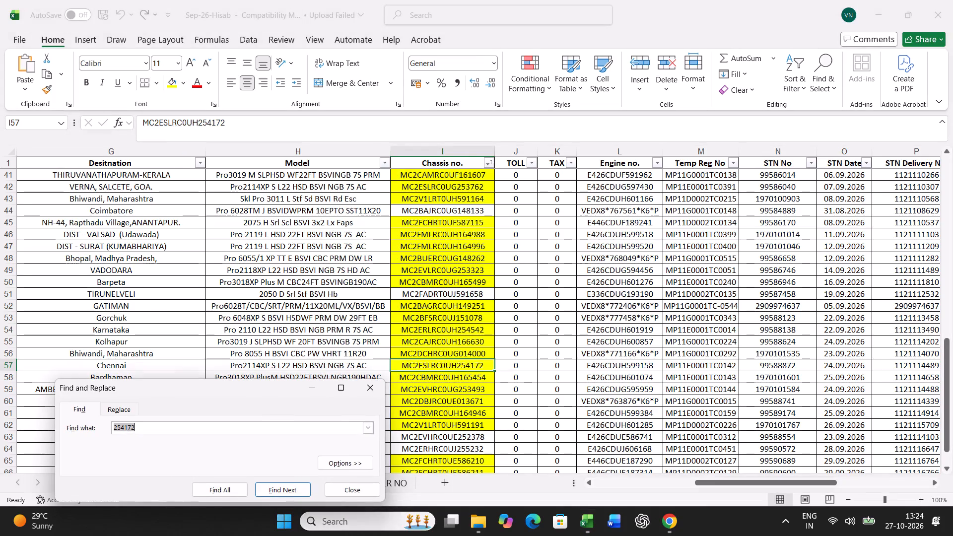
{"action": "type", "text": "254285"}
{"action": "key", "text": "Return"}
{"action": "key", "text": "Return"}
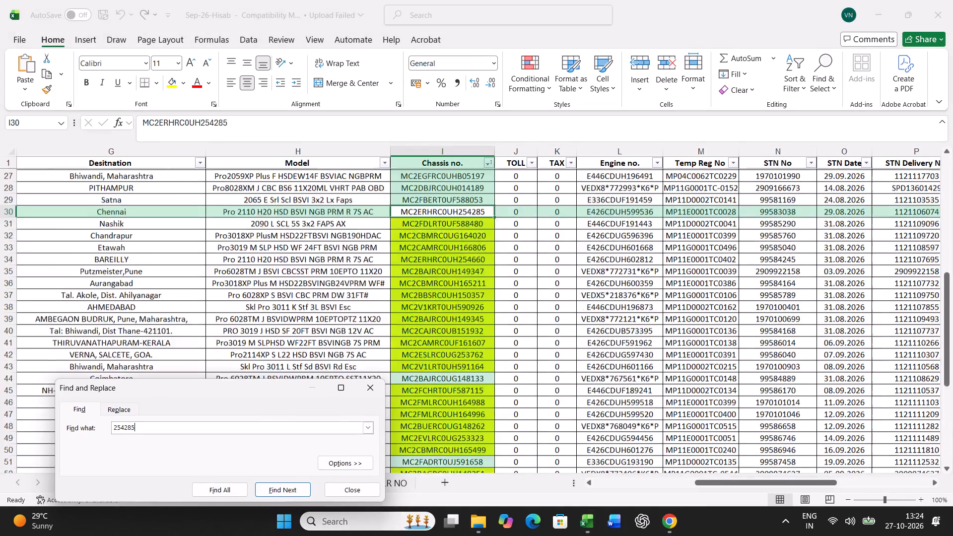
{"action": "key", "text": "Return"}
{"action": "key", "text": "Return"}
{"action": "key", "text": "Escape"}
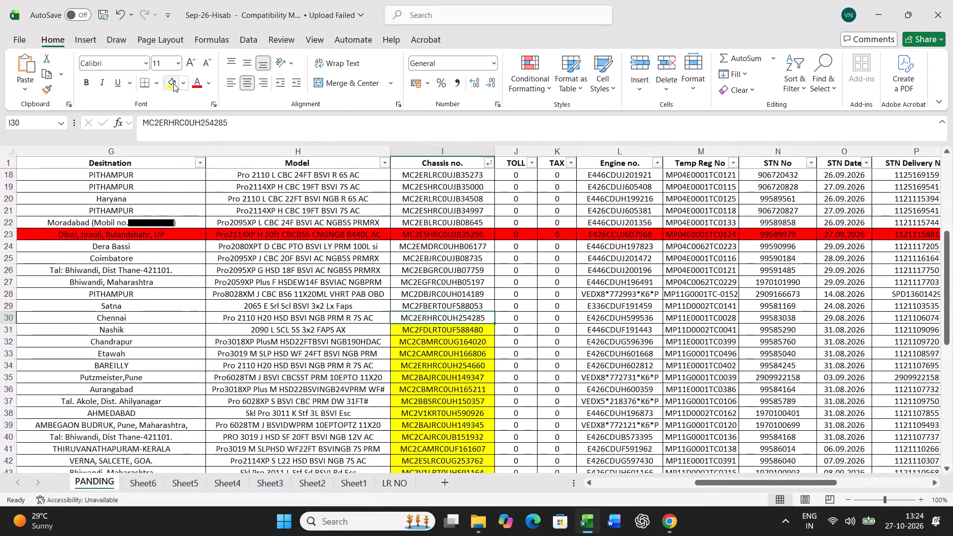
{"action": "left_click", "coordinate": [173, 83]}
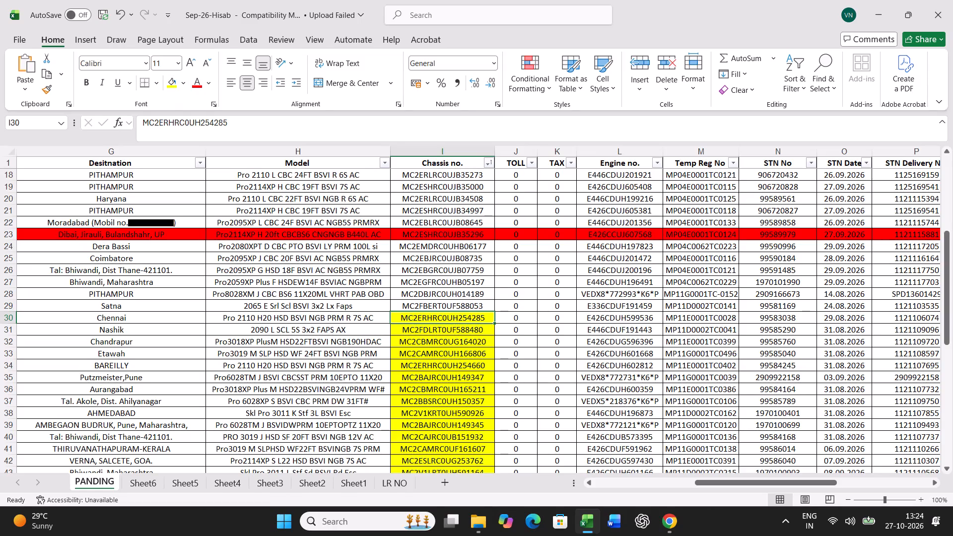
{"action": "key", "text": "ctrl+f"}
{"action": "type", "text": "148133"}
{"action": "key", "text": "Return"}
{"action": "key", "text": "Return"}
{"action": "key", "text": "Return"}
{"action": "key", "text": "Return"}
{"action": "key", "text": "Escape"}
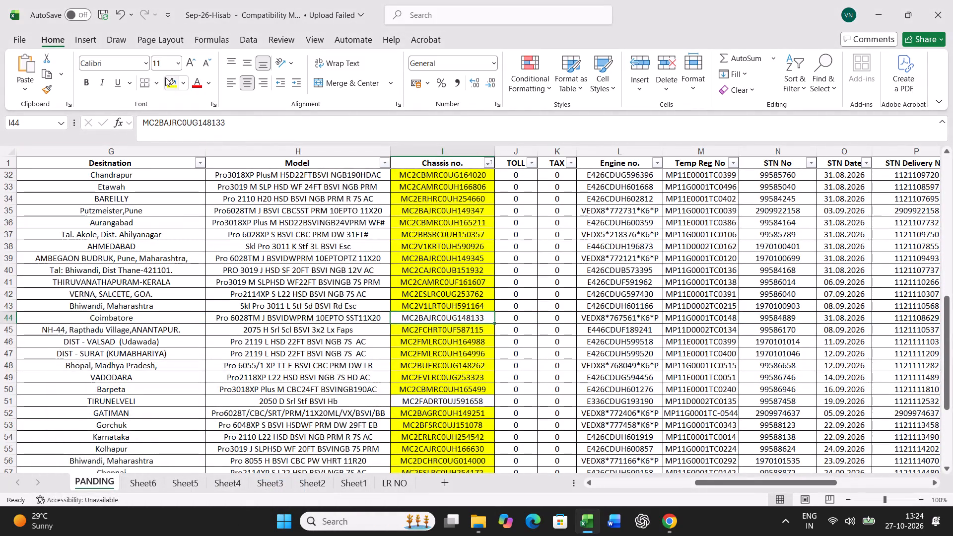
{"action": "left_click", "coordinate": [170, 79]}
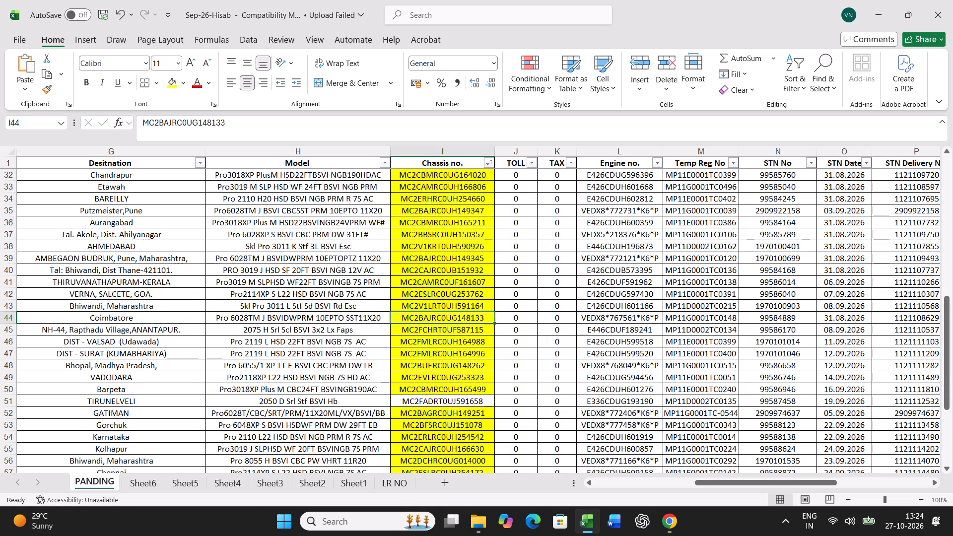
{"action": "key", "text": "ctrl+f"}
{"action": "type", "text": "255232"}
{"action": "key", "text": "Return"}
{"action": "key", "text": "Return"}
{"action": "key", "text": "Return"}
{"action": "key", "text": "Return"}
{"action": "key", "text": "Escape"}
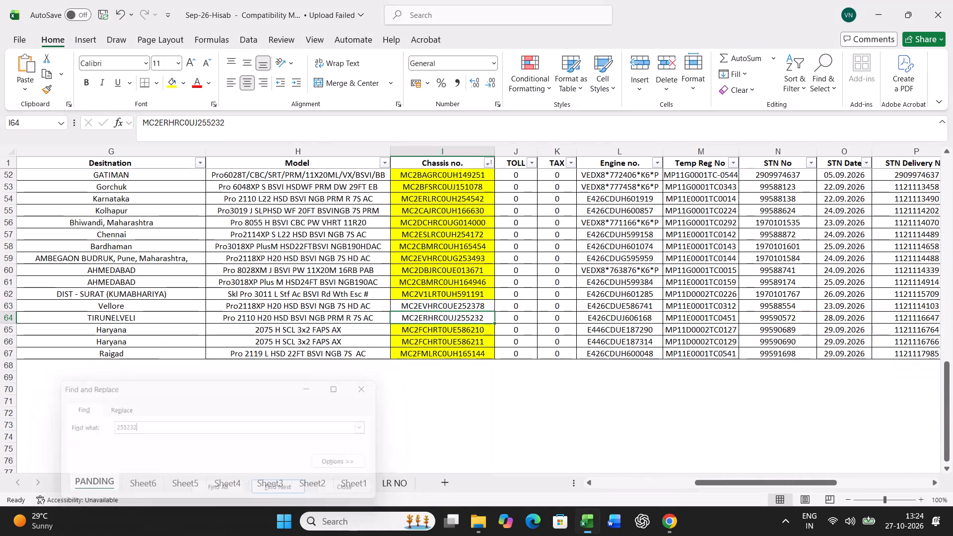
{"action": "left_click", "coordinate": [176, 84]}
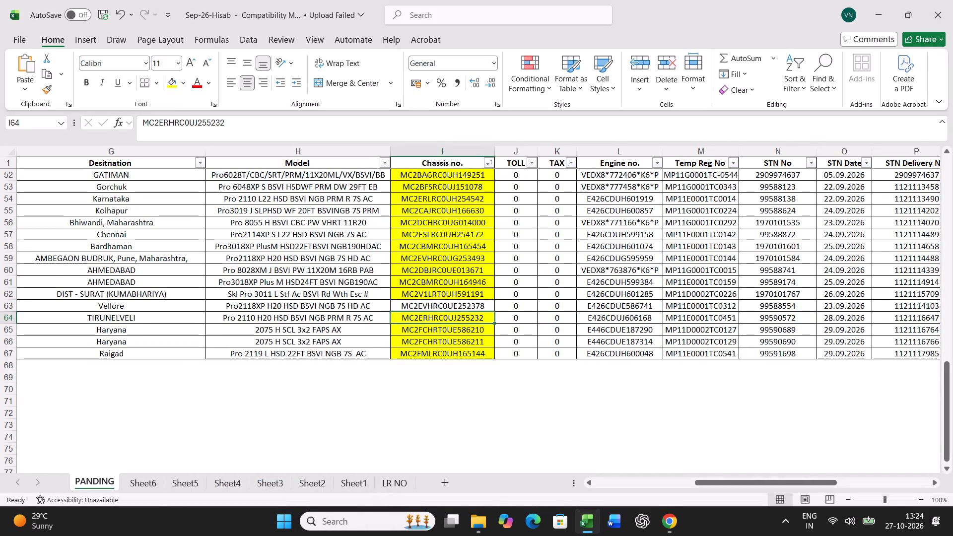
Find the chassis number ending 591658 and fill its cell with yellow.
{"action": "key", "text": "ctrl+f"}
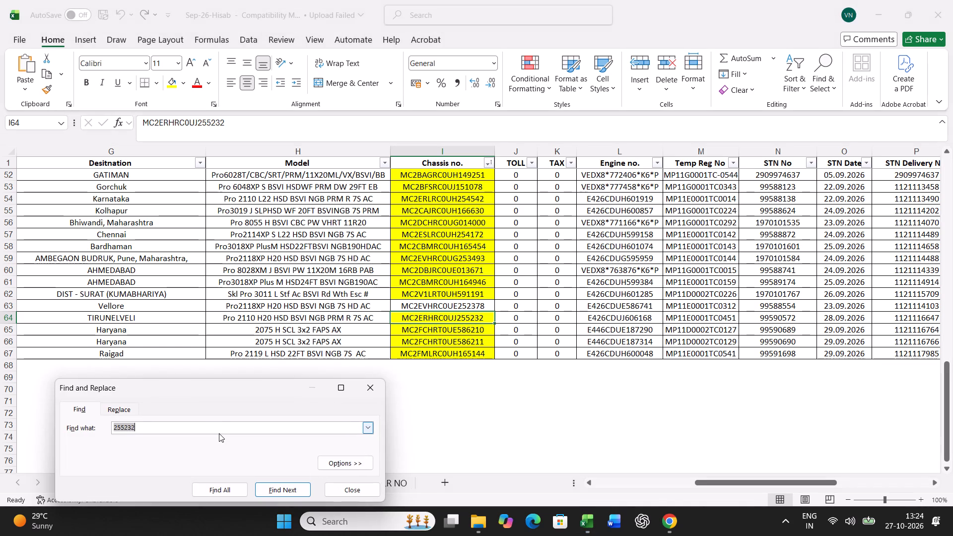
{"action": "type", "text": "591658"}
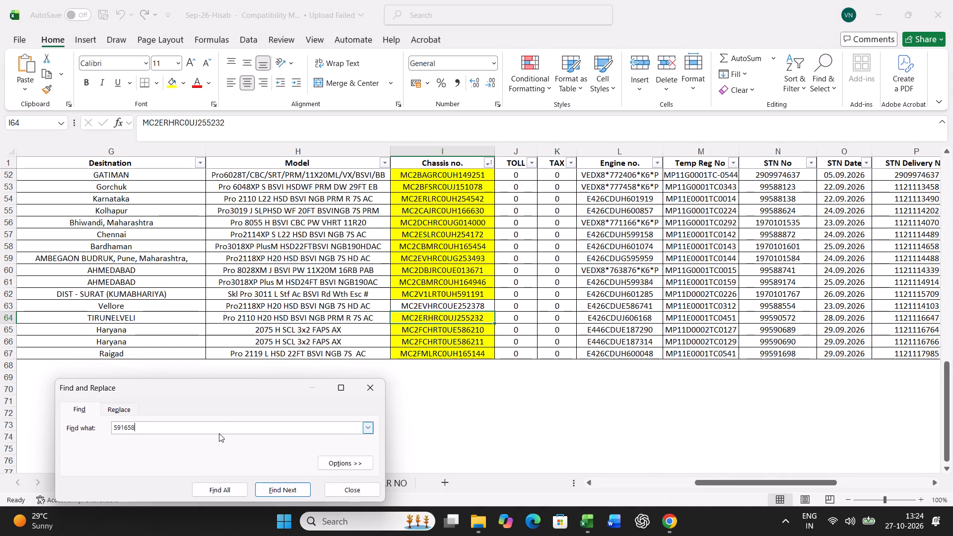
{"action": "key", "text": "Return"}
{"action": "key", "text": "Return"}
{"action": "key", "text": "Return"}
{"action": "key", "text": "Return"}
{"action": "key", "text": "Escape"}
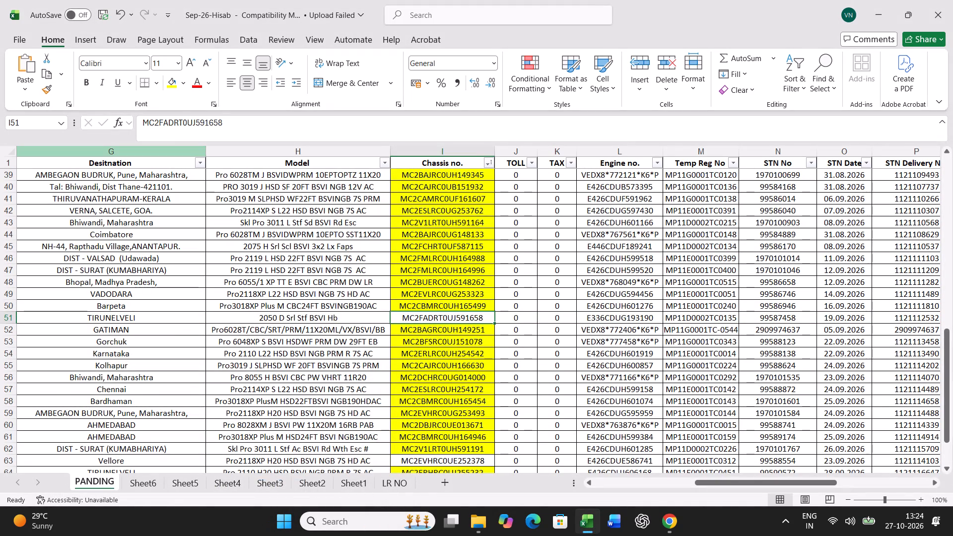
{"action": "left_click", "coordinate": [176, 88]}
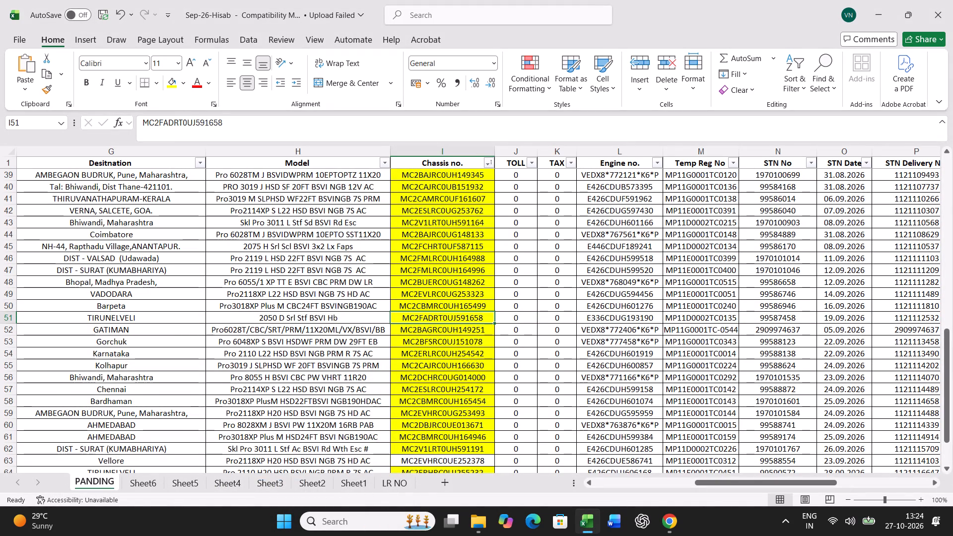
{"action": "key", "text": "ctrl+f"}
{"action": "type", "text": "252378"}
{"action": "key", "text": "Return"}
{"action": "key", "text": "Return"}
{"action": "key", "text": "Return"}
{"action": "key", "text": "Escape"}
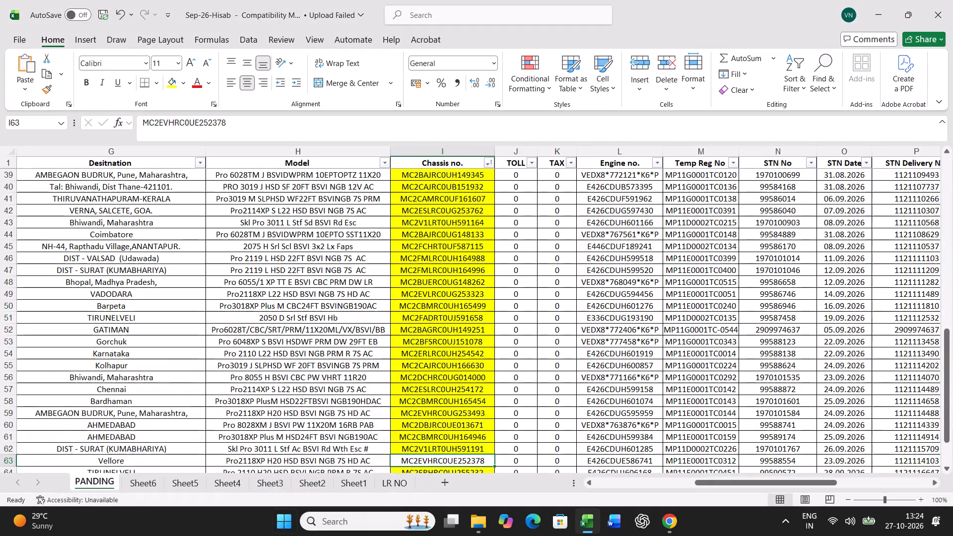
{"action": "left_click", "coordinate": [166, 83]}
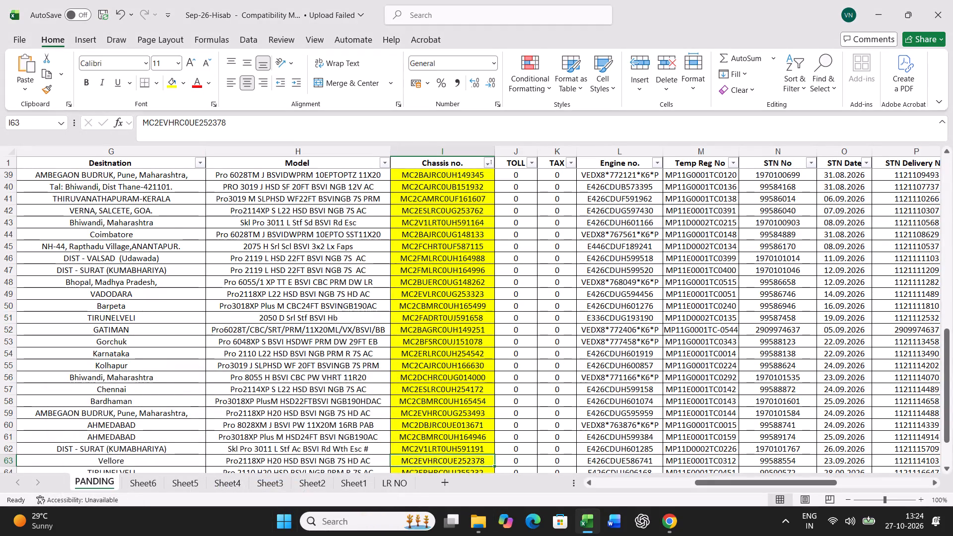
Sort the PANDING table by cell colour in the Chassis no. column, with the yellow cells on top.
{"action": "scroll", "coordinate": [487, 371], "scroll_direction": "down", "scroll_amount": 4}
{"action": "scroll", "coordinate": [487, 371], "scroll_direction": "up", "scroll_amount": 11}
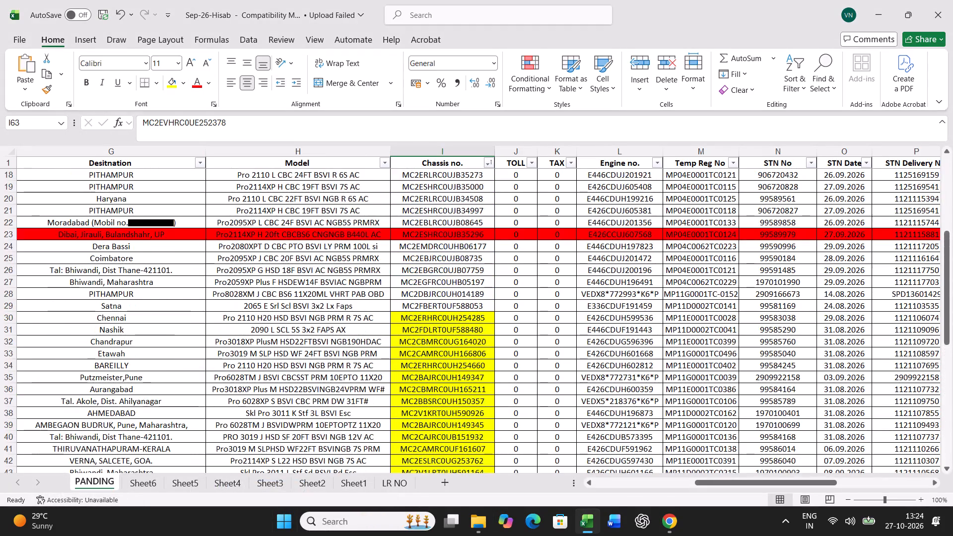
{"action": "left_click", "coordinate": [471, 164]}
{"action": "left_click", "coordinate": [487, 166]}
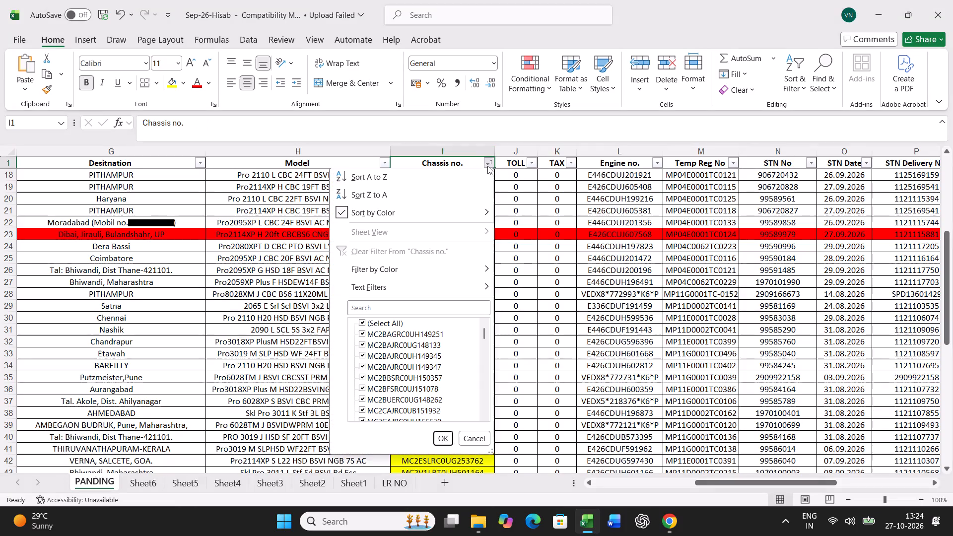
{"action": "left_click", "coordinate": [531, 261]}
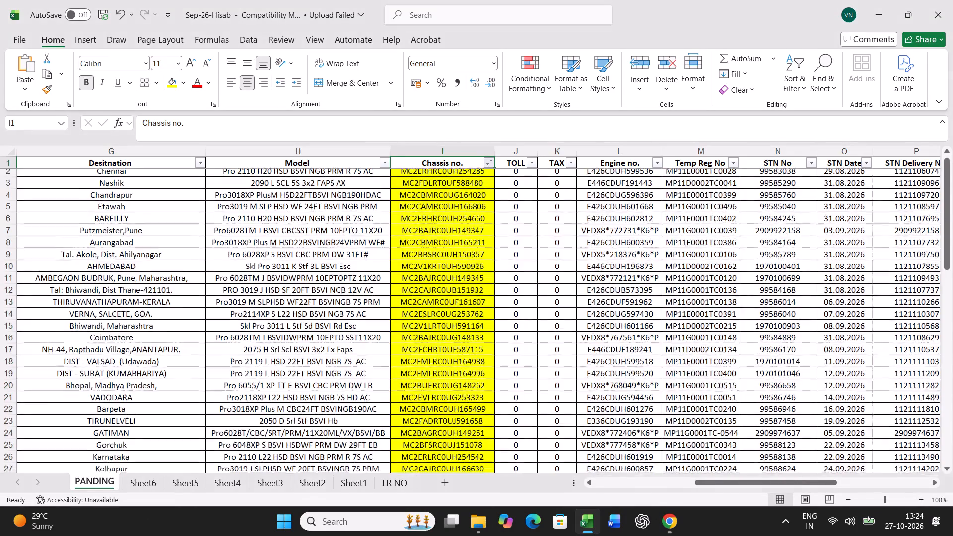
Add a new blank worksheet to the workbook.
{"action": "left_click", "coordinate": [443, 477]}
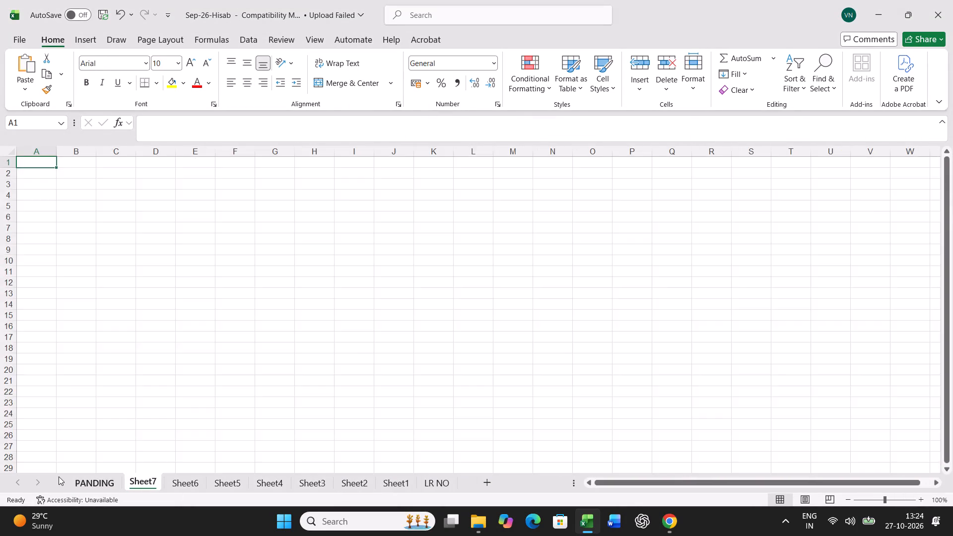
Cut the yellow-marked rows 2 to 39 from the PANDING sheet and paste them into the new sheet from cell A1.
{"action": "left_click", "coordinate": [90, 481]}
{"action": "scroll", "coordinate": [254, 381], "scroll_direction": "up", "scroll_amount": 4}
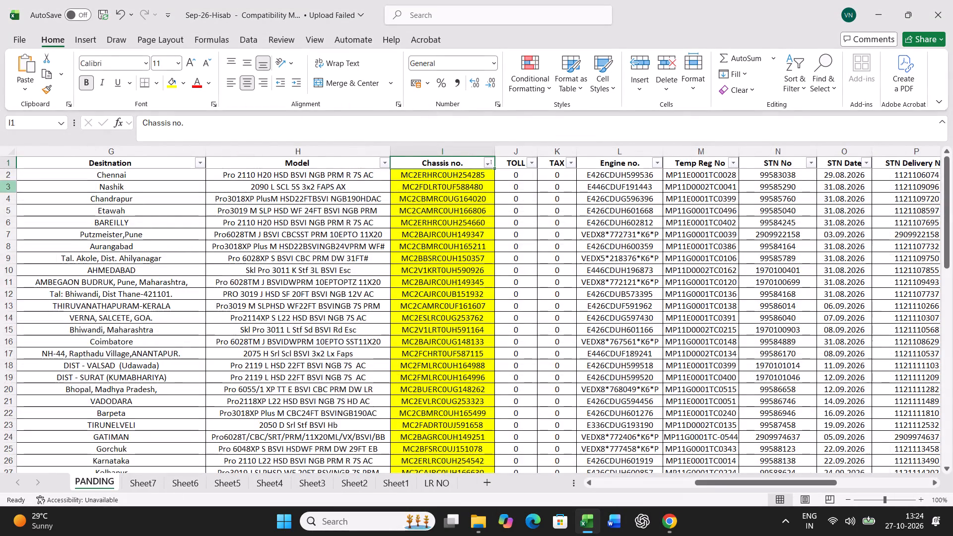
{"action": "left_click_drag", "start_coordinate": [7, 174], "coordinate": [0, 281]}
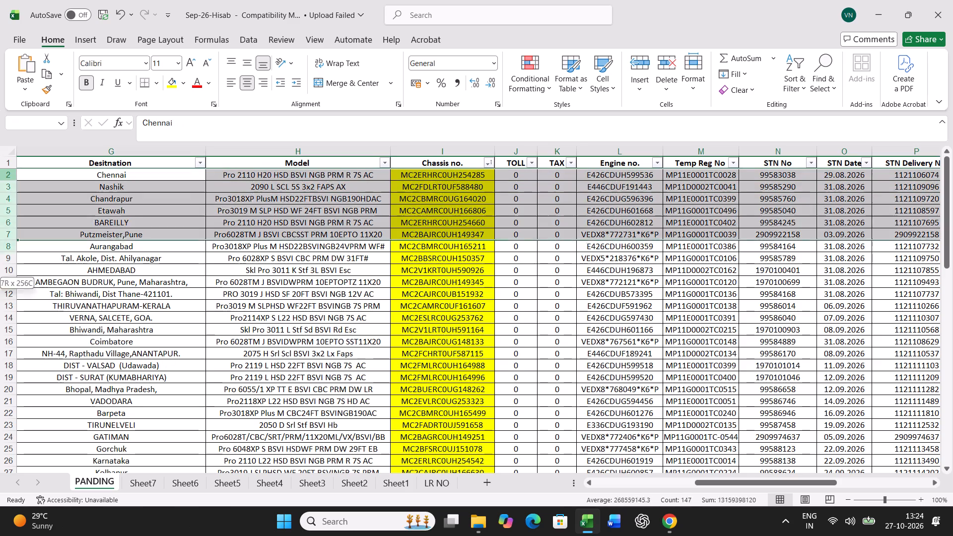
{"action": "left_click_drag", "start_coordinate": [0, 281], "coordinate": [19, 301]}
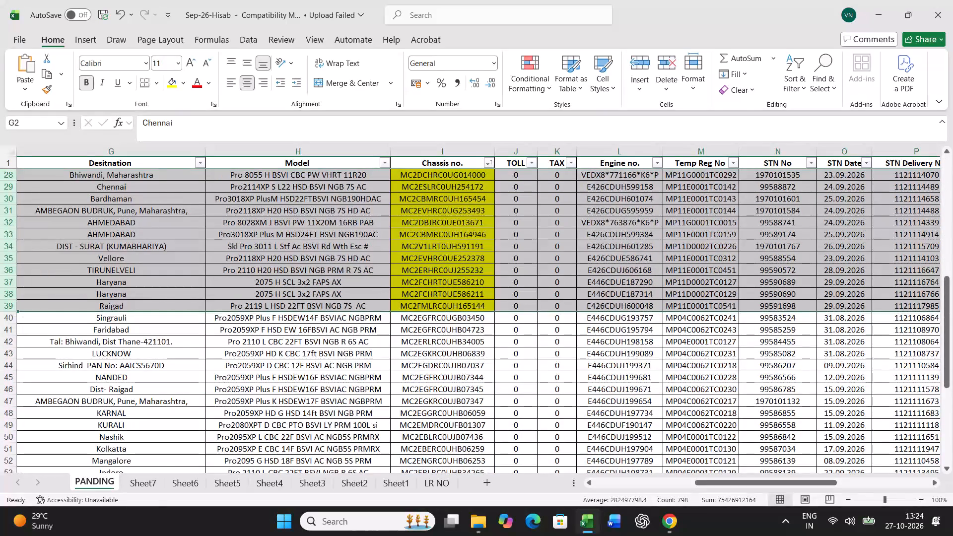
{"action": "key", "text": "ctrl+x"}
{"action": "left_click", "coordinate": [157, 483]}
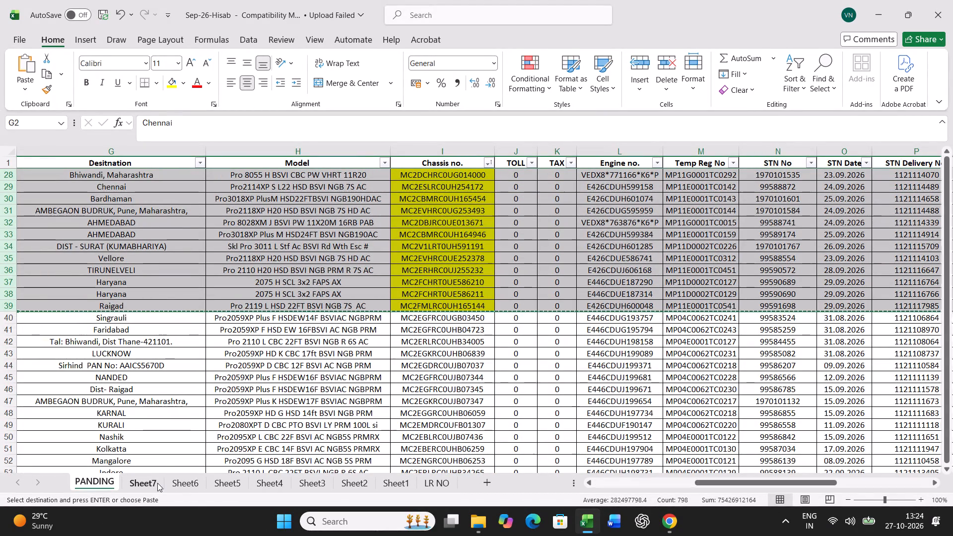
{"action": "key", "text": "ctrl+v"}
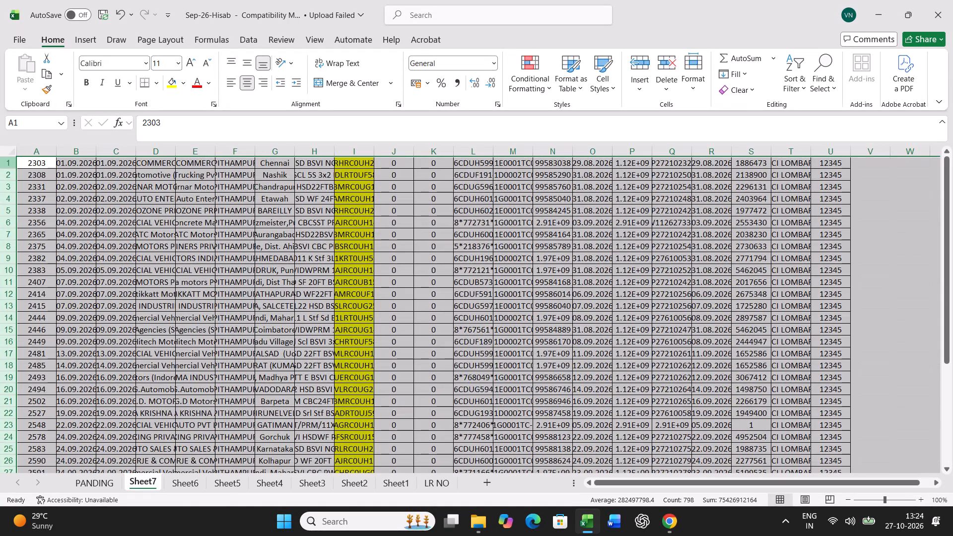
AutoFit the width of all columns in the new sheet to their contents.
{"action": "left_click", "coordinate": [11, 151]}
{"action": "double_click", "coordinate": [58, 152]}
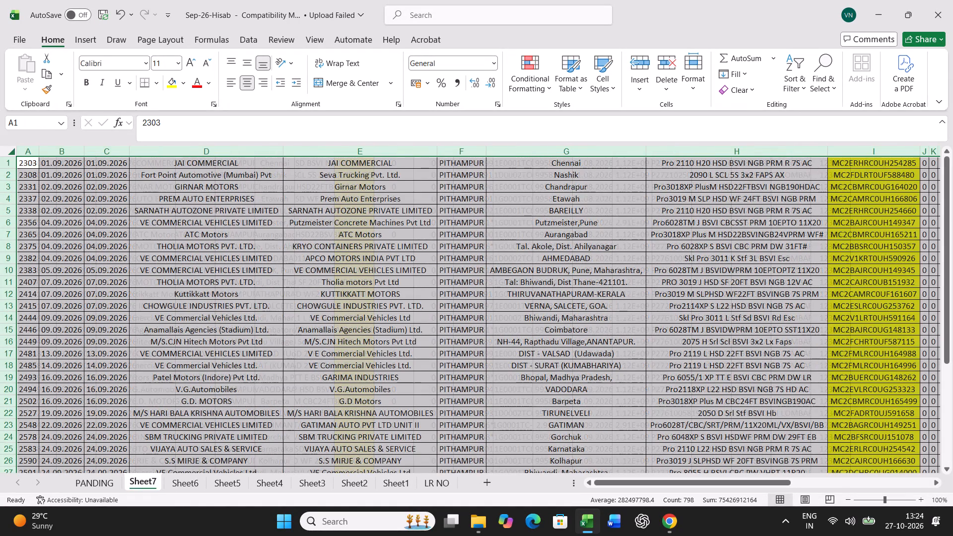
Look through the moved rows in the new sheet, across the columns and down to the last entry.
{"action": "left_click_drag", "start_coordinate": [668, 483], "coordinate": [681, 483]}
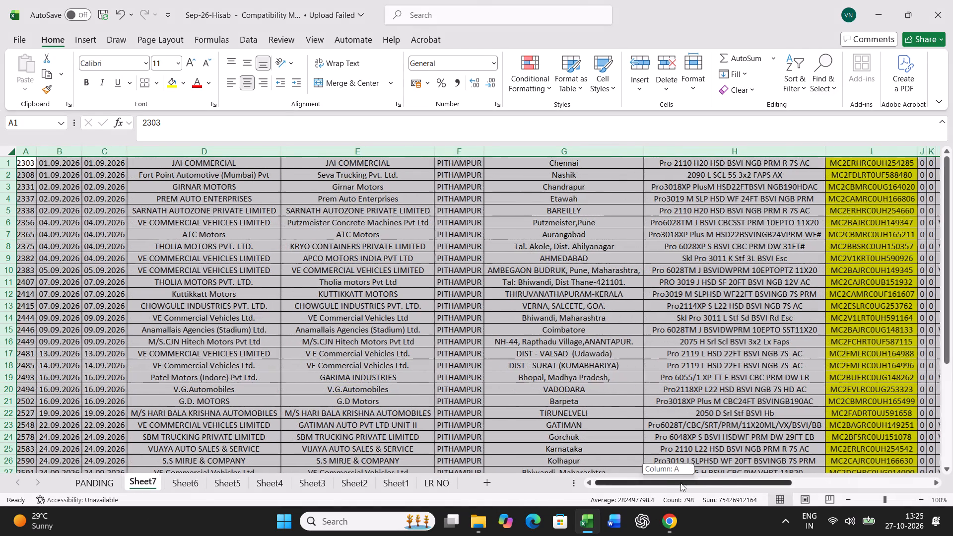
{"action": "left_click_drag", "start_coordinate": [681, 483], "coordinate": [750, 468]}
{"action": "scroll", "coordinate": [286, 375], "scroll_direction": "down", "scroll_amount": 6}
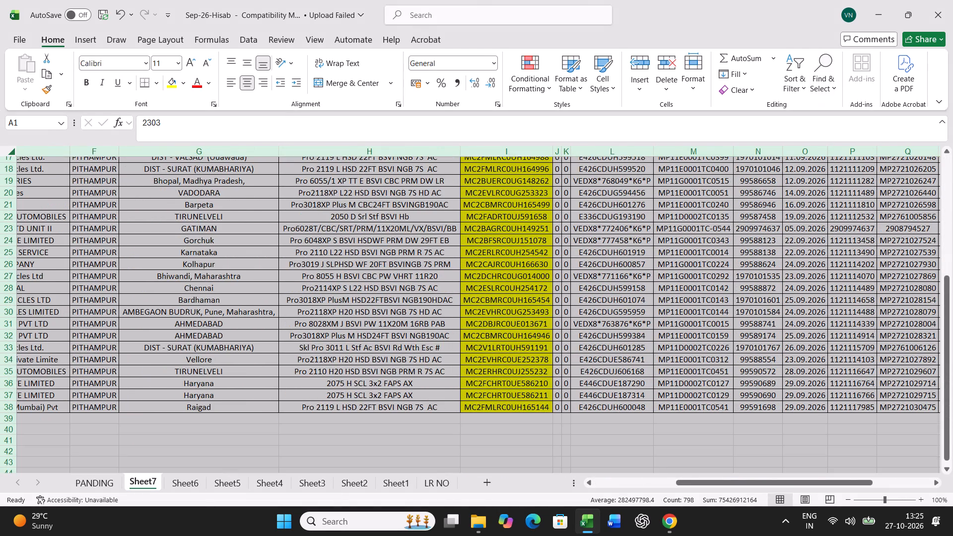
{"action": "scroll", "coordinate": [286, 375], "scroll_direction": "up", "scroll_amount": 13}
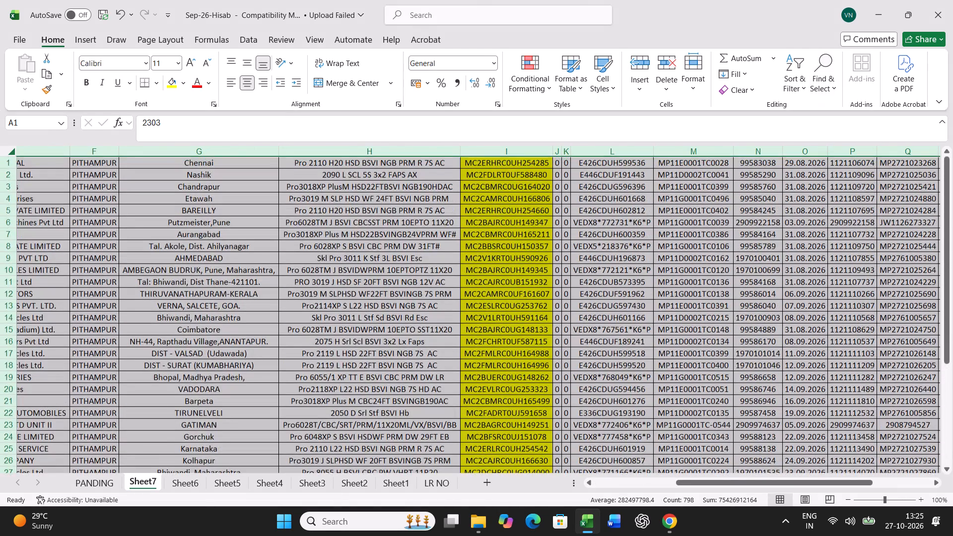
{"action": "left_click", "coordinate": [576, 400]}
{"action": "scroll", "coordinate": [576, 399], "scroll_direction": "down", "scroll_amount": 8}
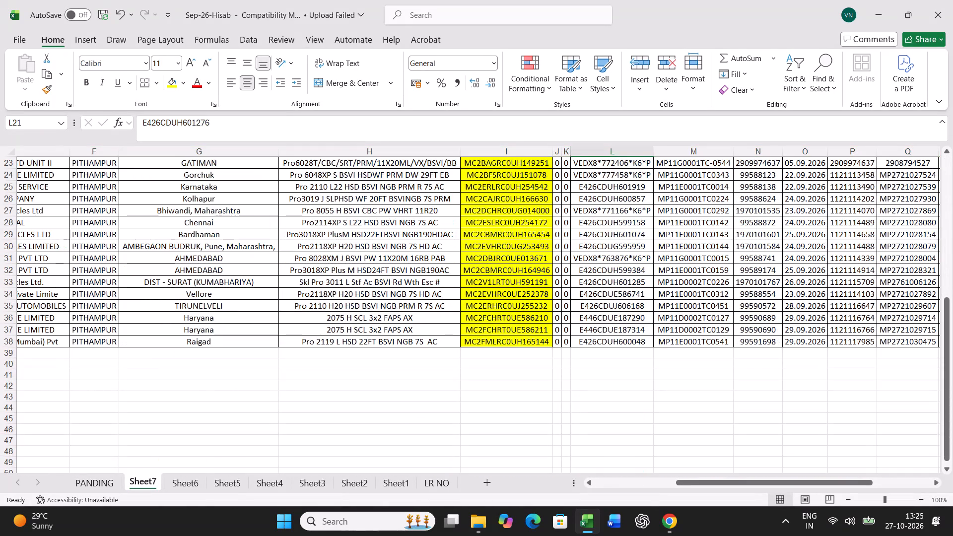
Delete the emptied rows 2 to 39 from the PANDING sheet so the remaining entries follow directly below the header.
{"action": "left_click", "coordinate": [535, 358]}
{"action": "left_click", "coordinate": [102, 480]}
{"action": "scroll", "coordinate": [355, 378], "scroll_direction": "up", "scroll_amount": 4}
{"action": "right_click", "coordinate": [364, 270]}
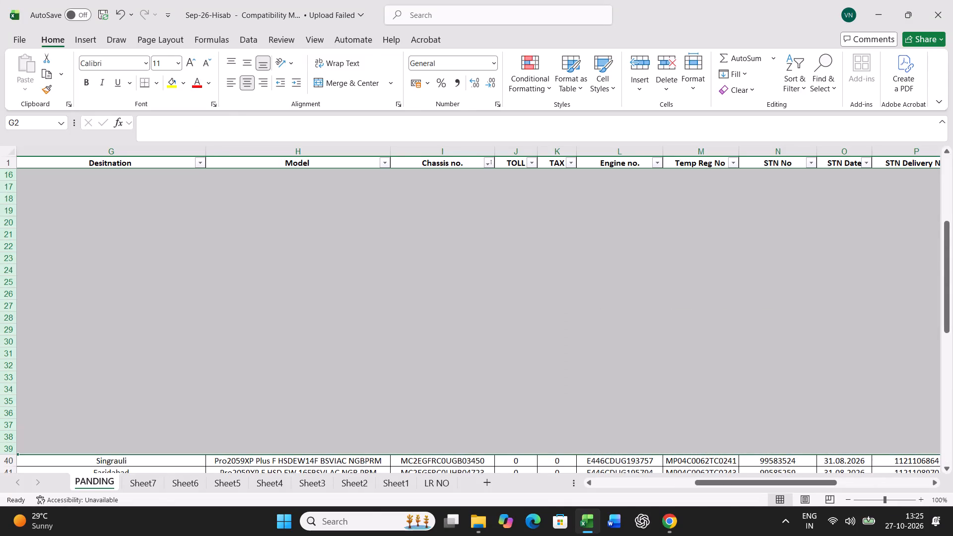
{"action": "left_click", "coordinate": [407, 173]}
{"action": "left_click", "coordinate": [611, 485]}
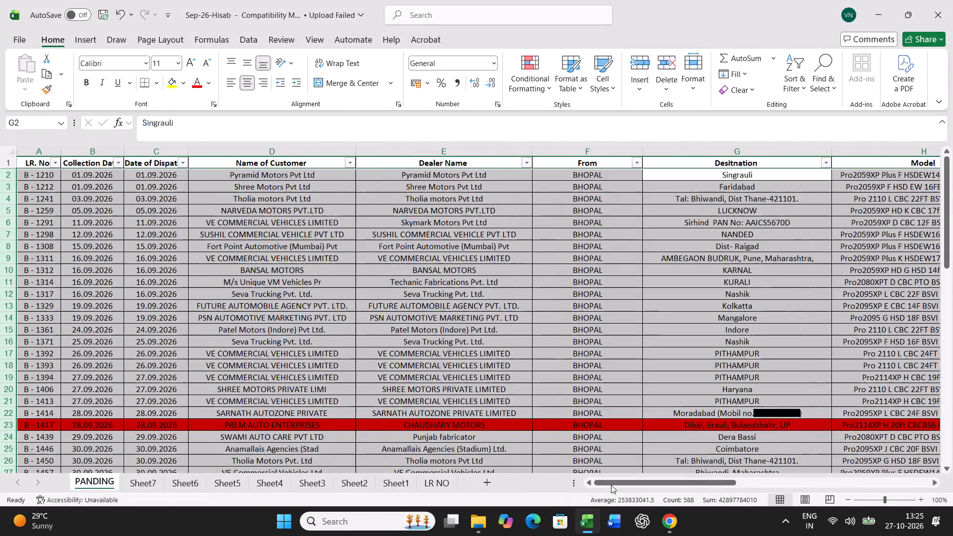
{"action": "scroll", "coordinate": [677, 350], "scroll_direction": "down", "scroll_amount": 5}
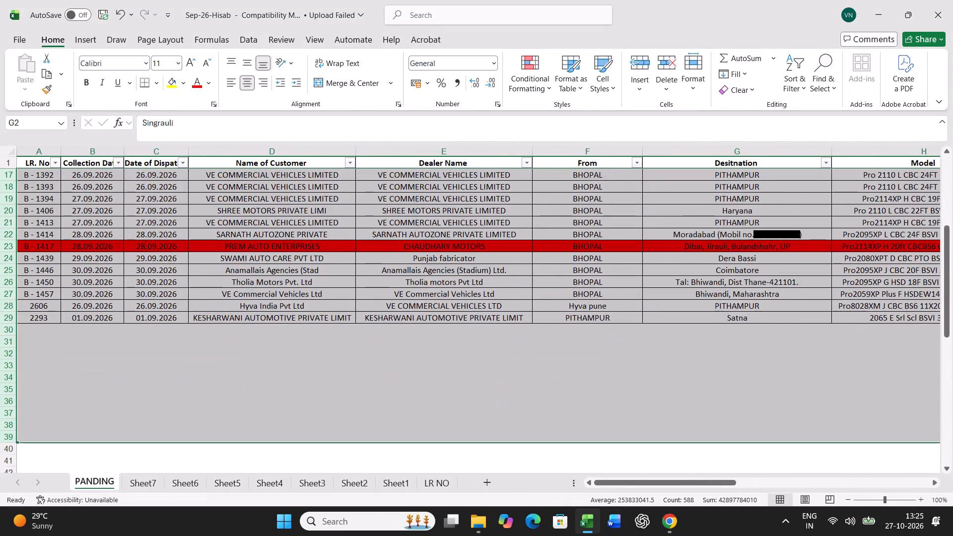
{"action": "left_click", "coordinate": [607, 308]}
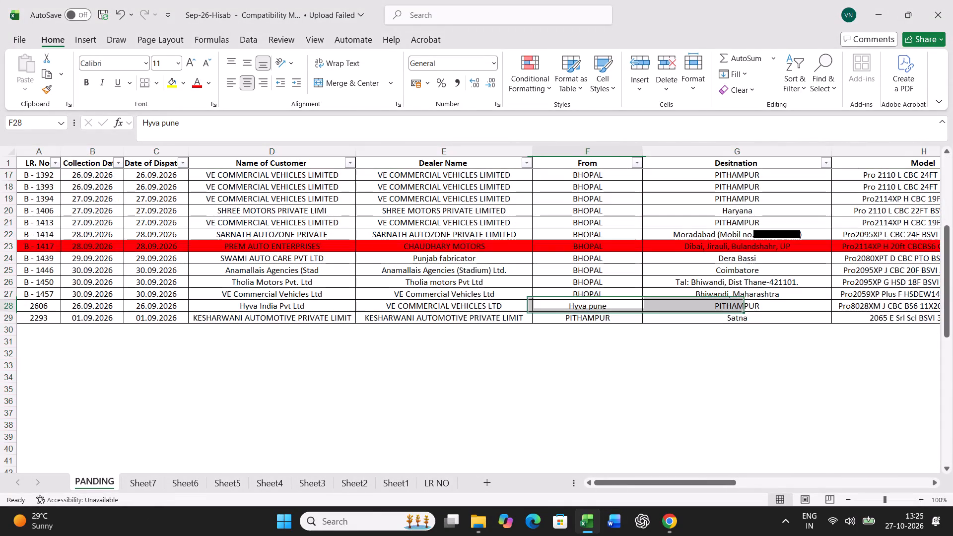
{"action": "left_click", "coordinate": [30, 304]}
Save the Sep-26-Hisab workbook.
{"action": "key", "text": "ctrl+s"}
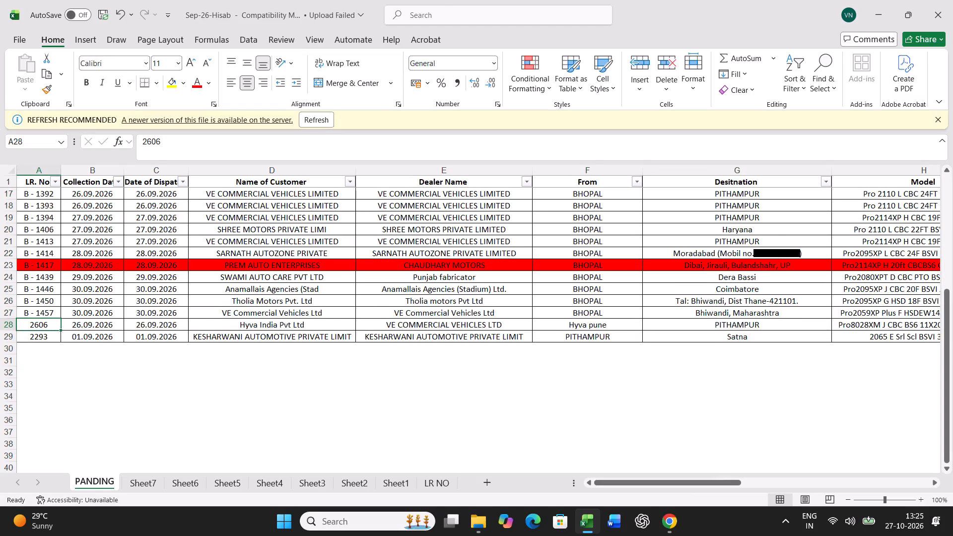
{"action": "key", "text": "ctrl+s"}
{"action": "key", "text": "ctrl+s"}
{"action": "key", "text": "ctrl+s"}
{"action": "key", "text": "ctrl+s"}
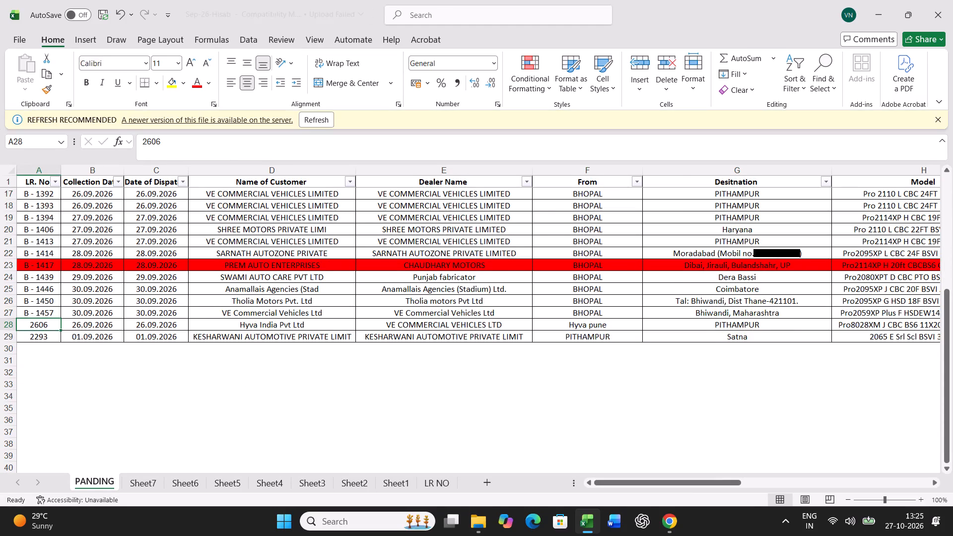
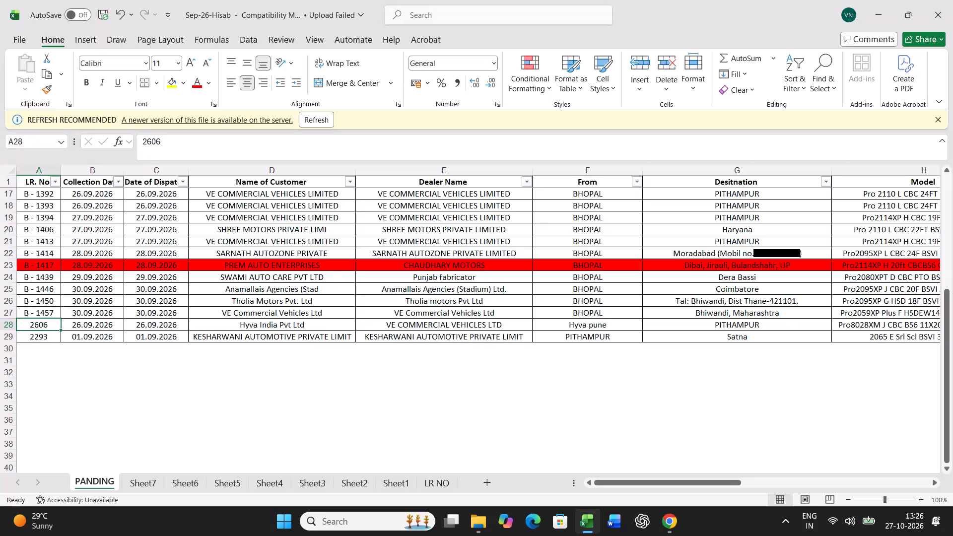
Save the Sep-26-Hisab workbook again with the last entry's LR number cell selected in the PANDING sheet.
{"action": "left_click", "coordinate": [39, 336]}
{"action": "key", "text": "ctrl+s"}
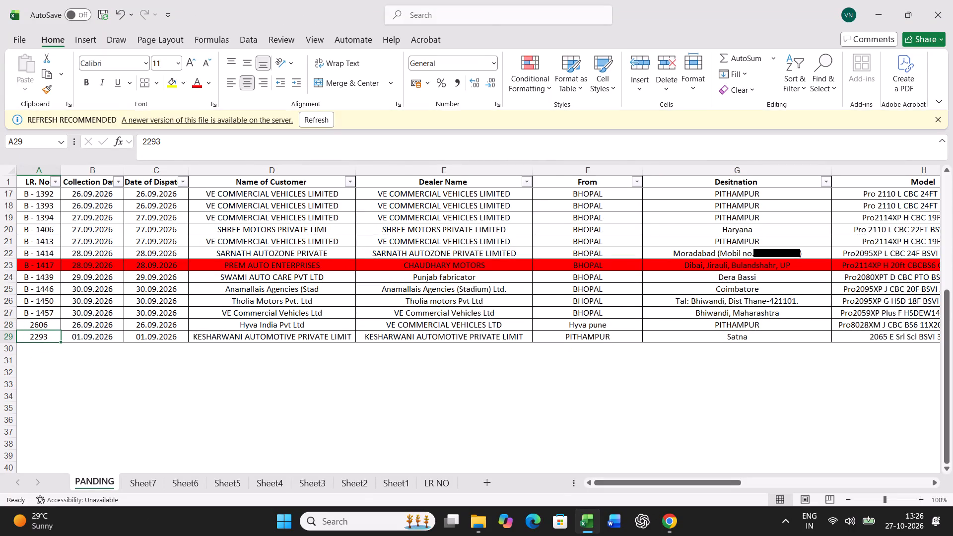
Close the Sep-26-Hisab workbook.
{"action": "left_click", "coordinate": [947, 13]}
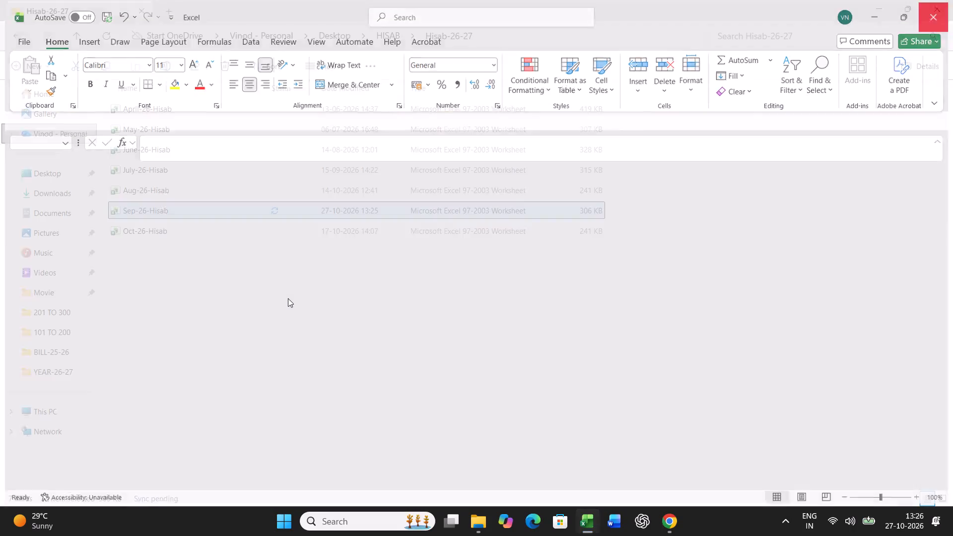
Reopen the Sep-26-Hisab workbook from the Hisab-26-27 folder to check the saved PANDING sheet, and close it again.
{"action": "double_click", "coordinate": [155, 213]}
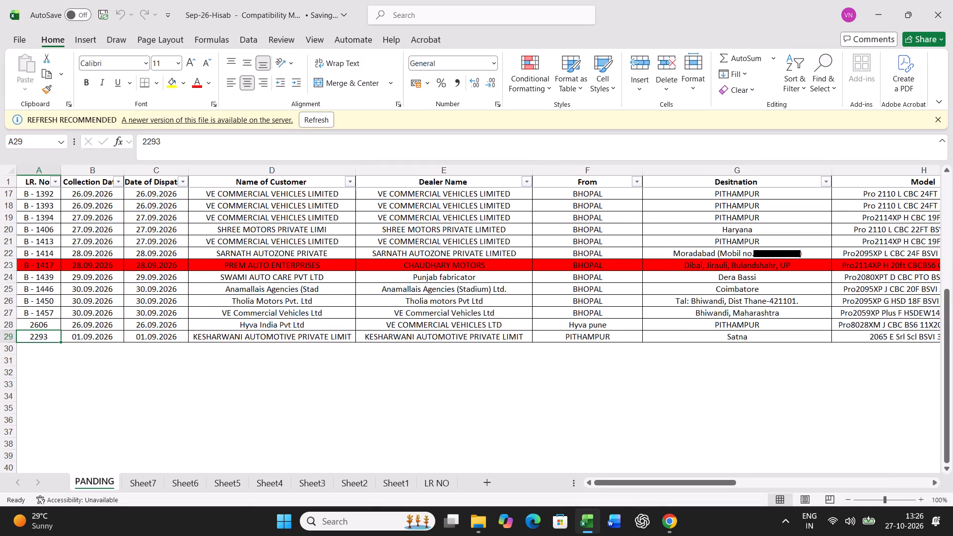
{"action": "left_click", "coordinate": [947, 10]}
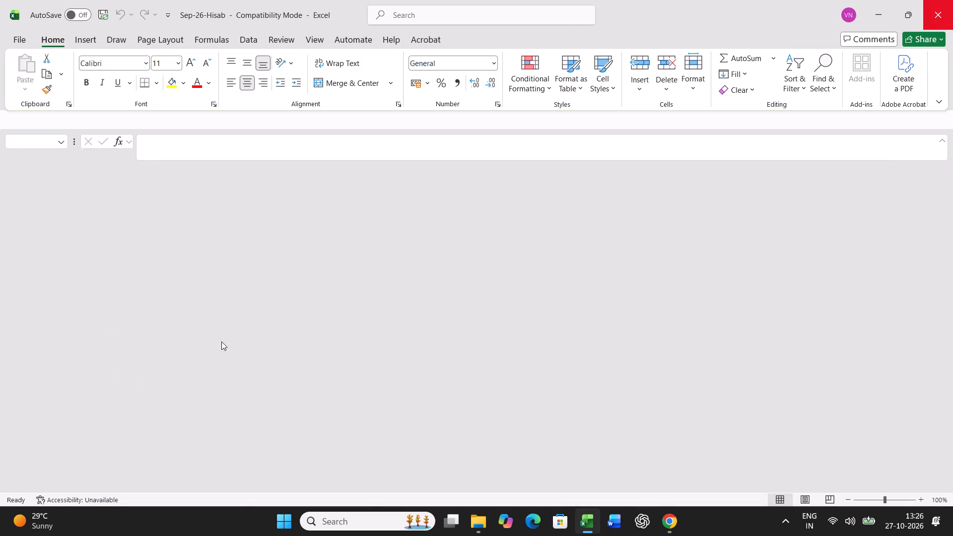
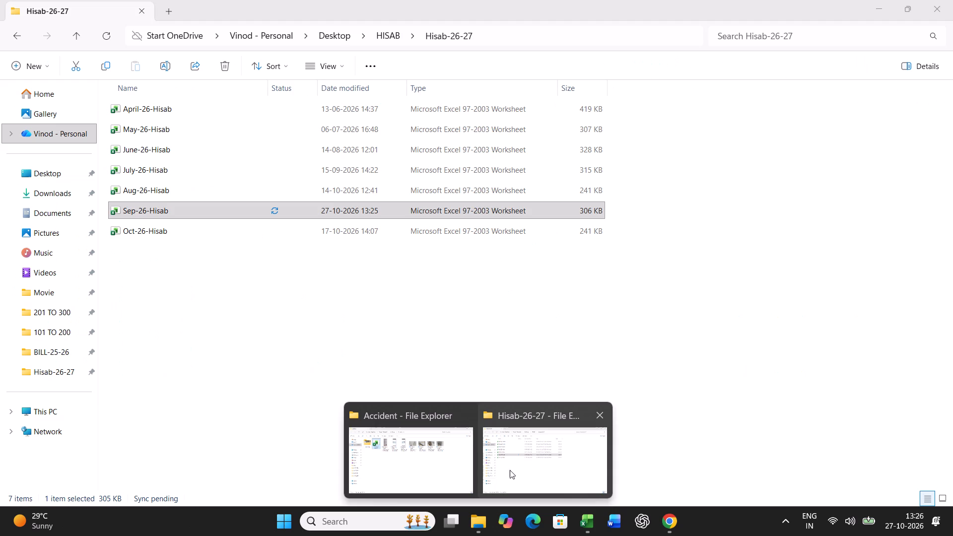
Bring the Accident folder window to the front in File Explorer and close it.
{"action": "left_click", "coordinate": [427, 446]}
{"action": "left_click", "coordinate": [942, 8]}
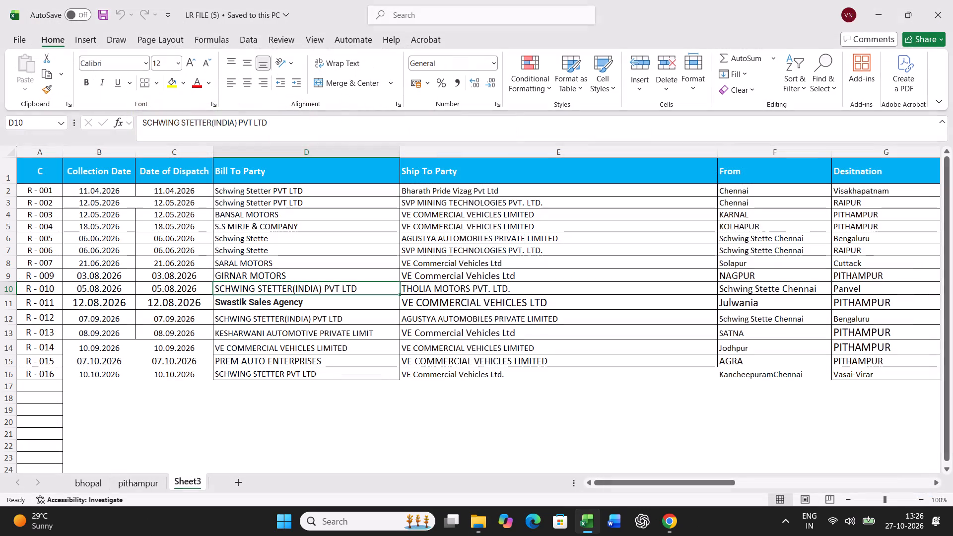
Open the Oct-26-Hisab workbook from the Hisab-26-27 folder and select the PITHAMPUR number in its LR NO sheet.
{"action": "left_click", "coordinate": [485, 516]}
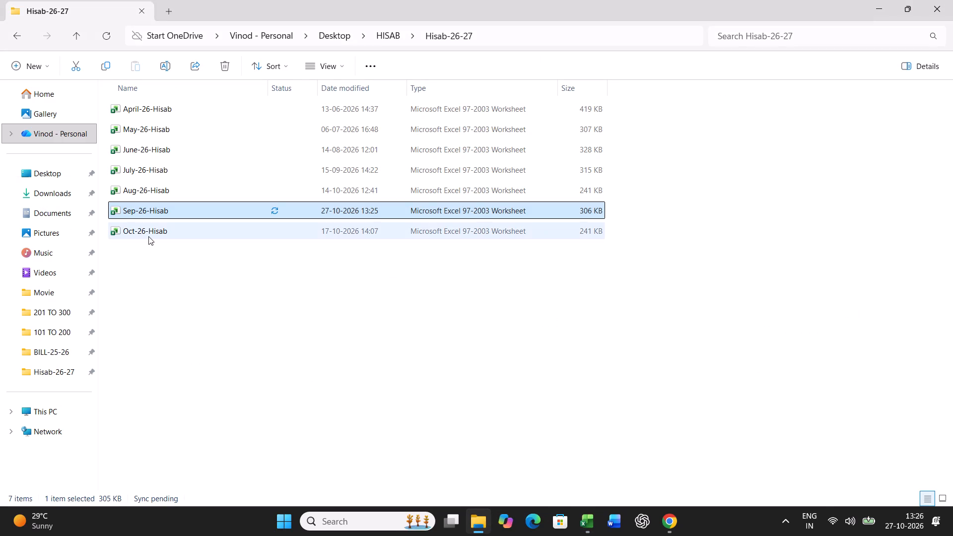
{"action": "double_click", "coordinate": [148, 236]}
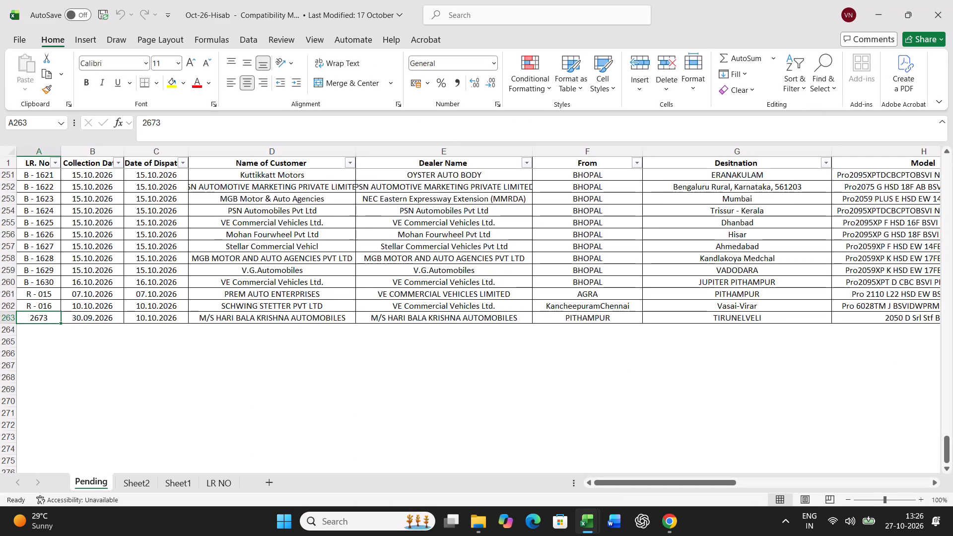
{"action": "left_click", "coordinate": [219, 486]}
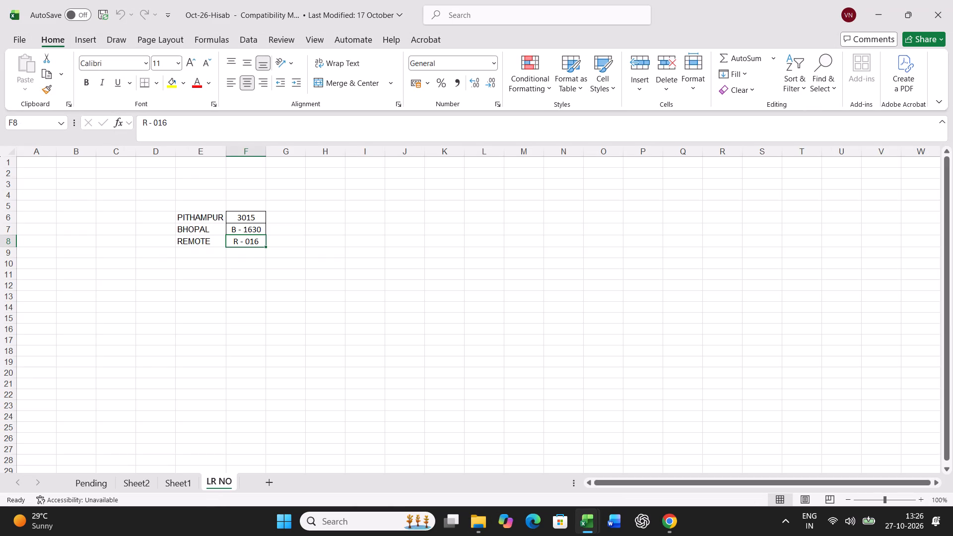
{"action": "left_click", "coordinate": [251, 219]}
Switch to the LR FILE (5) workbook and copy all pithampur sheet rows from LR 3016 through the last entry, across all columns.
{"action": "left_click", "coordinate": [581, 525]}
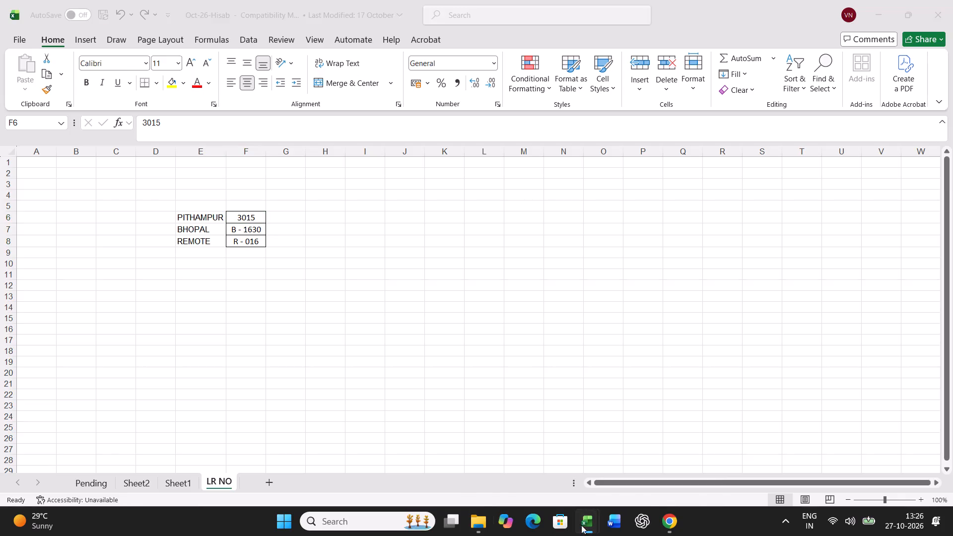
{"action": "left_click", "coordinate": [540, 464]}
{"action": "left_click", "coordinate": [162, 479]}
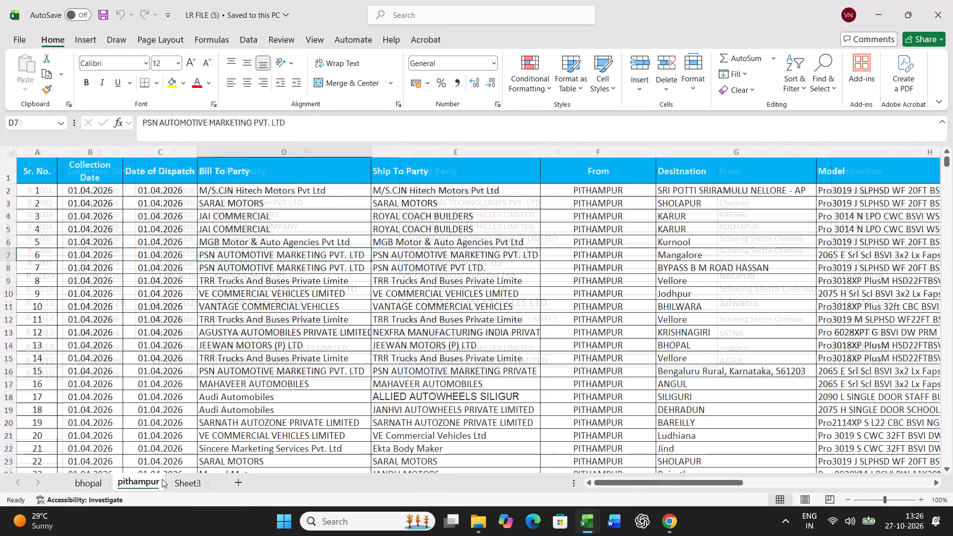
{"action": "left_click_drag", "start_coordinate": [946, 157], "coordinate": [952, 347]}
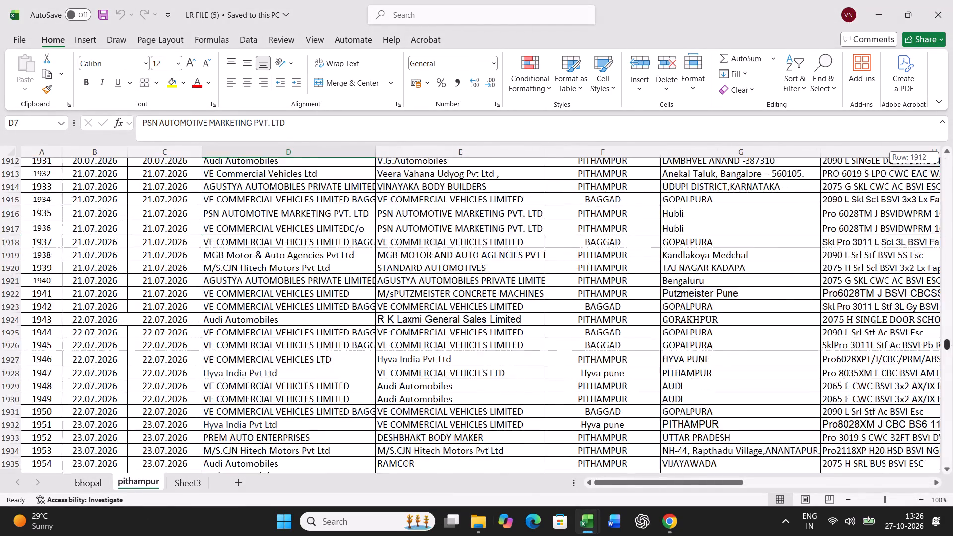
{"action": "left_click_drag", "start_coordinate": [952, 347], "coordinate": [952, 479]}
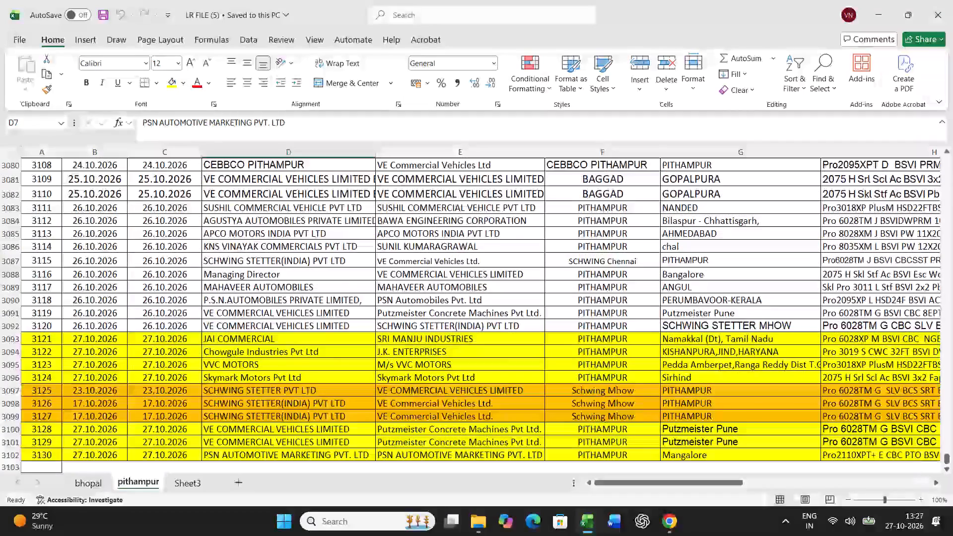
{"action": "scroll", "coordinate": [293, 395], "scroll_direction": "up", "scroll_amount": 18}
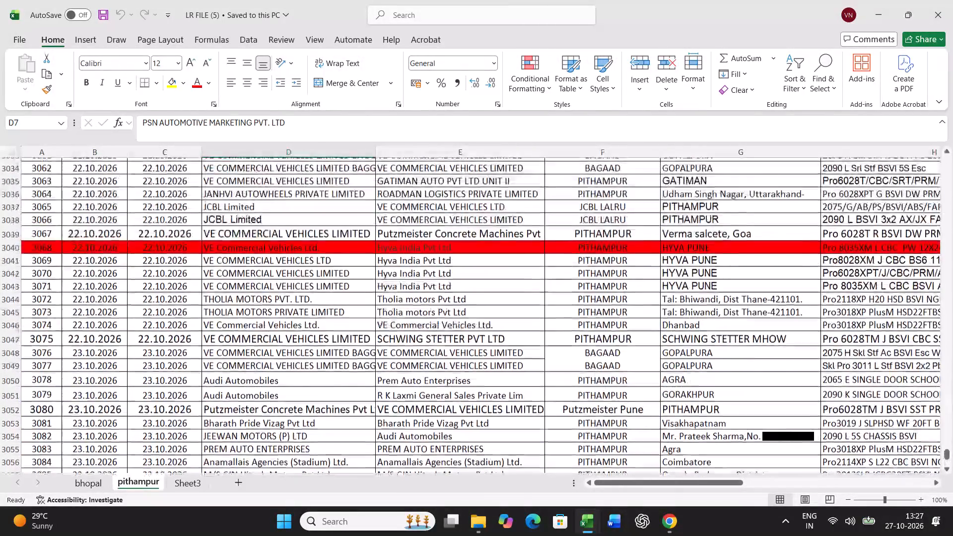
{"action": "scroll", "coordinate": [293, 395], "scroll_direction": "up", "scroll_amount": 14}
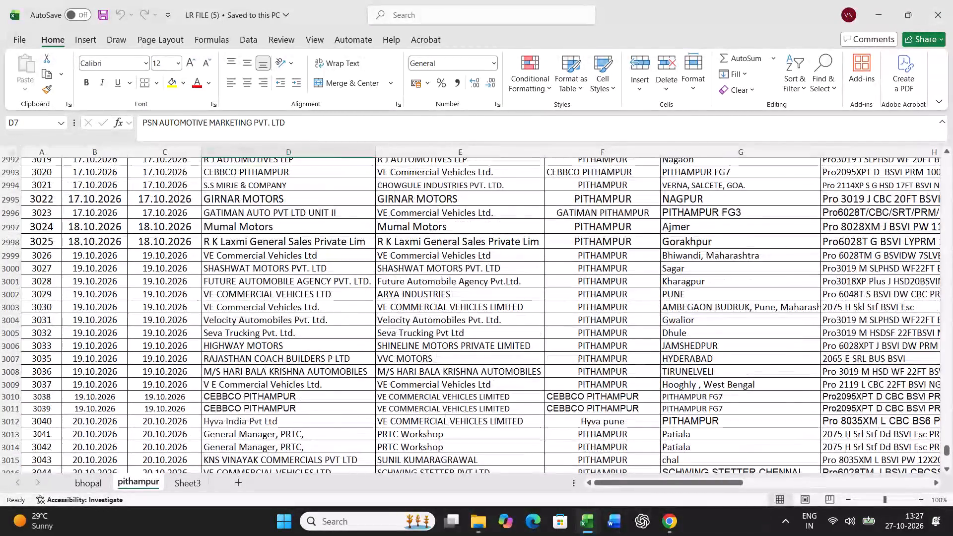
{"action": "scroll", "coordinate": [293, 395], "scroll_direction": "up", "scroll_amount": 4}
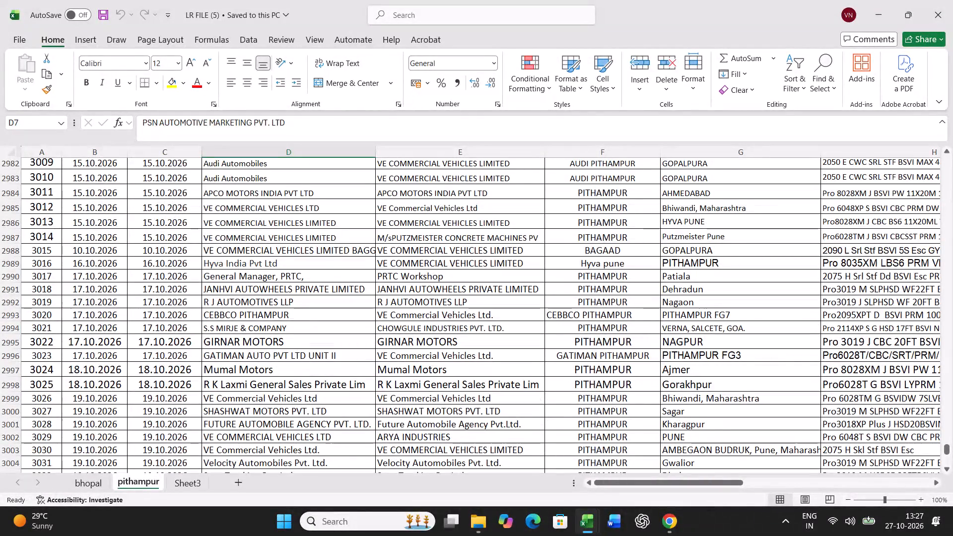
{"action": "left_click", "coordinate": [47, 261]}
{"action": "key", "text": "ctrl+shift+Down"}
{"action": "key", "text": "ctrl+shift+Right"}
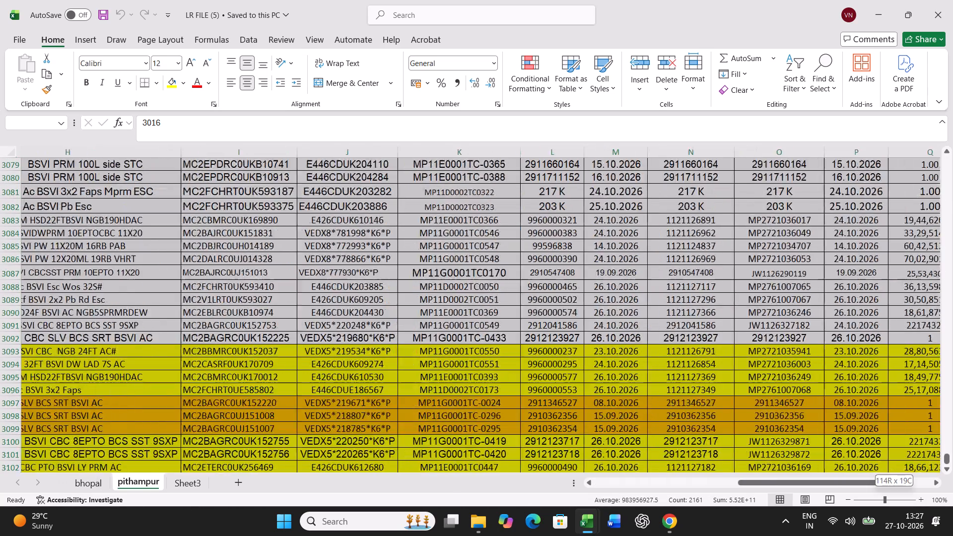
{"action": "key", "text": "ctrl+c"}
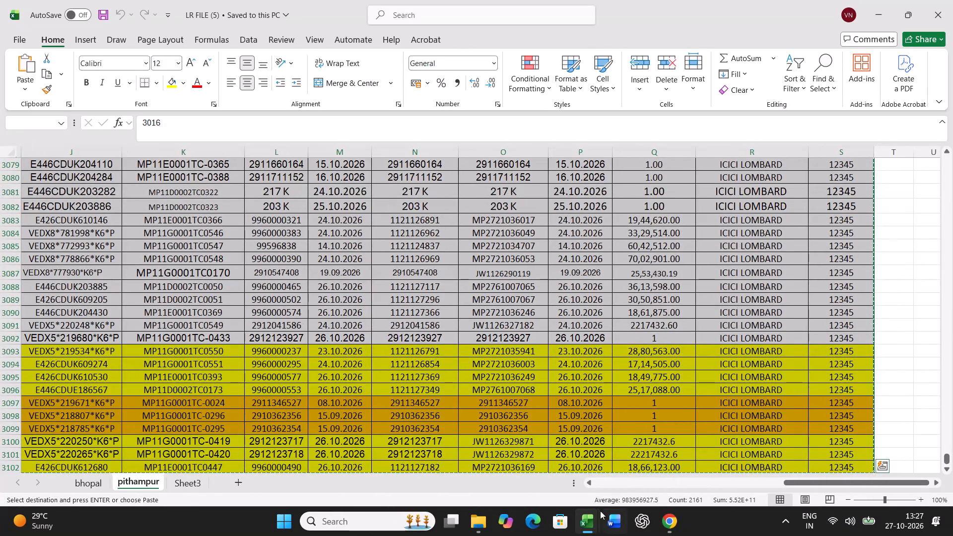
Paste the copied Pithampur rows as values below the last entry of Oct-26-Hisab's Pending sheet and apply all borders to them.
{"action": "left_click", "coordinate": [593, 513]}
{"action": "left_click", "coordinate": [619, 458]}
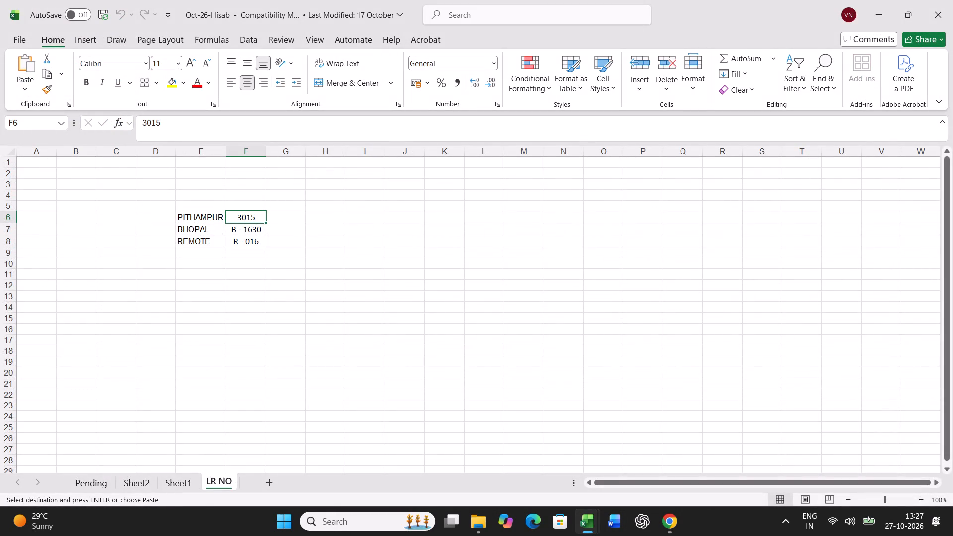
{"action": "left_click", "coordinate": [81, 486]}
{"action": "right_click", "coordinate": [53, 330]}
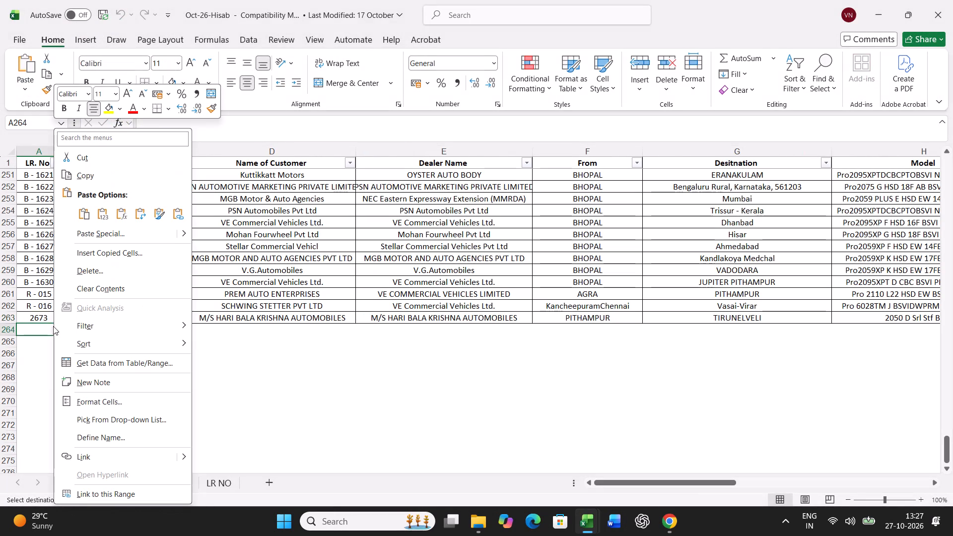
{"action": "left_click", "coordinate": [101, 229]}
{"action": "left_click", "coordinate": [35, 198]}
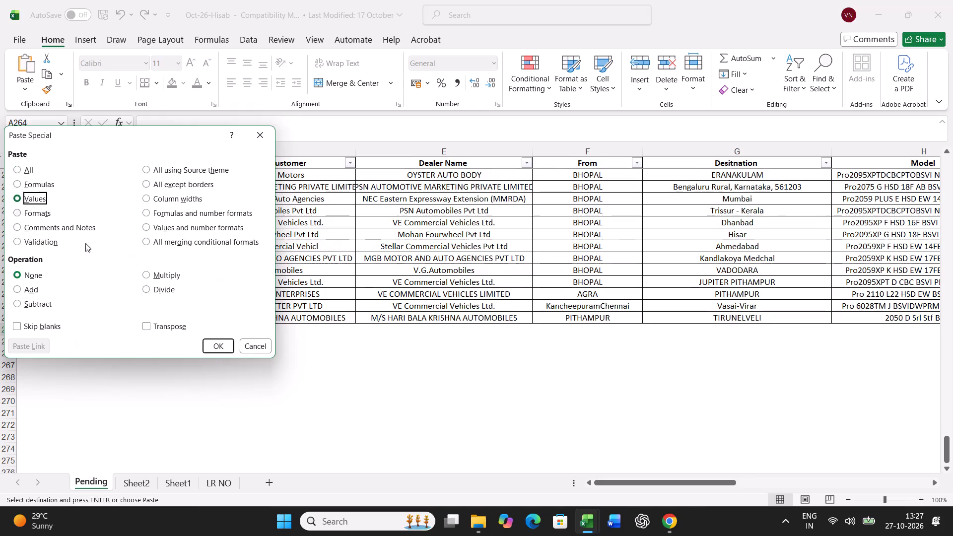
{"action": "left_click", "coordinate": [212, 344]}
{"action": "left_click", "coordinate": [143, 80]}
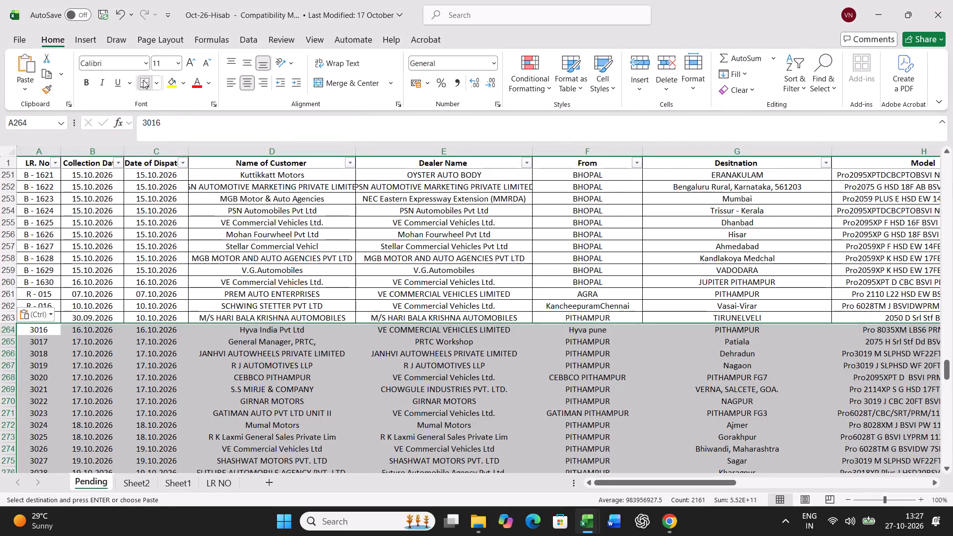
{"action": "left_click", "coordinate": [156, 83]}
{"action": "left_click", "coordinate": [176, 206]}
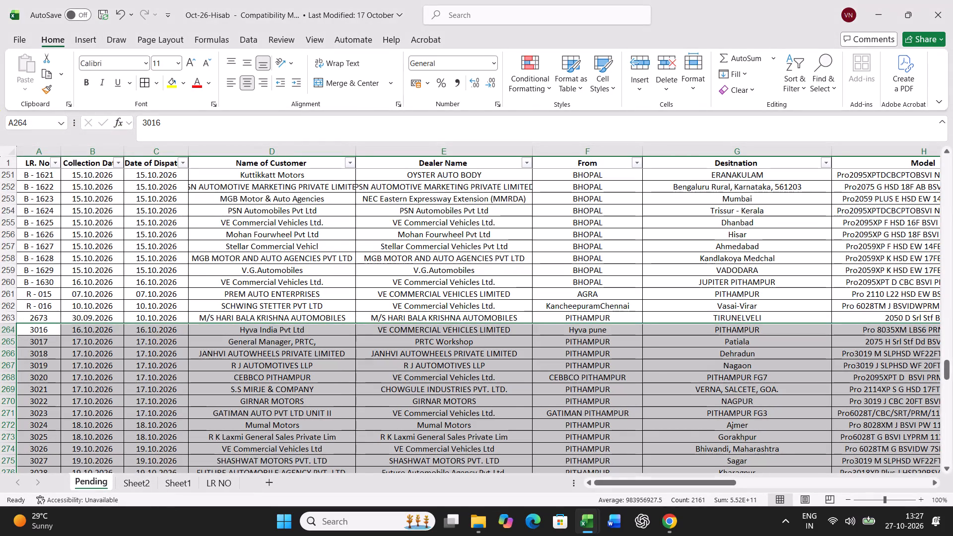
Copy the last Pithampur LR number, 3130, from the Pending sheet into the PITHAMPUR cell of the LR NO sheet.
{"action": "scroll", "coordinate": [89, 305], "scroll_direction": "down", "scroll_amount": 20}
{"action": "scroll", "coordinate": [89, 305], "scroll_direction": "down", "scroll_amount": 4}
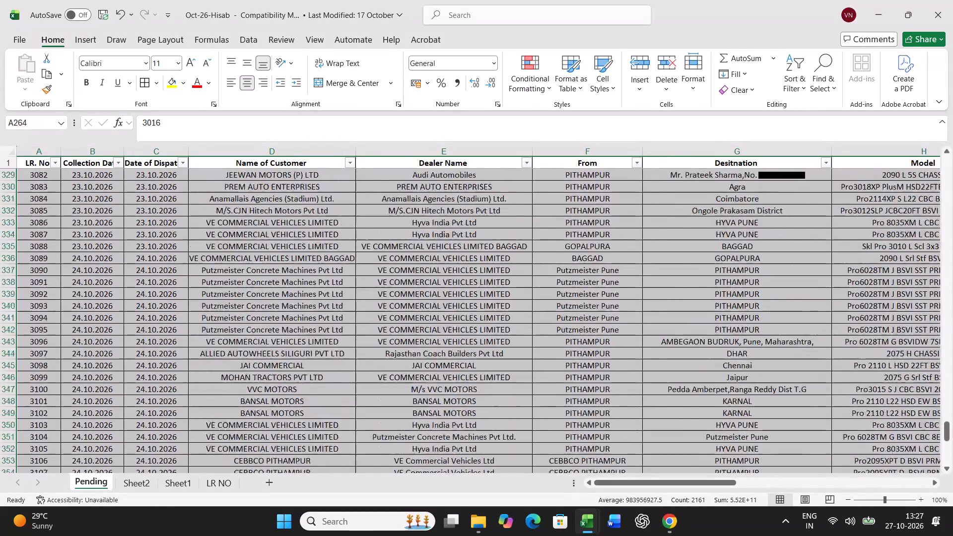
{"action": "scroll", "coordinate": [89, 305], "scroll_direction": "down", "scroll_amount": 15}
{"action": "left_click", "coordinate": [41, 279]}
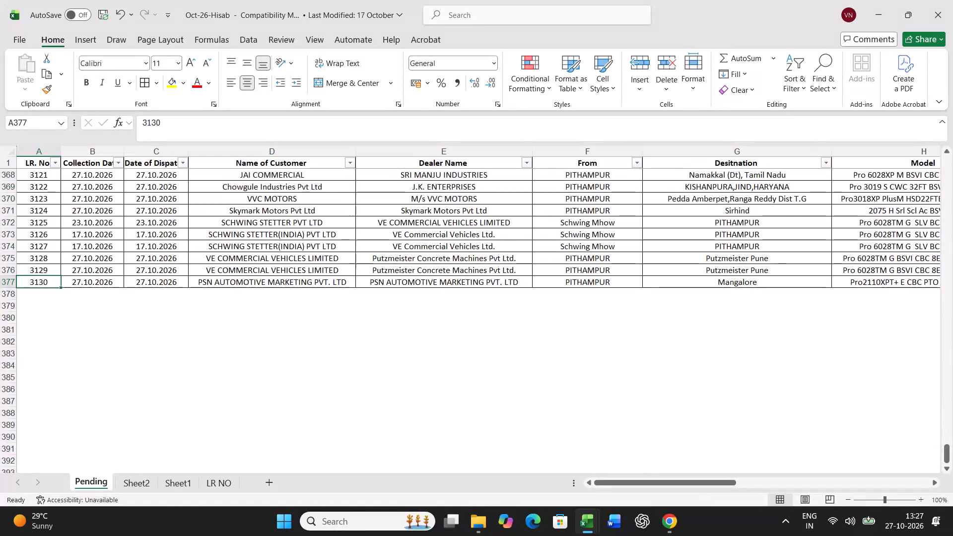
{"action": "key", "text": "ctrl+c"}
{"action": "left_click", "coordinate": [229, 478]}
{"action": "key", "text": "ctrl+v"}
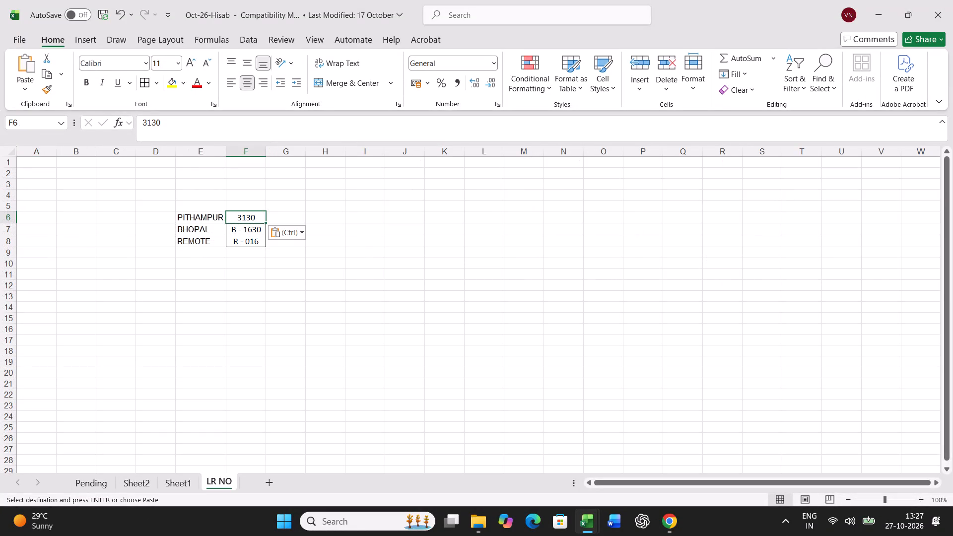
Find B - 1630 in the bhopal sheet of LR FILE (5) and copy all rows from B - 1631 through the last entry.
{"action": "left_click", "coordinate": [246, 231]}
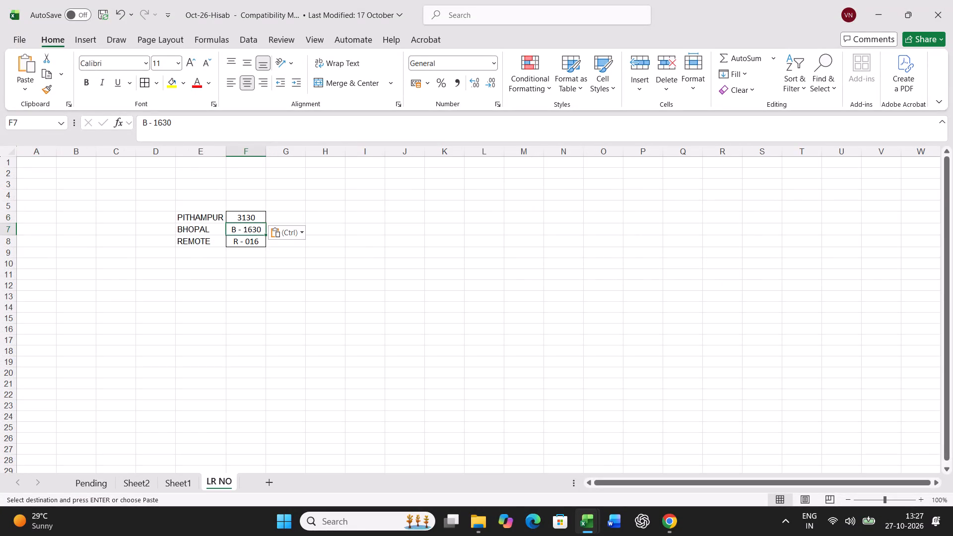
{"action": "key", "text": "ctrl+c"}
{"action": "left_click", "coordinate": [581, 527]}
{"action": "left_click", "coordinate": [555, 469]}
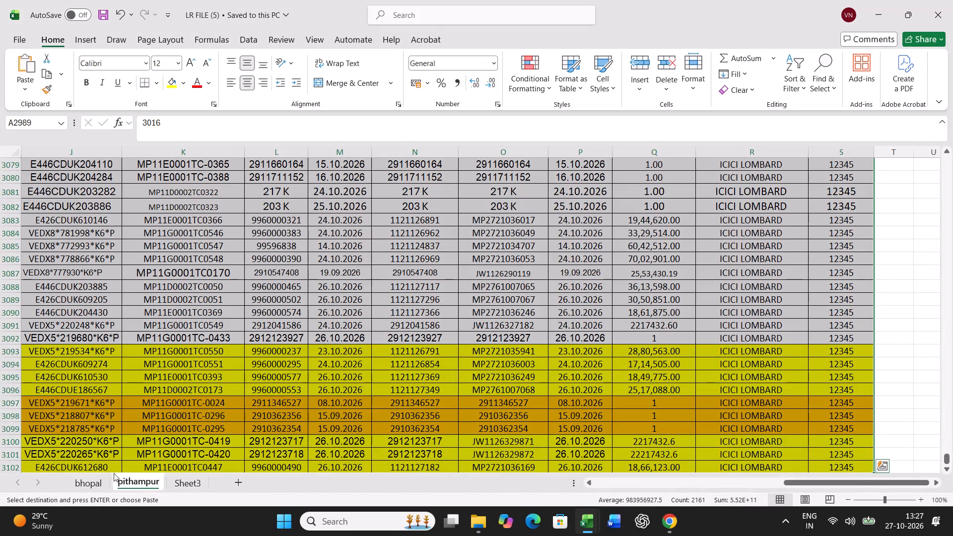
{"action": "left_click", "coordinate": [93, 480]}
{"action": "left_click", "coordinate": [332, 328]}
{"action": "key", "text": "ctrl+f"}
{"action": "key", "text": "ctrl+v"}
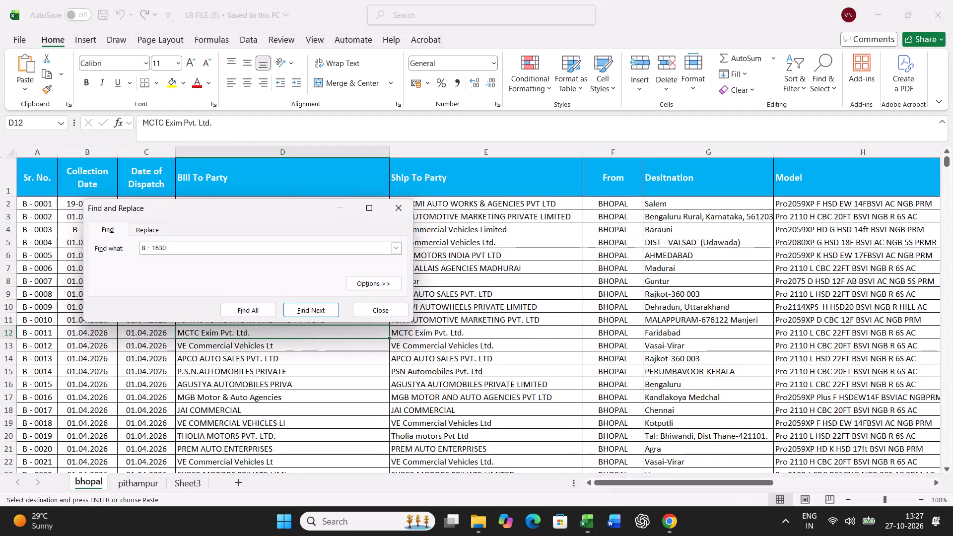
{"action": "key", "text": "Return"}
{"action": "key", "text": "Escape"}
{"action": "key", "text": "Down"}
{"action": "key", "text": "ctrl+shift+Down"}
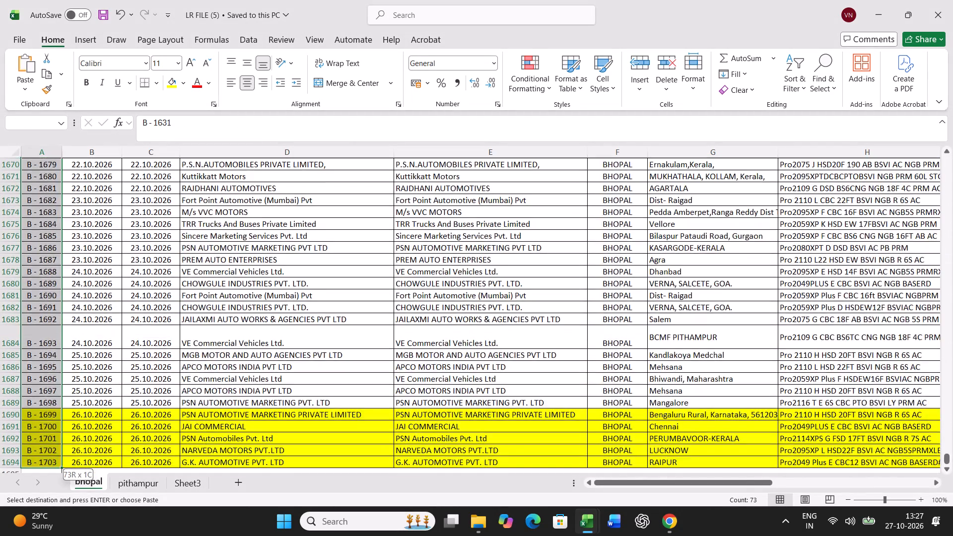
{"action": "key", "text": "ctrl+shift+Right"}
{"action": "scroll", "coordinate": [367, 305], "scroll_direction": "down", "scroll_amount": 3}
{"action": "key", "text": "ctrl+c"}
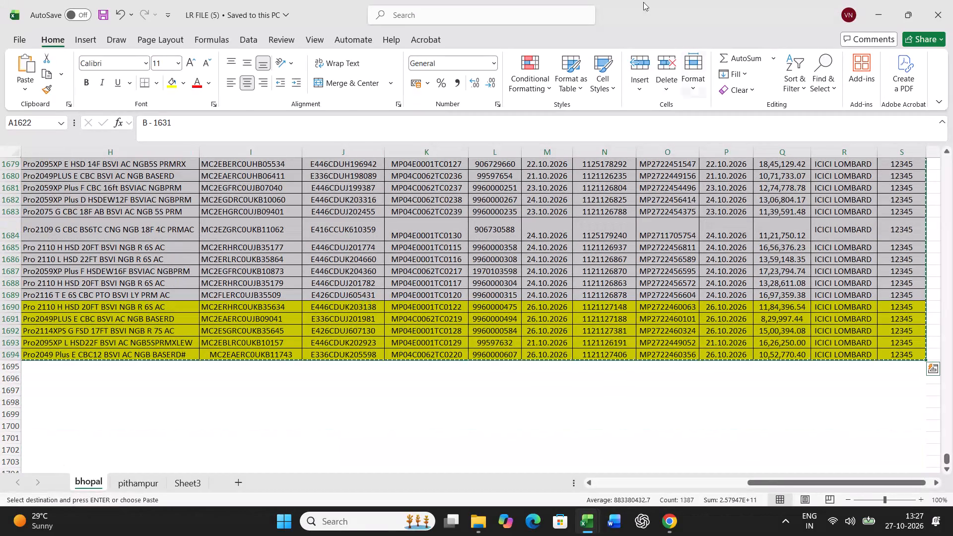
Paste the copied Bhopal rows as values below LR 3130 in Oct-26-Hisab's Pending sheet and apply all borders to them.
{"action": "left_click", "coordinate": [586, 517]}
{"action": "left_click", "coordinate": [659, 455]}
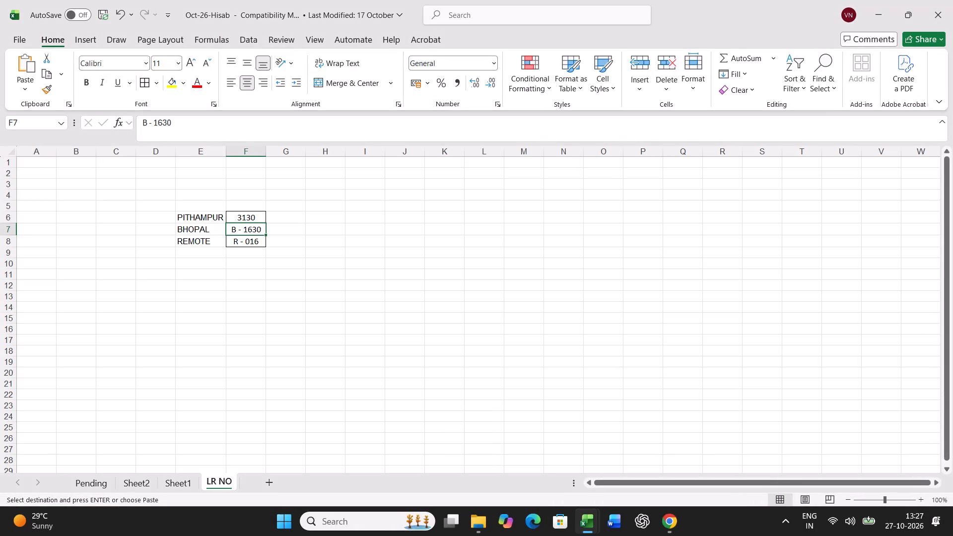
{"action": "left_click", "coordinate": [88, 482]}
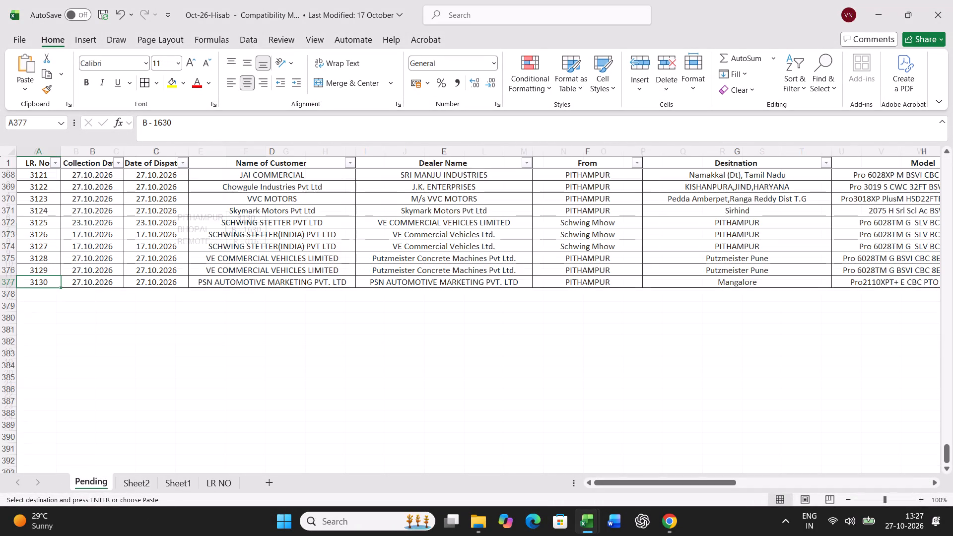
{"action": "right_click", "coordinate": [37, 290]}
{"action": "left_click", "coordinate": [81, 233]}
{"action": "left_click", "coordinate": [35, 201]}
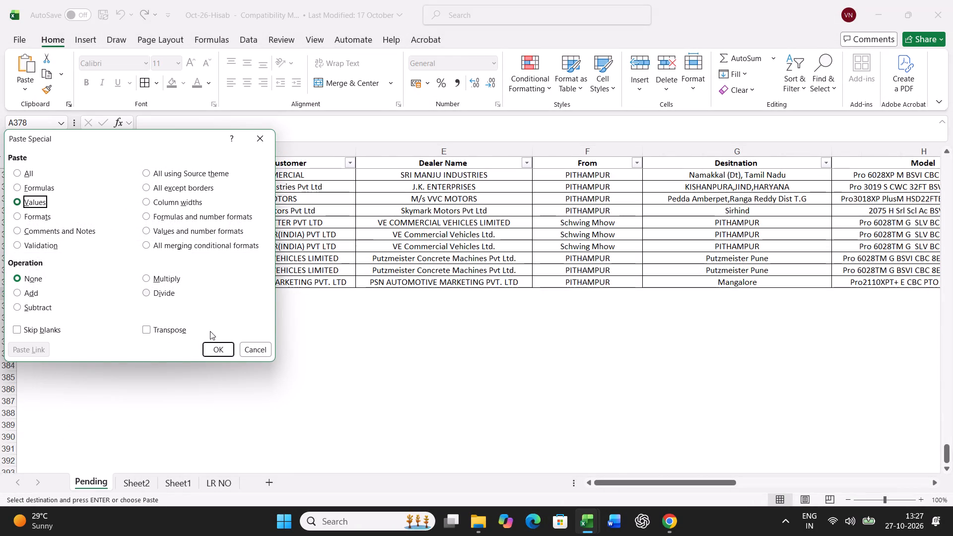
{"action": "left_click", "coordinate": [219, 346]}
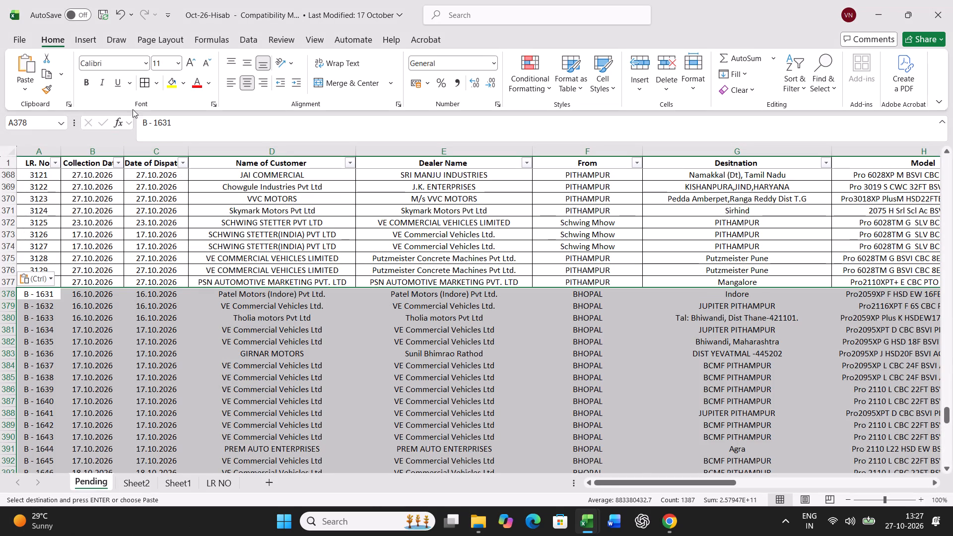
{"action": "left_click", "coordinate": [142, 84]}
Copy the last Bhopal LR number, B - 1703, from the Pending sheet into the BHOPAL cell of the LR NO sheet.
{"action": "scroll", "coordinate": [125, 309], "scroll_direction": "down", "scroll_amount": 20}
{"action": "scroll", "coordinate": [125, 309], "scroll_direction": "down", "scroll_amount": 3}
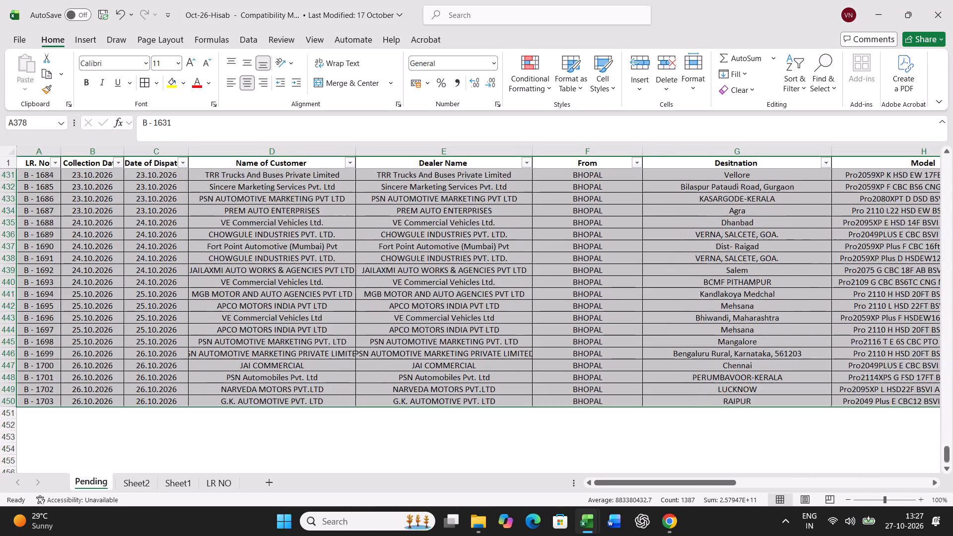
{"action": "scroll", "coordinate": [118, 339], "scroll_direction": "down", "scroll_amount": 3}
{"action": "scroll", "coordinate": [118, 339], "scroll_direction": "up", "scroll_amount": 5}
{"action": "left_click", "coordinate": [37, 401]}
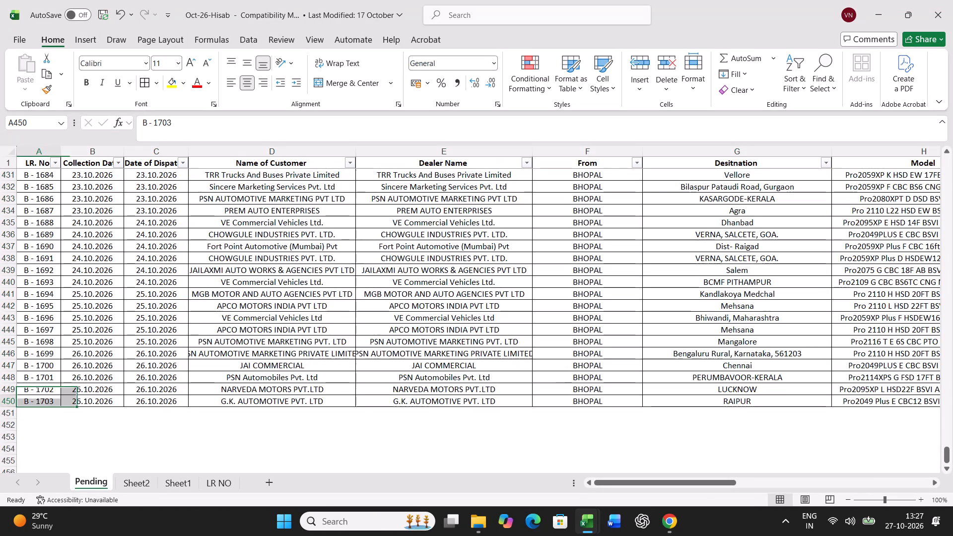
{"action": "key", "text": "ctrl+c"}
{"action": "left_click", "coordinate": [230, 485]}
{"action": "key", "text": "ctrl+v"}
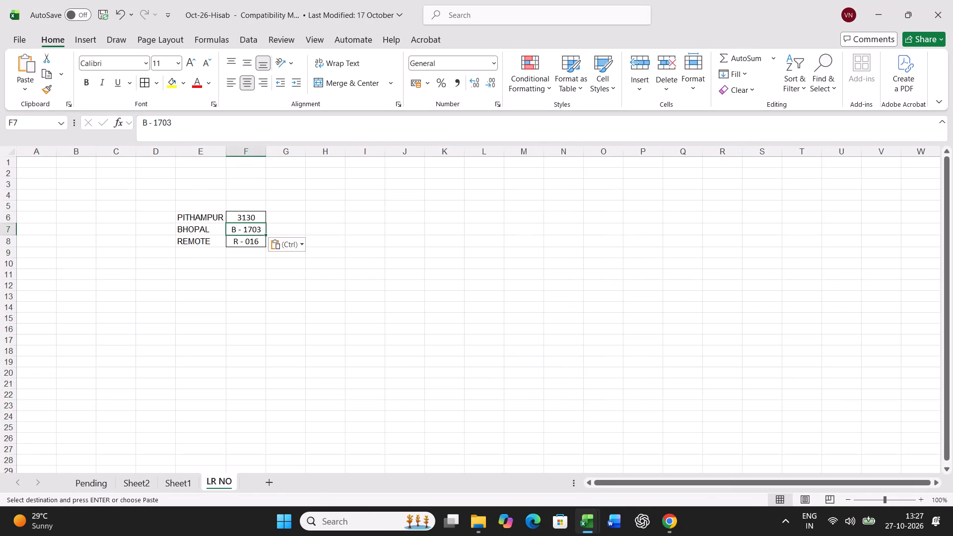
Check Sheet3 of the LR FILE (5) workbook for remote entries after R - 016.
{"action": "left_click", "coordinate": [583, 519]}
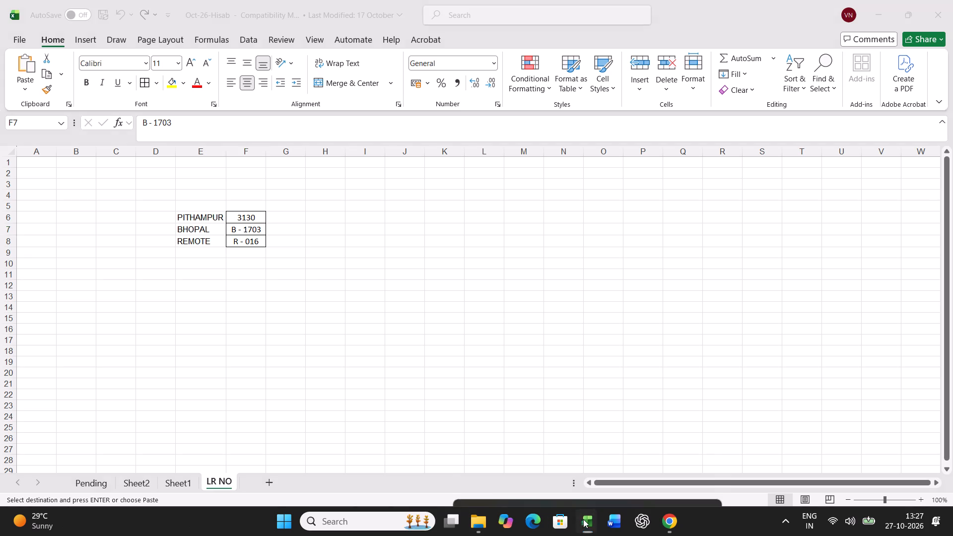
{"action": "left_click", "coordinate": [534, 459]}
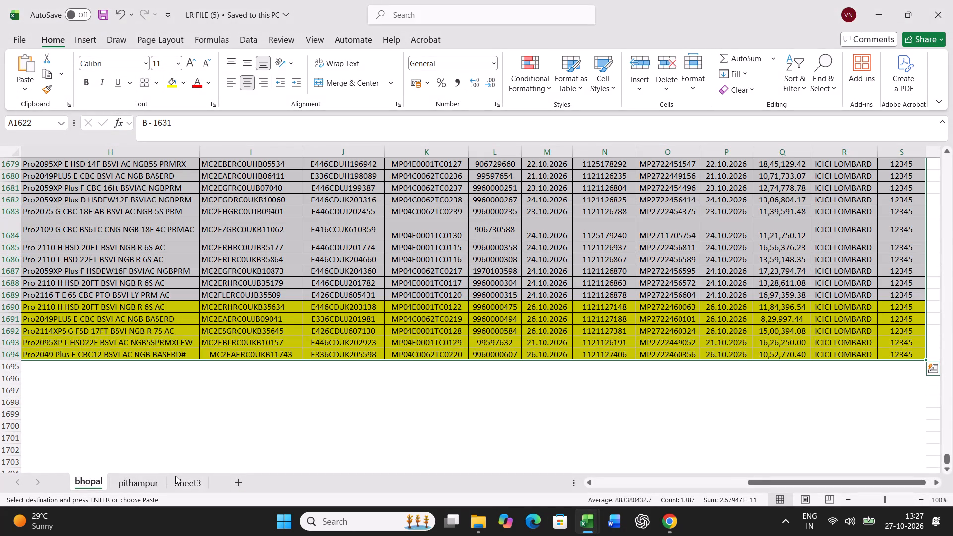
{"action": "left_click", "coordinate": [176, 476]}
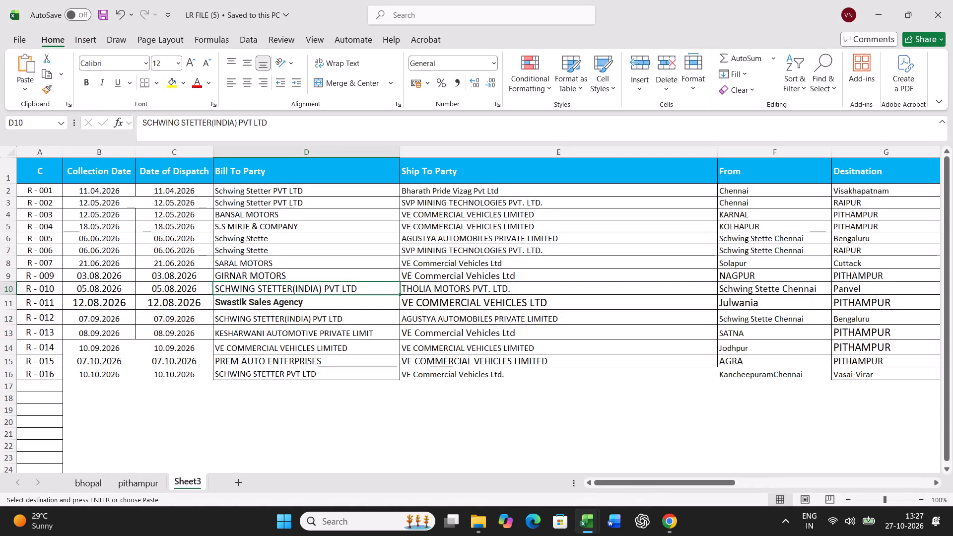
Switch back to Oct-26-Hisab and review the newly pasted Bhopal rows in the Pending sheet down to the last entry.
{"action": "left_click", "coordinate": [581, 527]}
{"action": "left_click", "coordinate": [535, 471]}
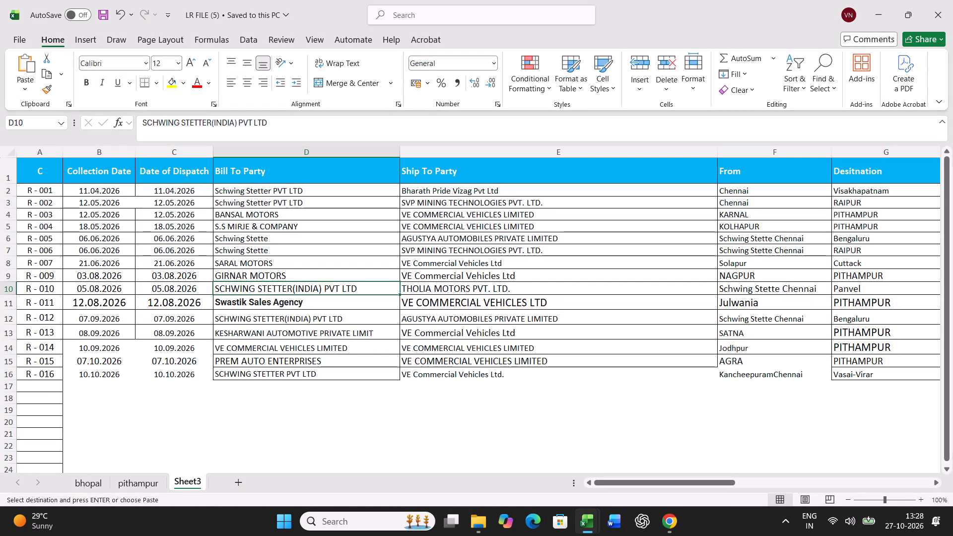
{"action": "left_click", "coordinate": [589, 517]}
{"action": "left_click", "coordinate": [676, 446]}
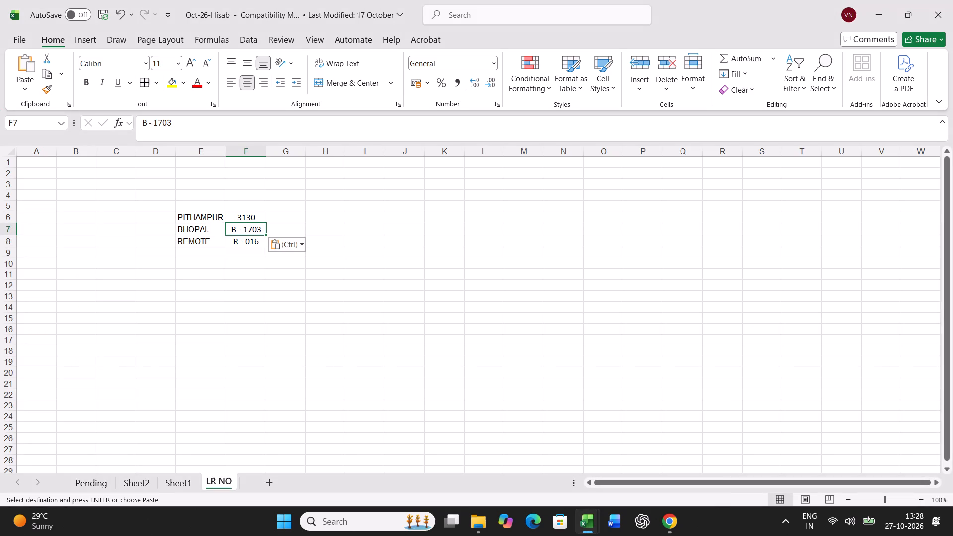
{"action": "left_click", "coordinate": [97, 484]}
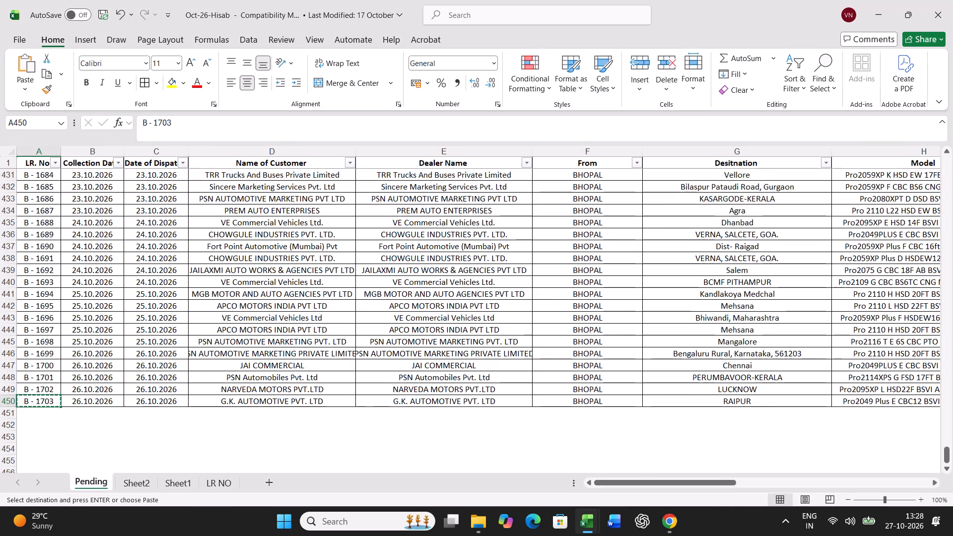
{"action": "scroll", "coordinate": [154, 412], "scroll_direction": "up", "scroll_amount": 4}
{"action": "scroll", "coordinate": [227, 370], "scroll_direction": "up", "scroll_amount": 12}
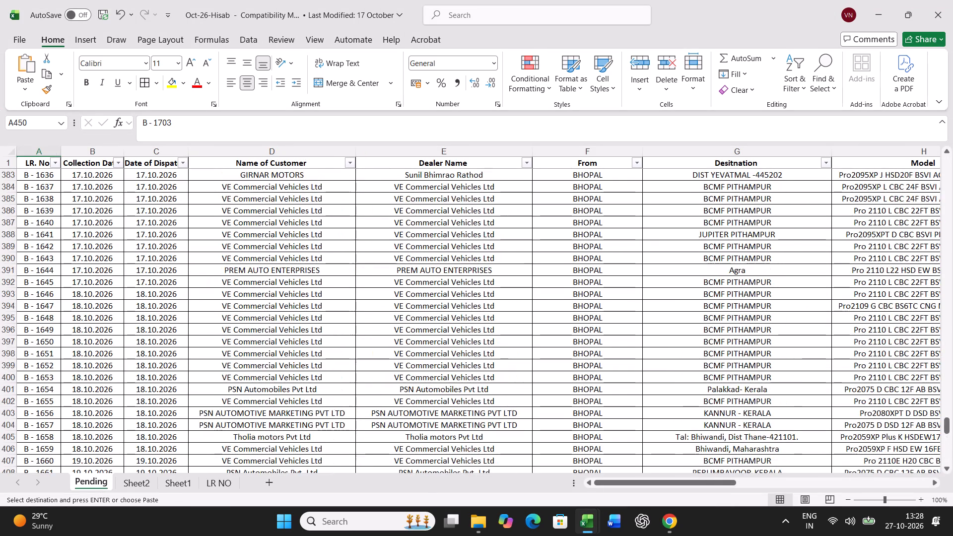
{"action": "scroll", "coordinate": [227, 370], "scroll_direction": "up", "scroll_amount": 1}
{"action": "scroll", "coordinate": [227, 370], "scroll_direction": "down", "scroll_amount": 11}
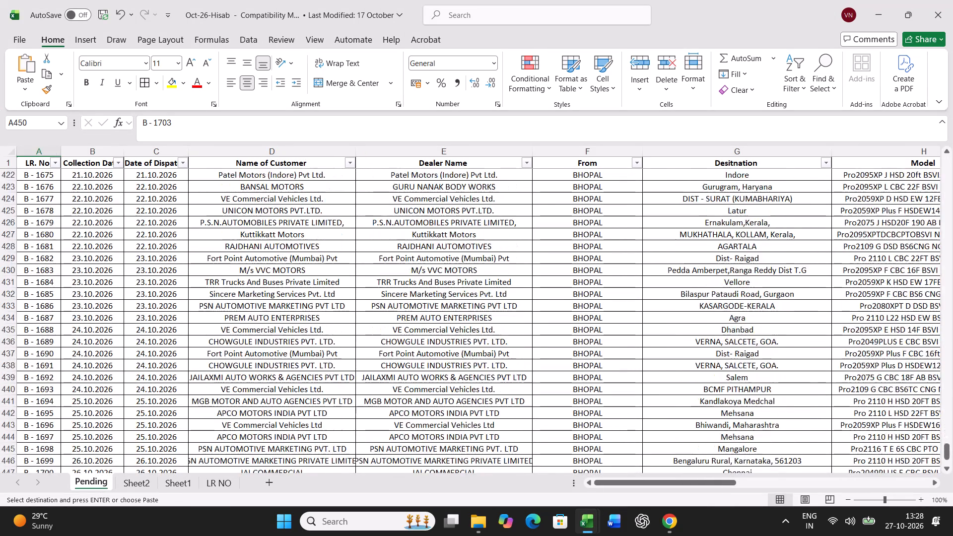
{"action": "scroll", "coordinate": [227, 370], "scroll_direction": "down", "scroll_amount": 8}
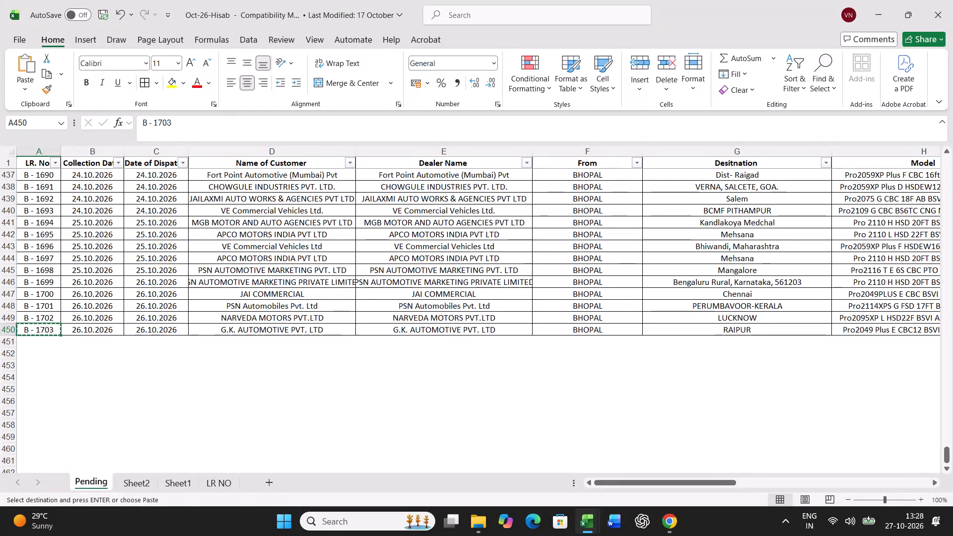
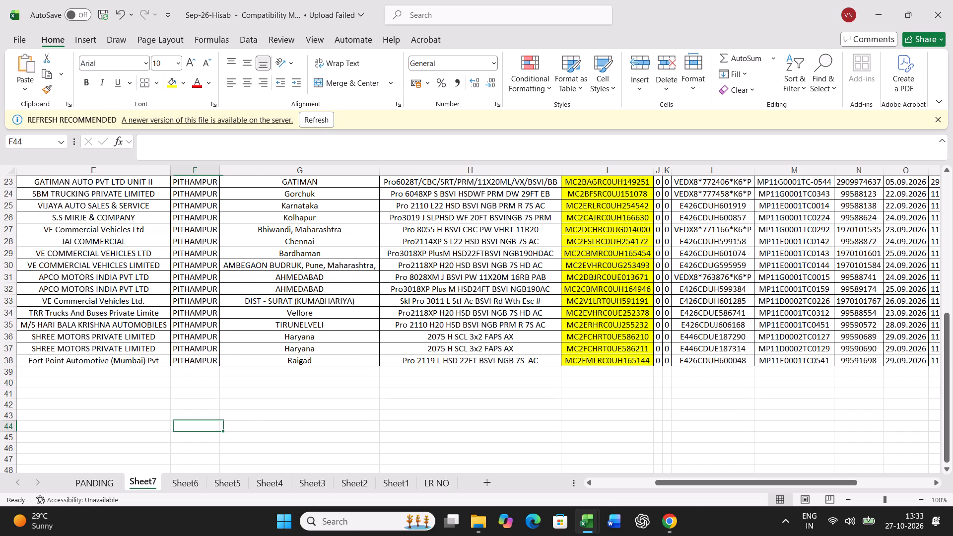
Repeat the last search in Sheet7 of Sep-26-Hisab and close that workbook.
{"action": "key", "text": "ctrl+f"}
{"action": "key", "text": "Return"}
{"action": "key", "text": "Return"}
{"action": "key", "text": "Escape"}
{"action": "key", "text": "Escape"}
{"action": "key", "text": "Escape"}
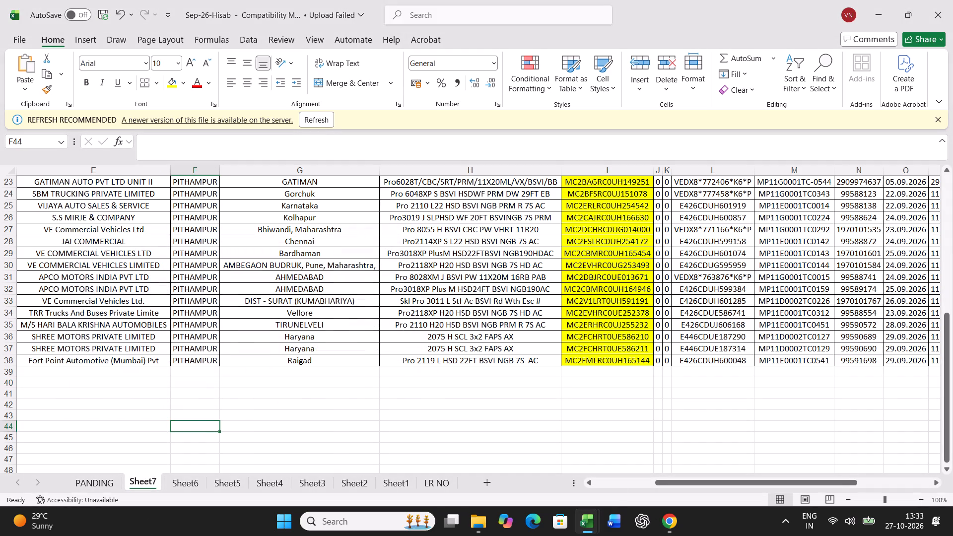
{"action": "left_click", "coordinate": [947, 16]}
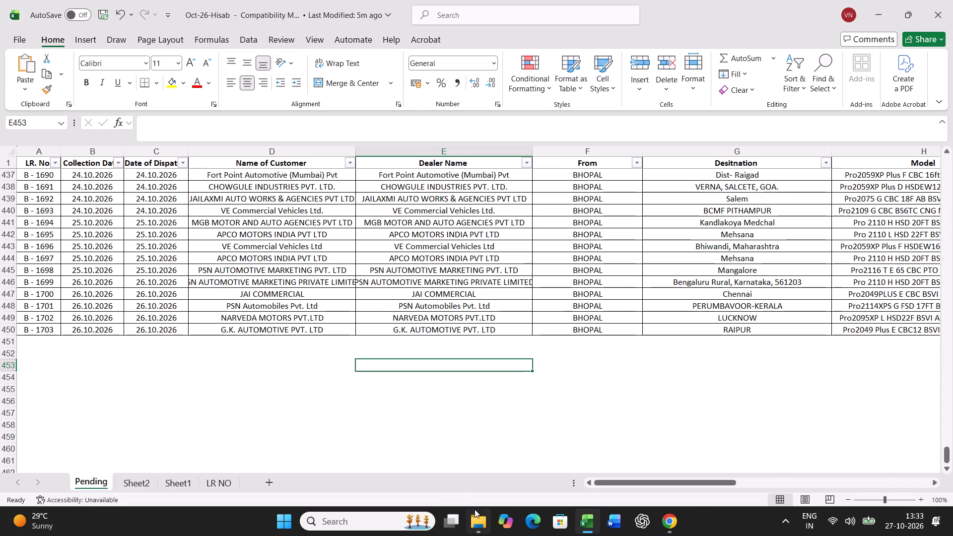
Open the ALL VEHICLE BILLS 26-27 workbook from the YEAR-26-27 folder on drive D and close it again.
{"action": "left_click", "coordinate": [475, 535]}
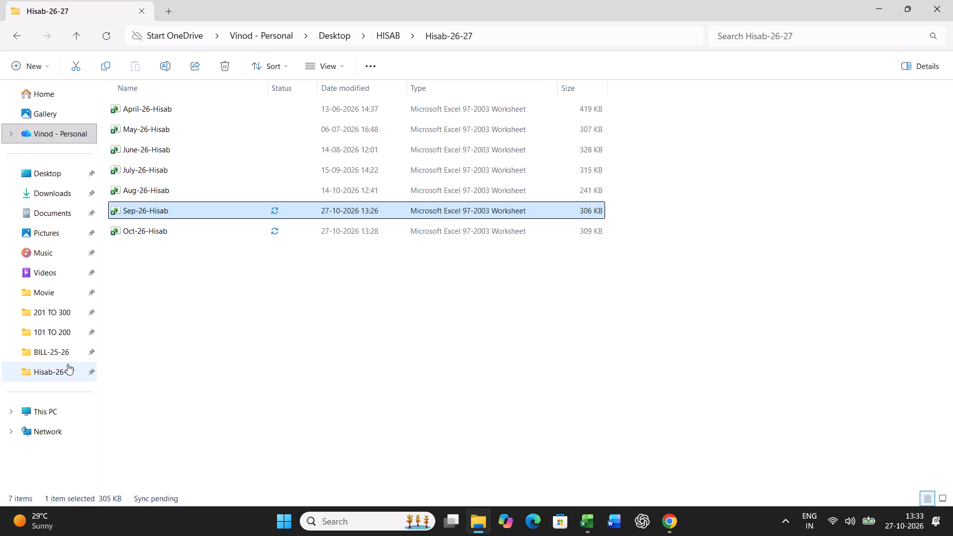
{"action": "left_click", "coordinate": [56, 410]}
{"action": "double_click", "coordinate": [354, 119]}
{"action": "double_click", "coordinate": [135, 149]}
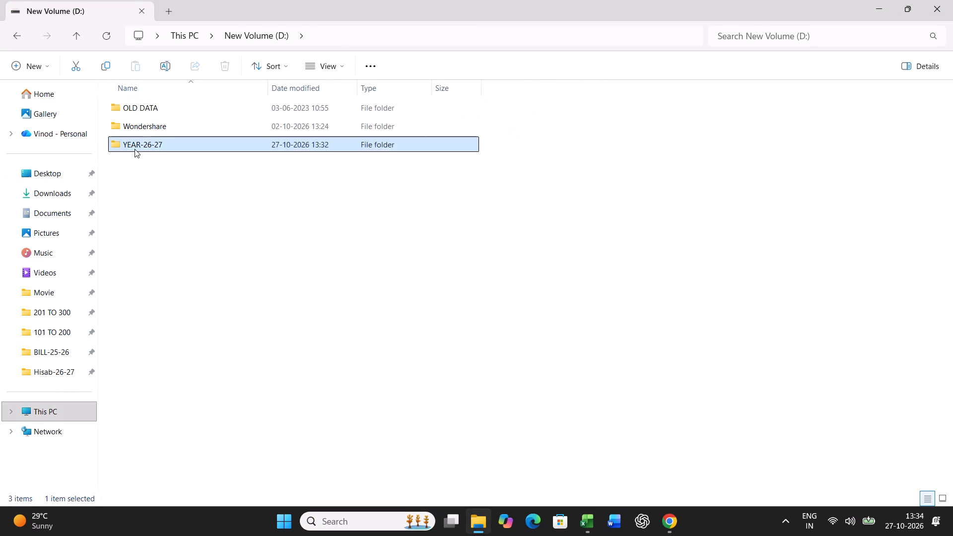
{"action": "double_click", "coordinate": [150, 125]}
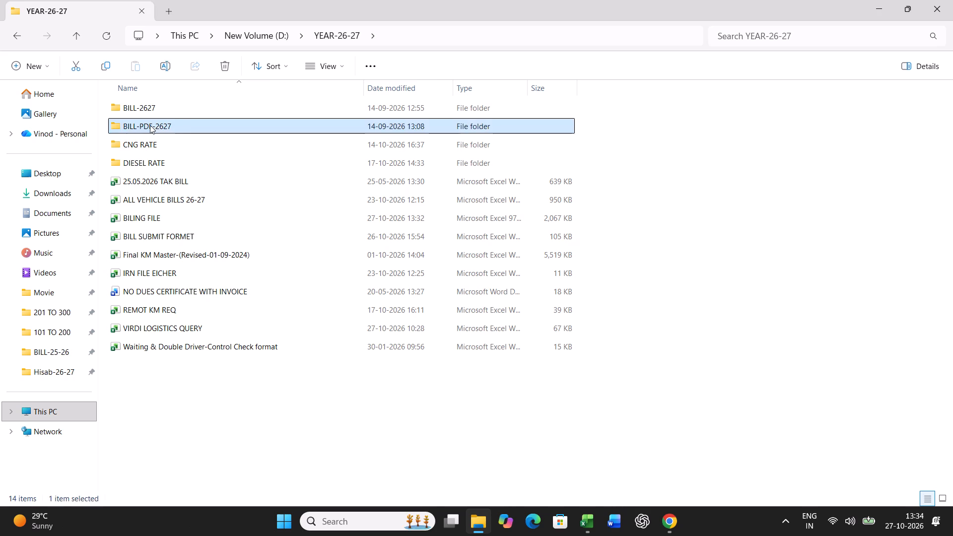
{"action": "left_click", "coordinate": [14, 32]}
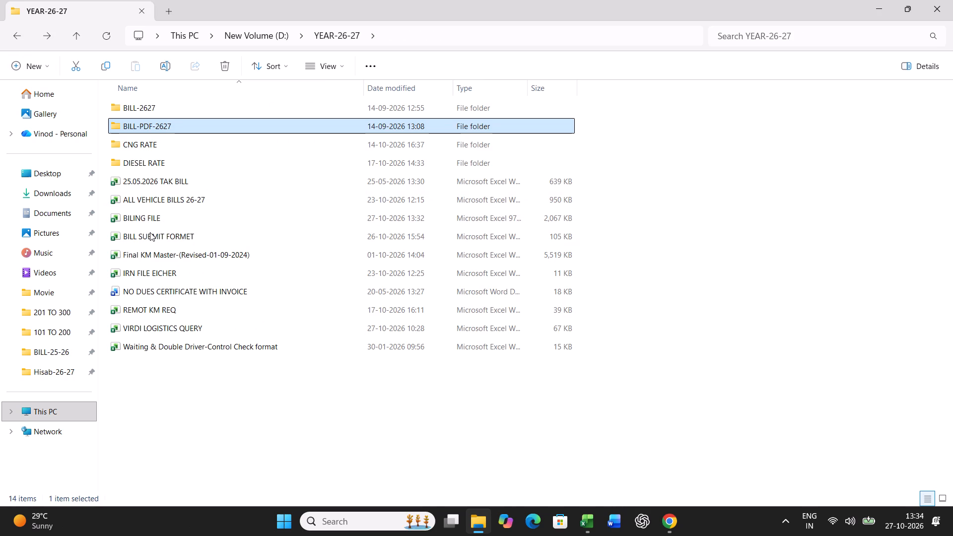
{"action": "left_click", "coordinate": [149, 220]}
{"action": "left_click", "coordinate": [169, 194]}
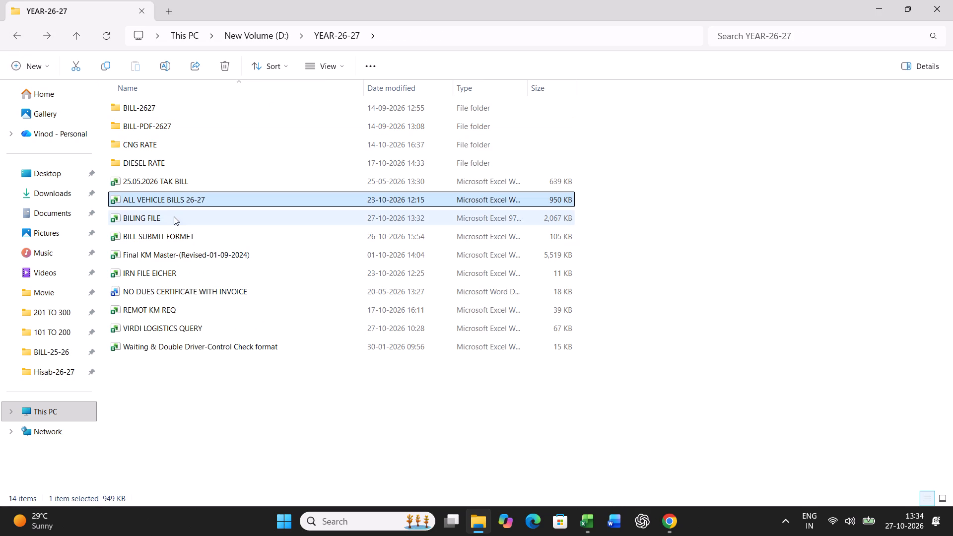
{"action": "double_click", "coordinate": [176, 201]}
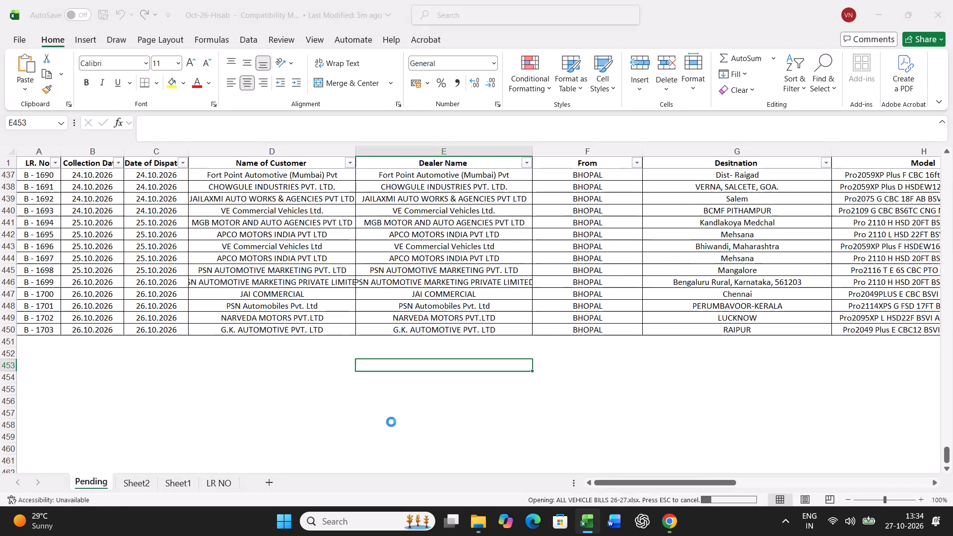
{"action": "left_click", "coordinate": [385, 359]}
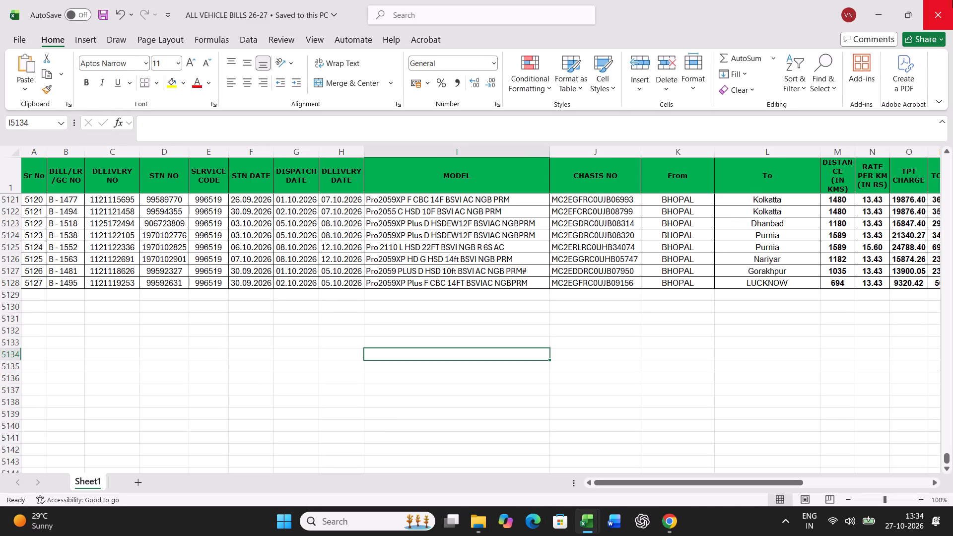
{"action": "left_click", "coordinate": [939, 19]}
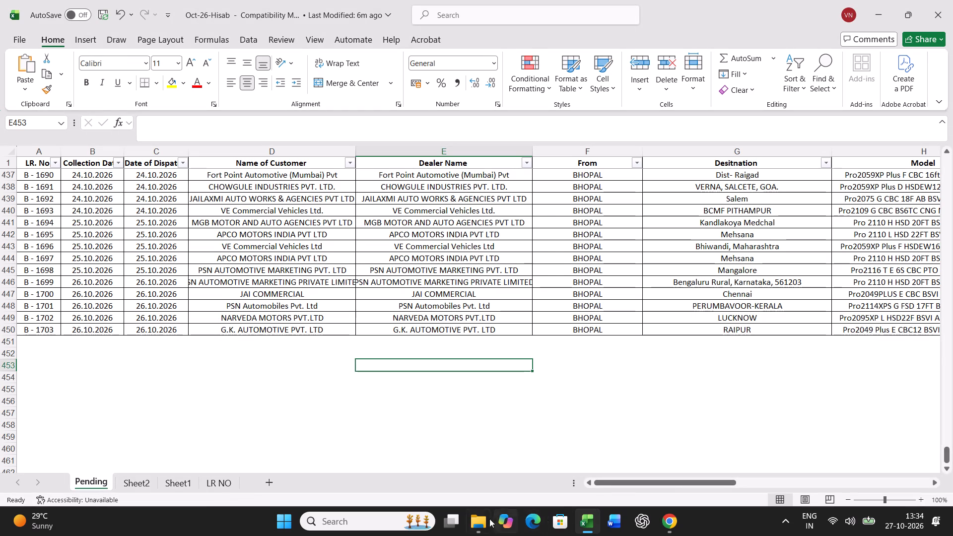
{"action": "left_click", "coordinate": [476, 519]}
{"action": "double_click", "coordinate": [135, 214]}
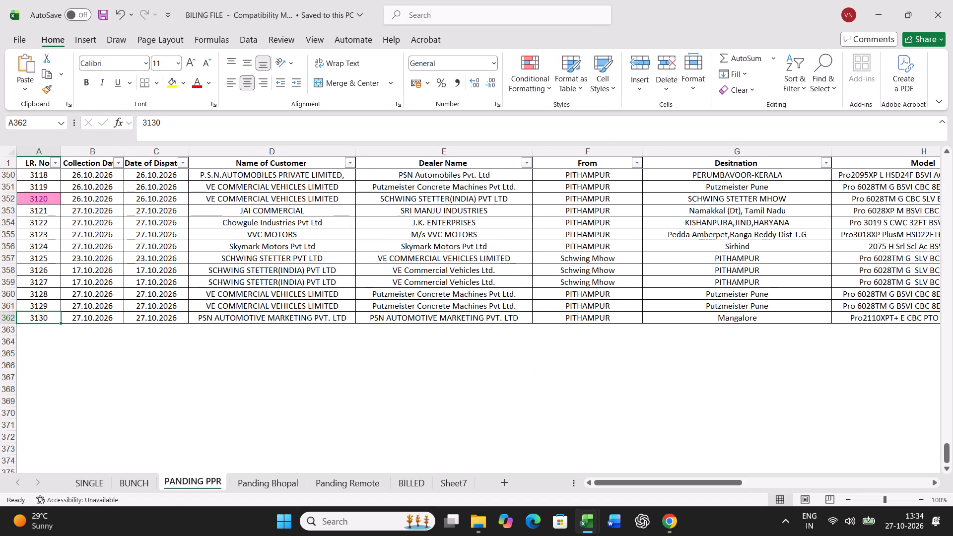
{"action": "left_click", "coordinate": [331, 282]}
{"action": "key", "text": "ctrl+f"}
{"action": "key", "text": "ctrl+v"}
{"action": "key", "text": "Return"}
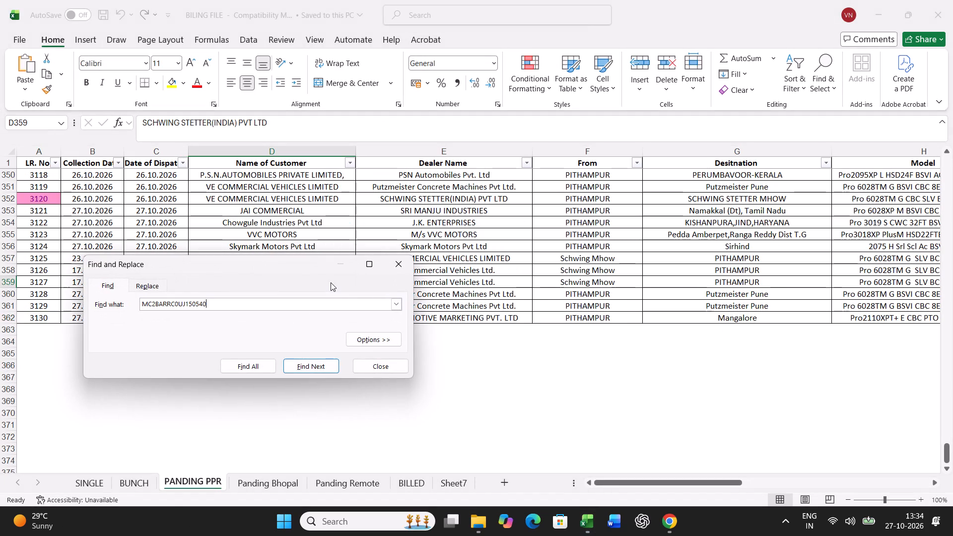
{"action": "key", "text": "Return"}
{"action": "key", "text": "Return"}
{"action": "key", "text": "Escape"}
{"action": "key", "text": "Escape"}
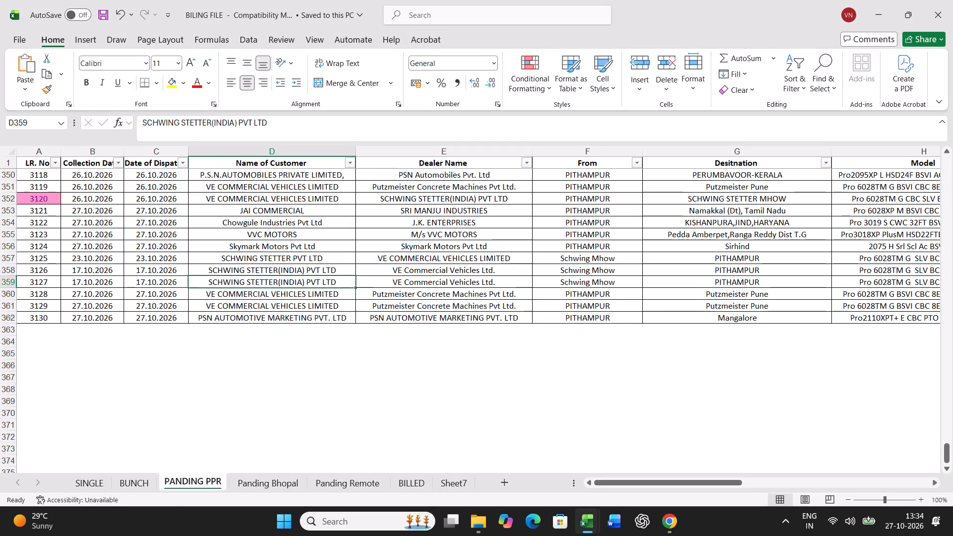
{"action": "key", "text": "ctrl+f"}
{"action": "key", "text": "Left"}
{"action": "key", "text": "Left"}
{"action": "key", "text": "Left"}
{"action": "key", "text": "Left"}
{"action": "key", "text": "Left"}
{"action": "key", "text": "Left"}
{"action": "key", "text": "Left"}
{"action": "key", "text": "Left"}
{"action": "key", "text": "Left"}
{"action": "key", "text": "Left"}
{"action": "key", "text": "Left"}
{"action": "key", "text": "Left"}
{"action": "key", "text": "Left"}
{"action": "key", "text": "Left"}
{"action": "key", "text": "Left"}
{"action": "key", "text": "Left"}
{"action": "key", "text": "Left"}
{"action": "key", "text": "Left"}
{"action": "key", "text": "Left"}
{"action": "key", "text": "Left"}
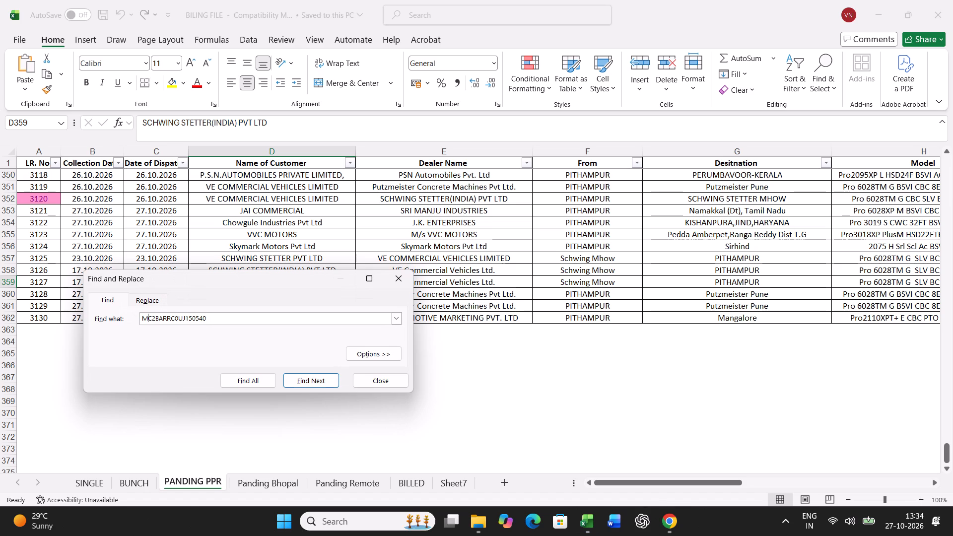
{"action": "key", "text": "Delete"}
{"action": "key", "text": "Delete"}
{"action": "key", "text": "Delete"}
{"action": "key", "text": "Delete"}
{"action": "key", "text": "Delete"}
{"action": "key", "text": "Delete"}
{"action": "key", "text": "Delete"}
{"action": "key", "text": "Delete"}
{"action": "key", "text": "Delete"}
{"action": "key", "text": "Delete"}
{"action": "key", "text": "Return"}
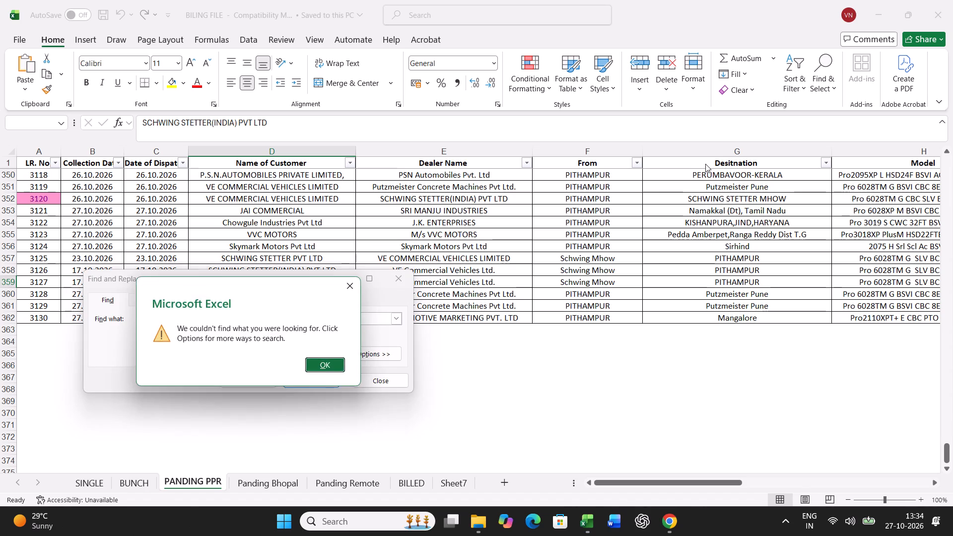
{"action": "key", "text": "Return"}
{"action": "key", "text": "Escape"}
{"action": "left_click", "coordinate": [950, 11]}
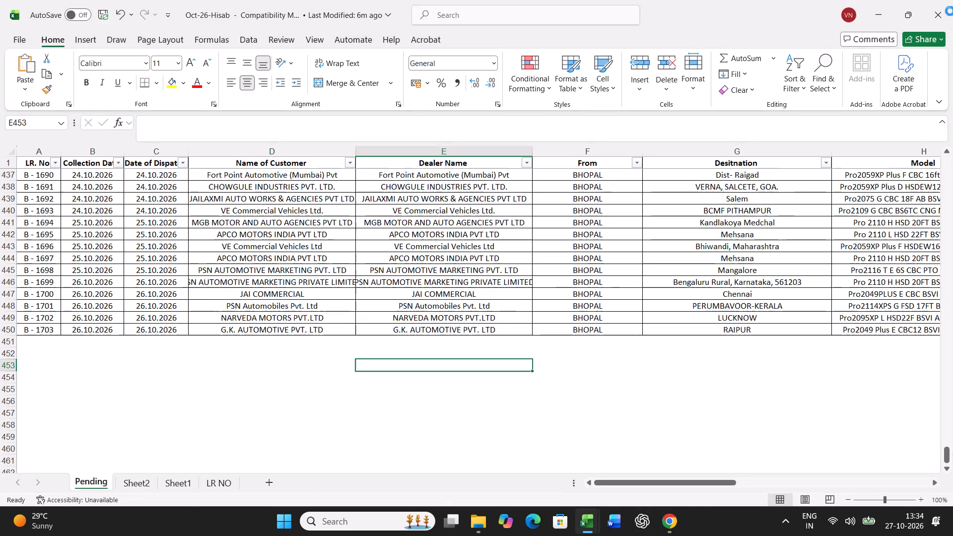
{"action": "key", "text": "ctrl+f"}
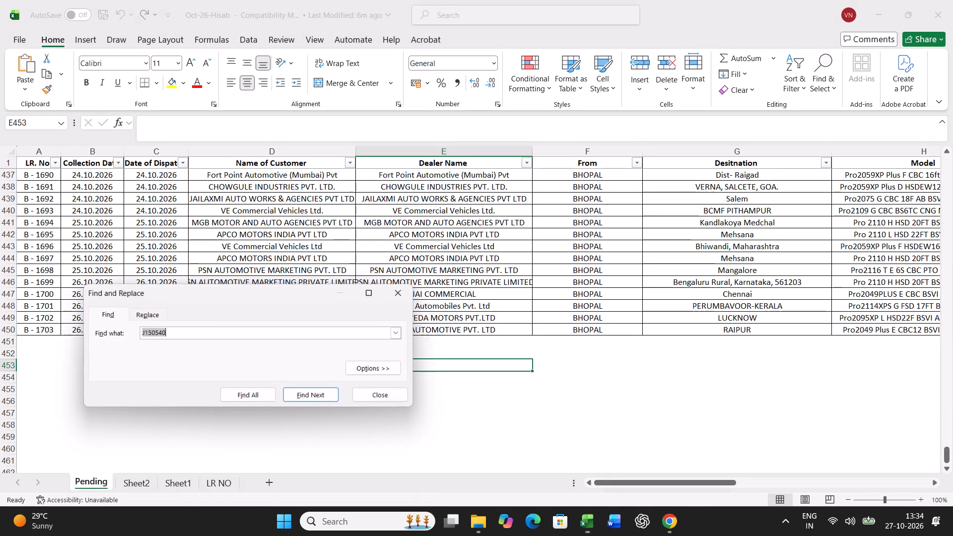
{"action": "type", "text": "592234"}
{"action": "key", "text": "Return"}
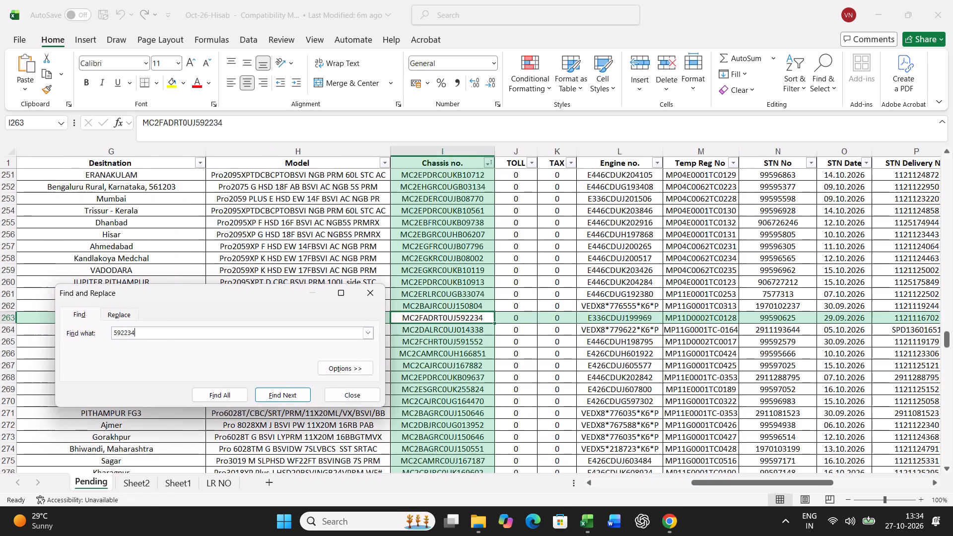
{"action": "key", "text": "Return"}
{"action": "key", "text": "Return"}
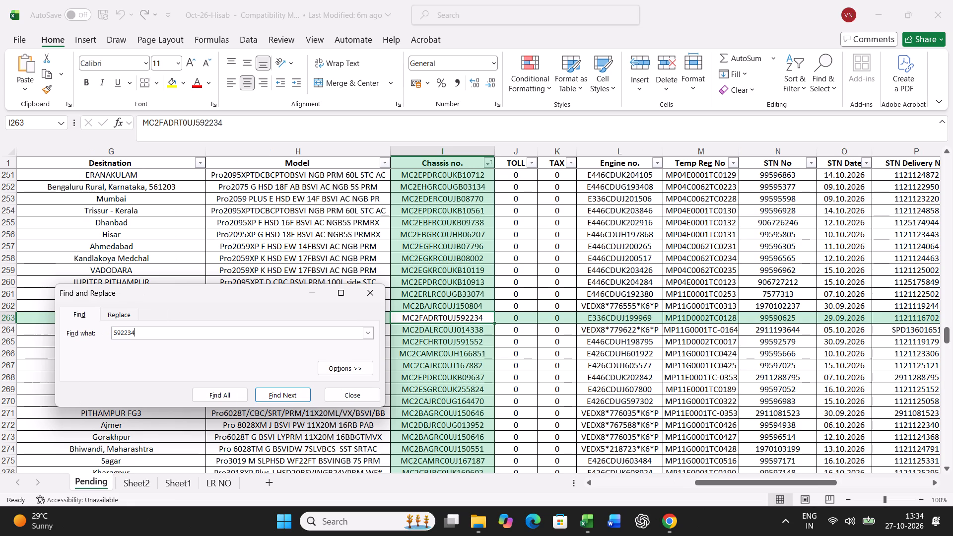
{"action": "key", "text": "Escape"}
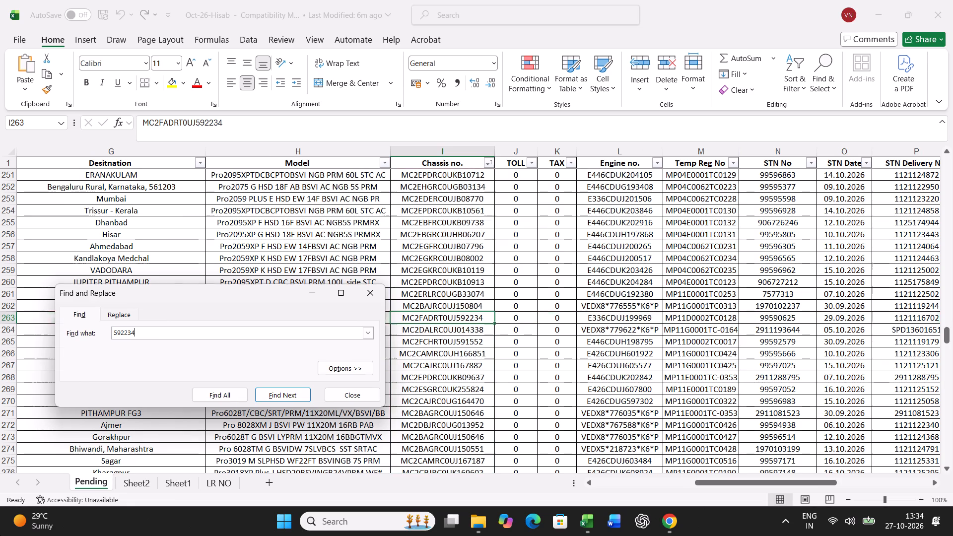
{"action": "left_click", "coordinate": [168, 87]}
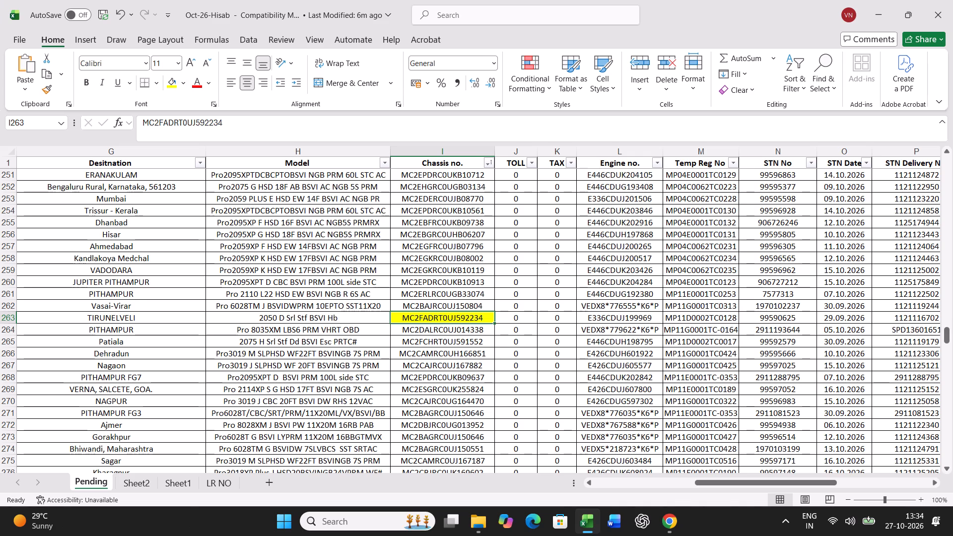
{"action": "left_click", "coordinate": [427, 365]}
{"action": "key", "text": "ctrl+f"}
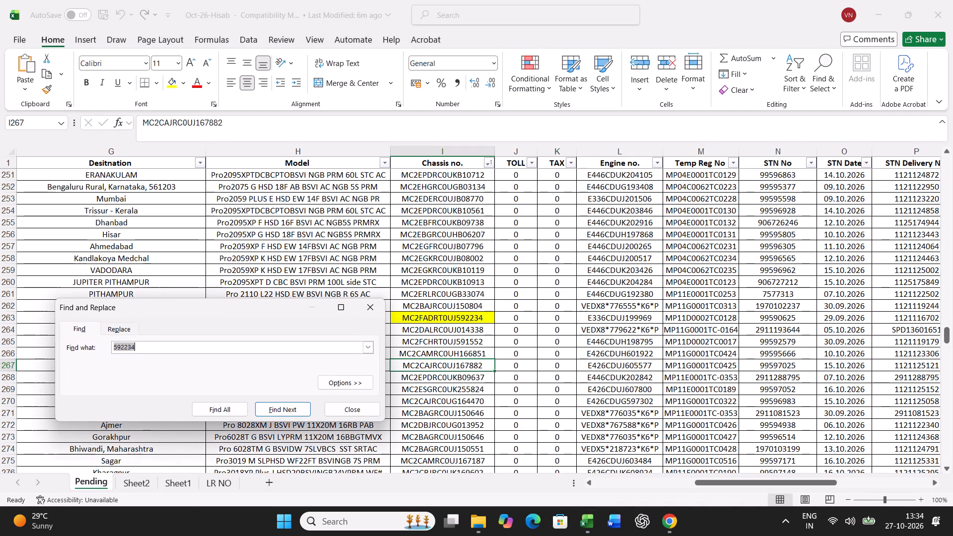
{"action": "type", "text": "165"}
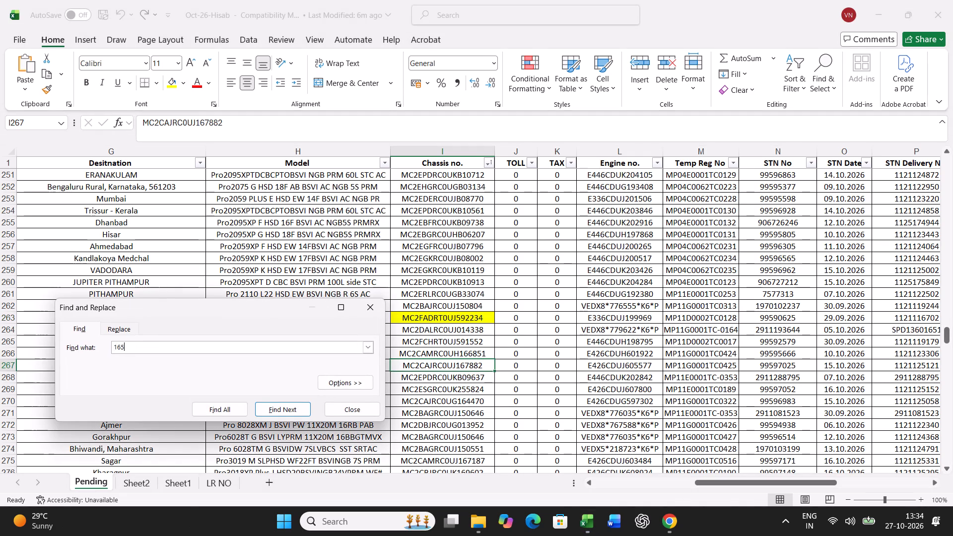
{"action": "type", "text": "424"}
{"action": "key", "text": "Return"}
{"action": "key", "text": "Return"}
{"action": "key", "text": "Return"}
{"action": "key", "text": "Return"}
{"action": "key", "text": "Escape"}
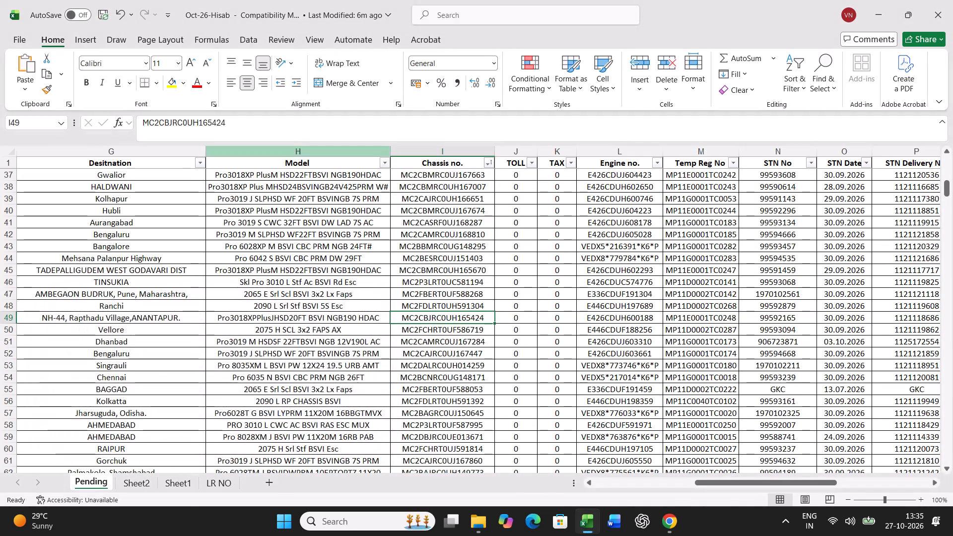
{"action": "left_click", "coordinate": [176, 87]}
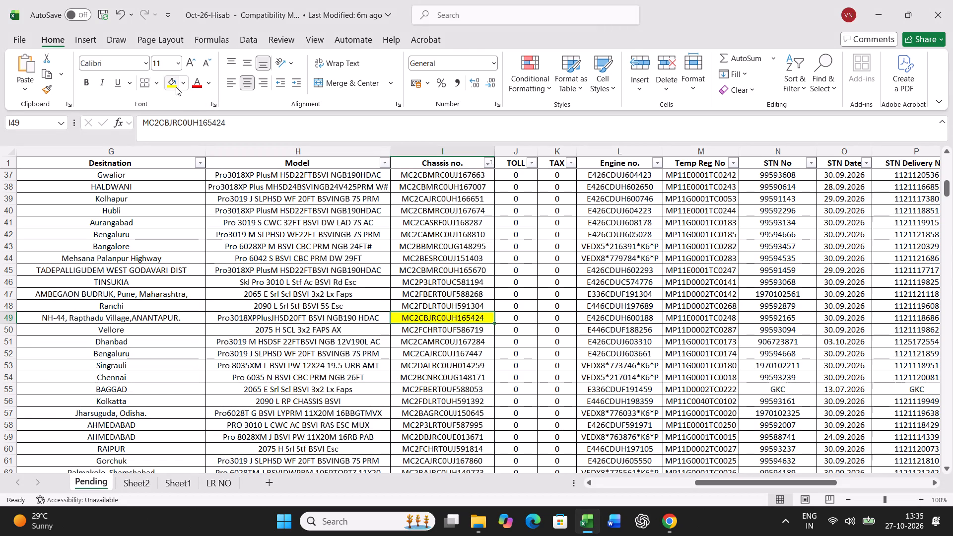
Find chassis number 588053 in the row bound for MALAPPURAM-676122 Manjeri and highlight its cell in yellow.
{"action": "key", "text": "ctrl+f"}
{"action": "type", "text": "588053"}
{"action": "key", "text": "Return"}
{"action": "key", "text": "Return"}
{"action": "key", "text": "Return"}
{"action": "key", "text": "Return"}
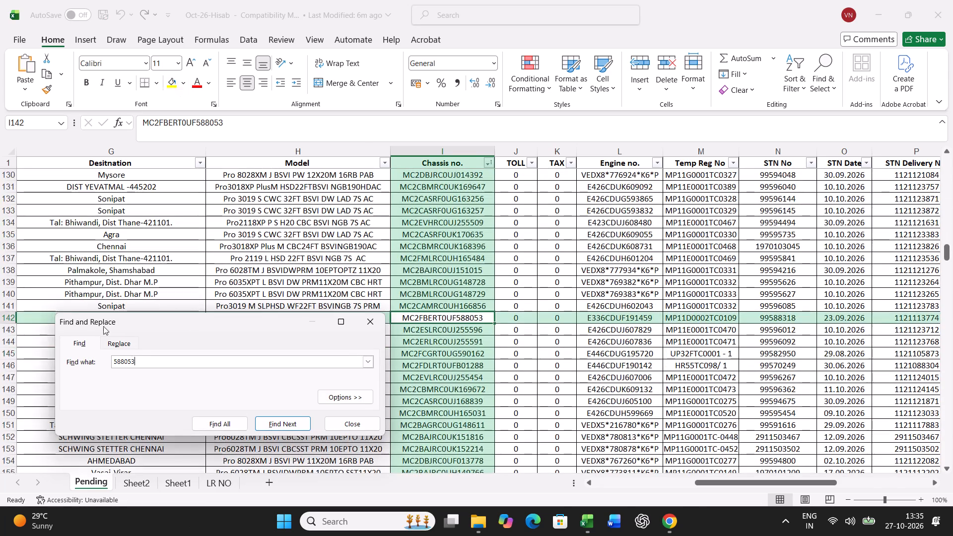
{"action": "left_click_drag", "start_coordinate": [218, 320], "coordinate": [408, 50]}
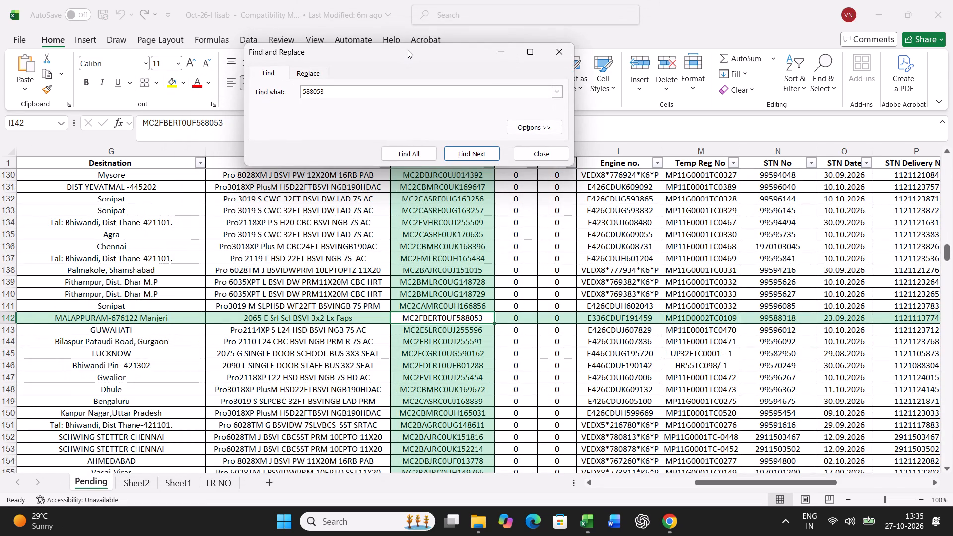
{"action": "key", "text": "Return"}
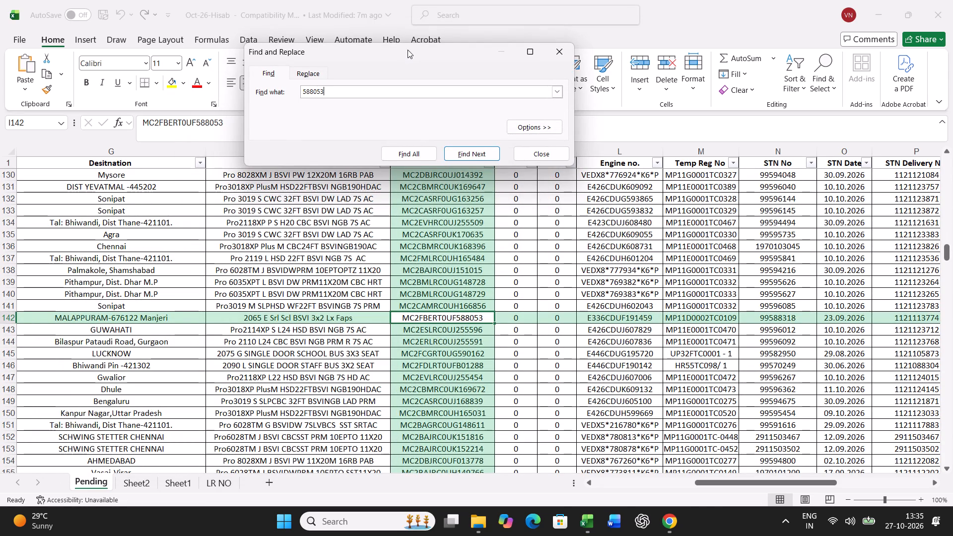
{"action": "key", "text": "Return"}
{"action": "key", "text": "Escape"}
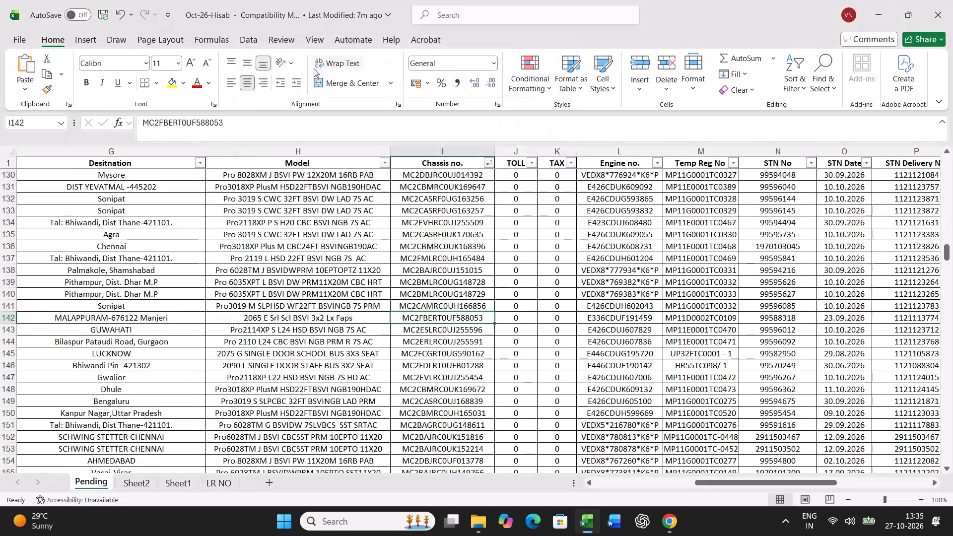
{"action": "left_click", "coordinate": [175, 82]}
Set the TAX of the highlighted 588053 chassis row to 520.
{"action": "key", "text": "Right"}
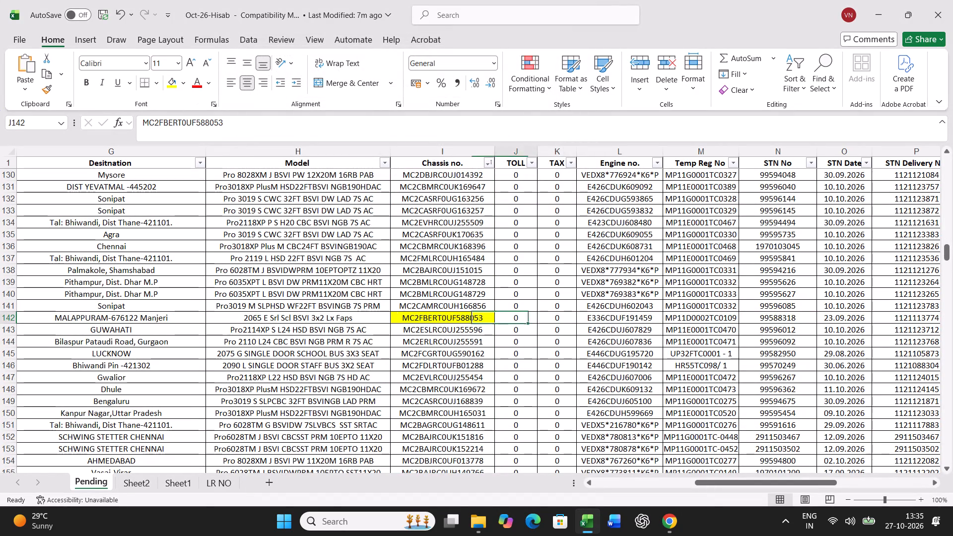
{"action": "key", "text": "Right"}
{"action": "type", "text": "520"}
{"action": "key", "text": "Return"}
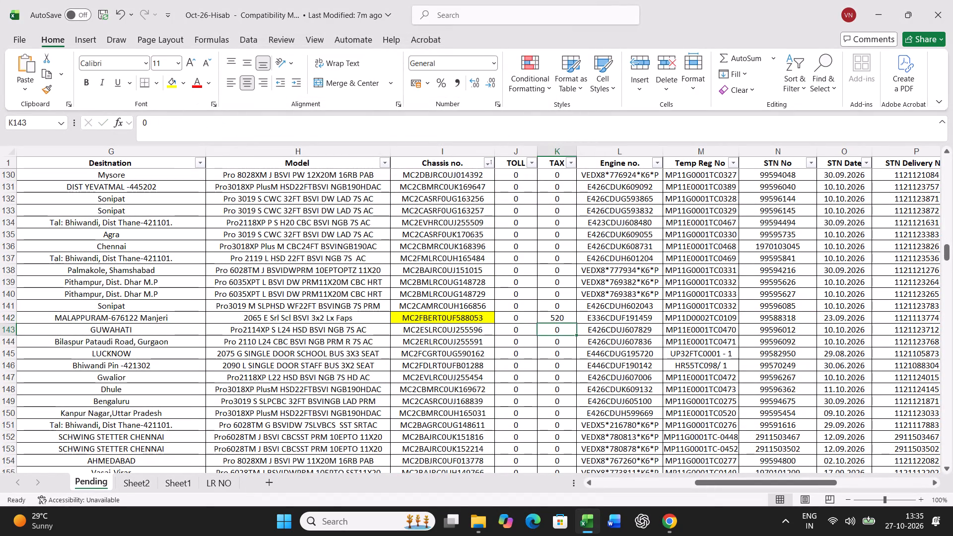
Find chassis number 148295 in the Pending sheet and highlight its cell in yellow.
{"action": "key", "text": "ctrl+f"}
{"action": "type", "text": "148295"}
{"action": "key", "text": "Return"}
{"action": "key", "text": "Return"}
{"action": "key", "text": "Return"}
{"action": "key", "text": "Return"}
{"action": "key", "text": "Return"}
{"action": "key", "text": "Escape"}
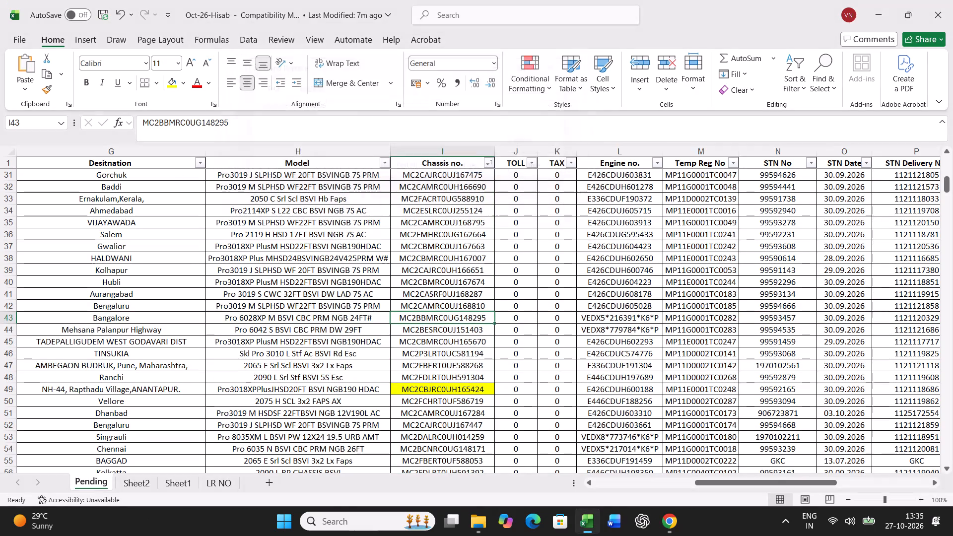
{"action": "left_click", "coordinate": [165, 85]}
Set the TAX of the highlighted 148295 chassis row to 342.
{"action": "key", "text": "Right"}
{"action": "key", "text": "Right"}
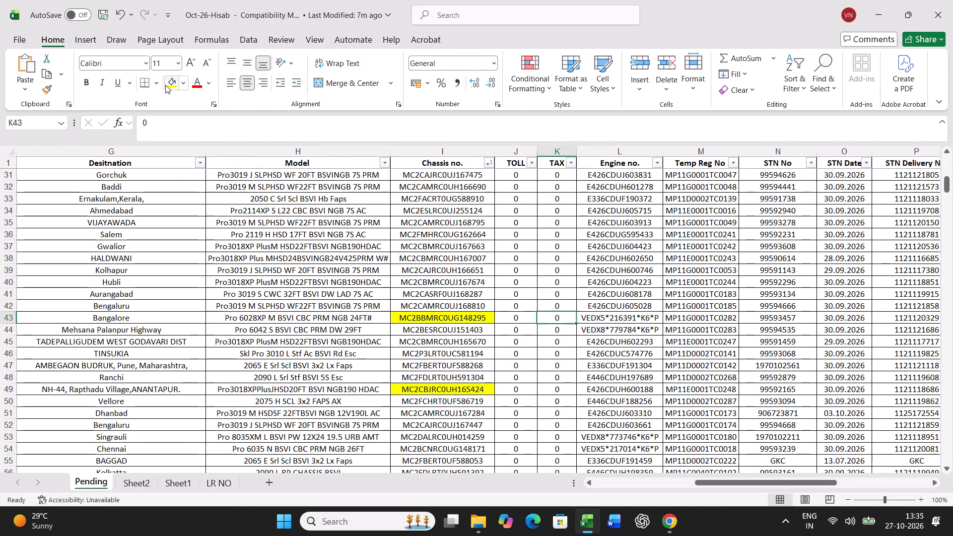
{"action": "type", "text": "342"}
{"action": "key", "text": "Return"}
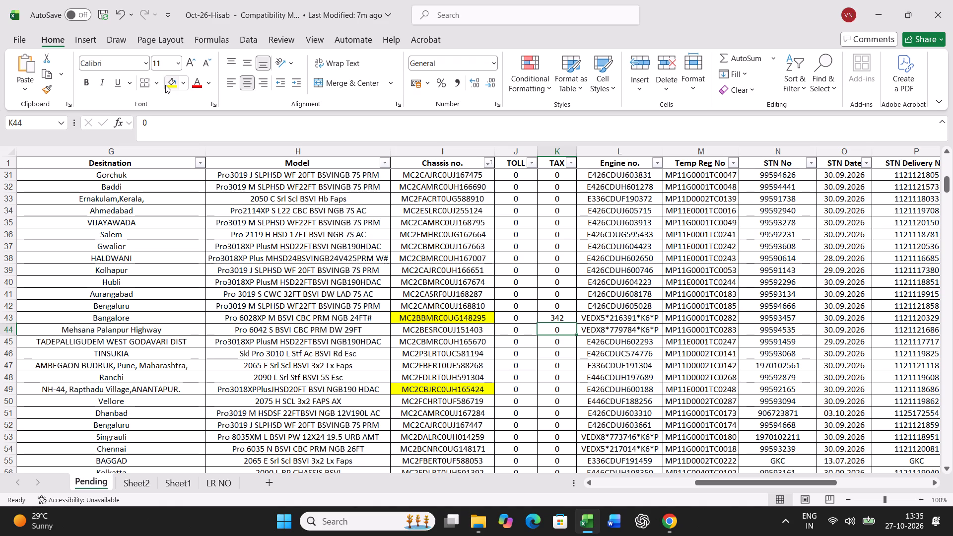
Find chassis number 169450 in the Pending sheet and highlight its cell in yellow.
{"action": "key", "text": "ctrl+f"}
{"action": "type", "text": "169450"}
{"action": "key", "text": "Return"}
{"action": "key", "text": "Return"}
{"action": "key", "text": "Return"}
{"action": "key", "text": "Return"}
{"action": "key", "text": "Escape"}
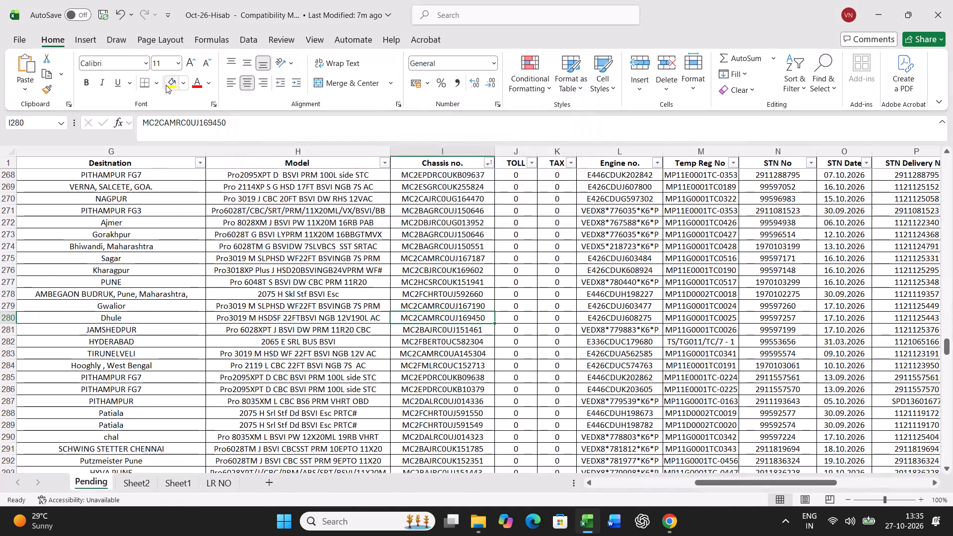
{"action": "left_click", "coordinate": [175, 80]}
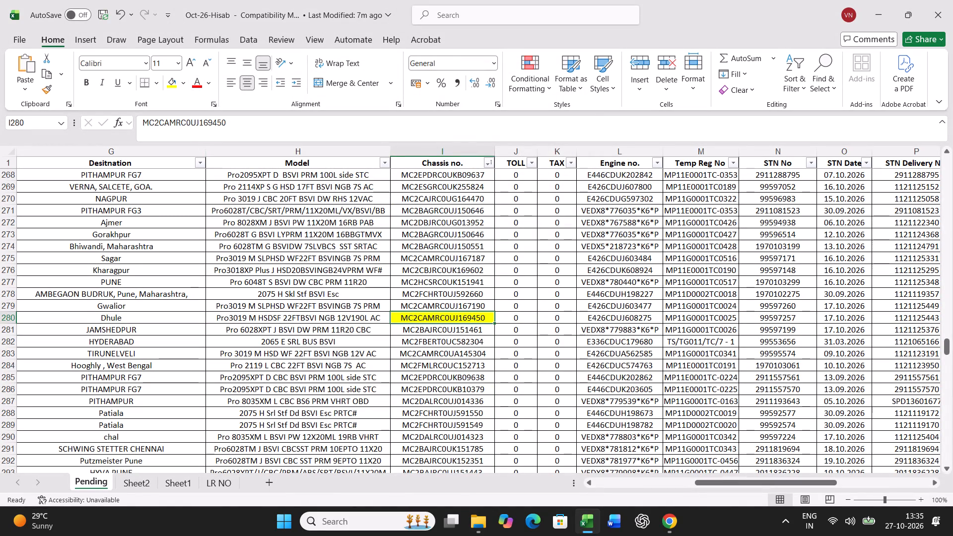
Find chassis number 014284 in the Pending sheet and highlight its cell in yellow.
{"action": "key", "text": "ctrl+f"}
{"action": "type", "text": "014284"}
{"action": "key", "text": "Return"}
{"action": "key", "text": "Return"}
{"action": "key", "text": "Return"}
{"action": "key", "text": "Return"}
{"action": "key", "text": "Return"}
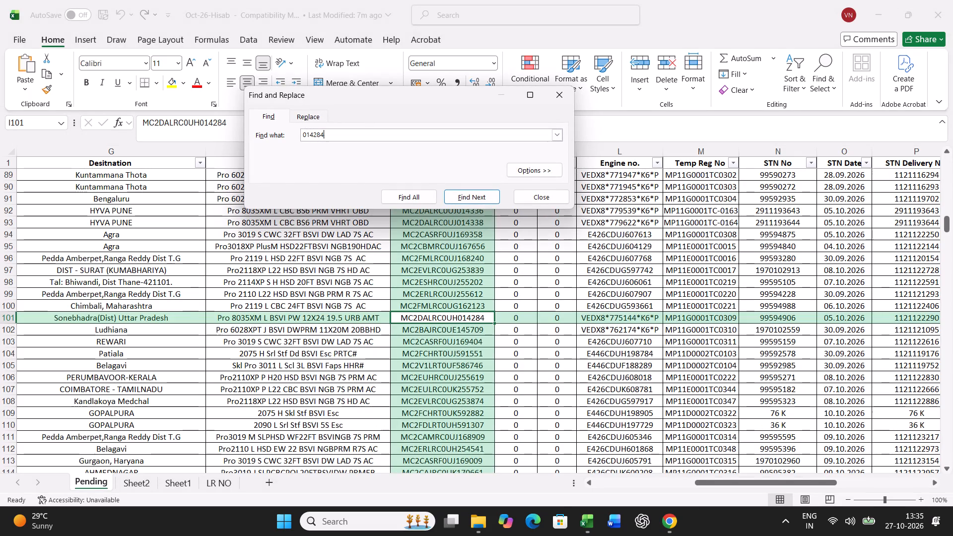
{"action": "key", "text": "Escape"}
{"action": "left_click", "coordinate": [175, 79]}
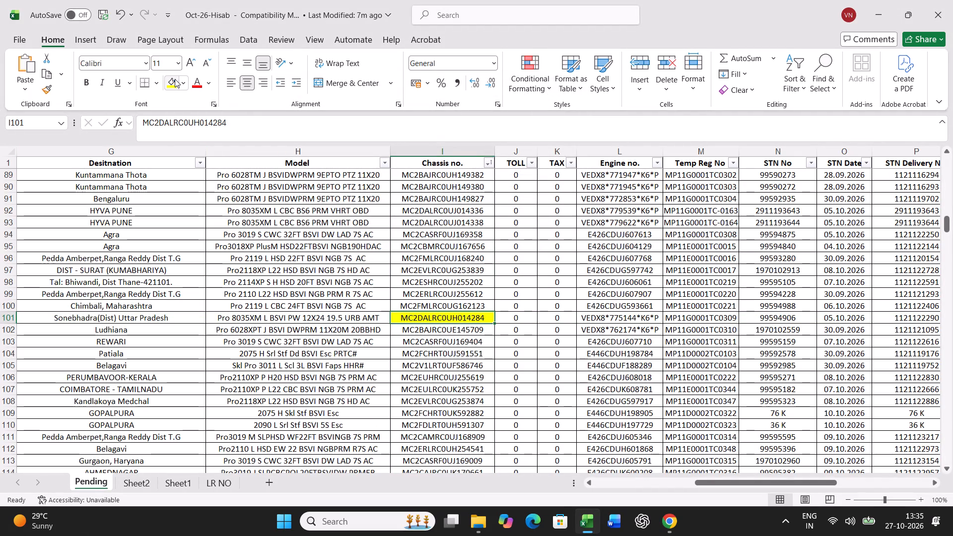
{"action": "key", "text": "ctrl+f"}
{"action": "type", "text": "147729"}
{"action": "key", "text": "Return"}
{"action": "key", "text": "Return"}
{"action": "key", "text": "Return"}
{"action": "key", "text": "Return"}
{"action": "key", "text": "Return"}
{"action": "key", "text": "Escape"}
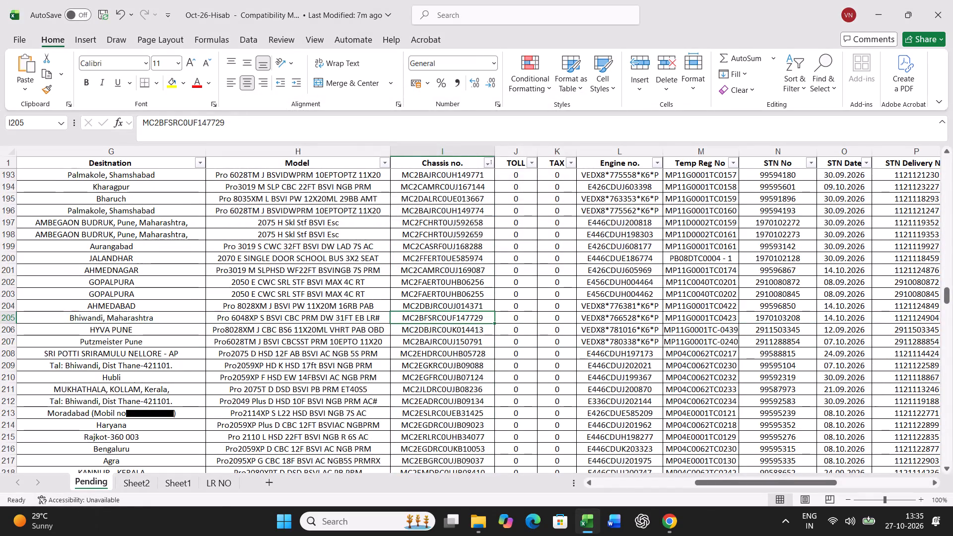
{"action": "left_click", "coordinate": [173, 84]}
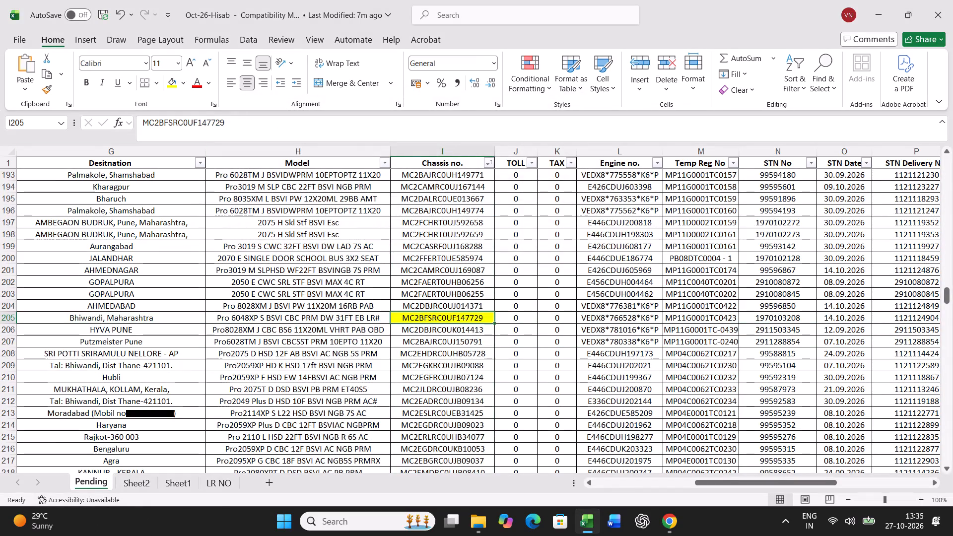
{"action": "key", "text": "ctrl+f"}
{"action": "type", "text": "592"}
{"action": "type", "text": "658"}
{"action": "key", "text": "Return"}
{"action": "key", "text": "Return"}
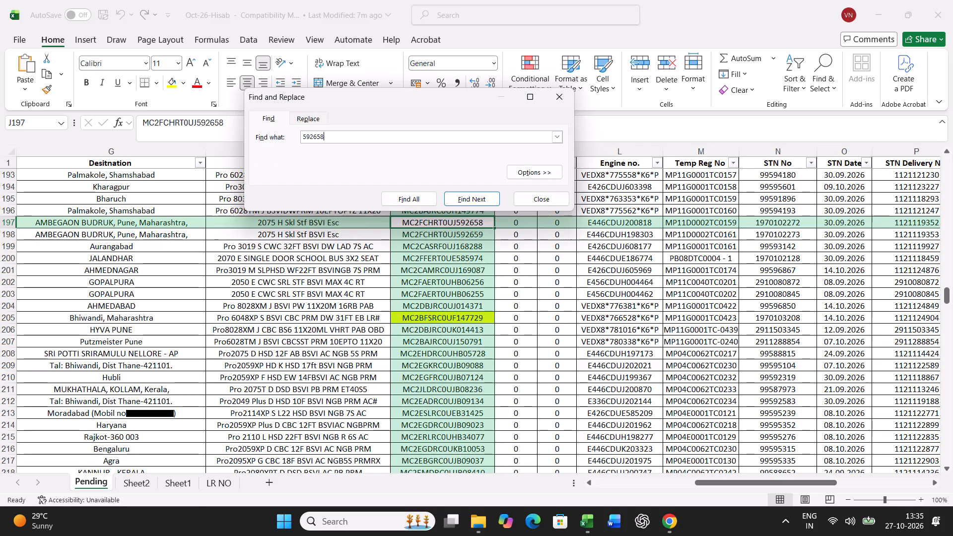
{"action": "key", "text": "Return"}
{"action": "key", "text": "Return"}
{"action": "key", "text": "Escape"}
{"action": "left_click", "coordinate": [169, 82]}
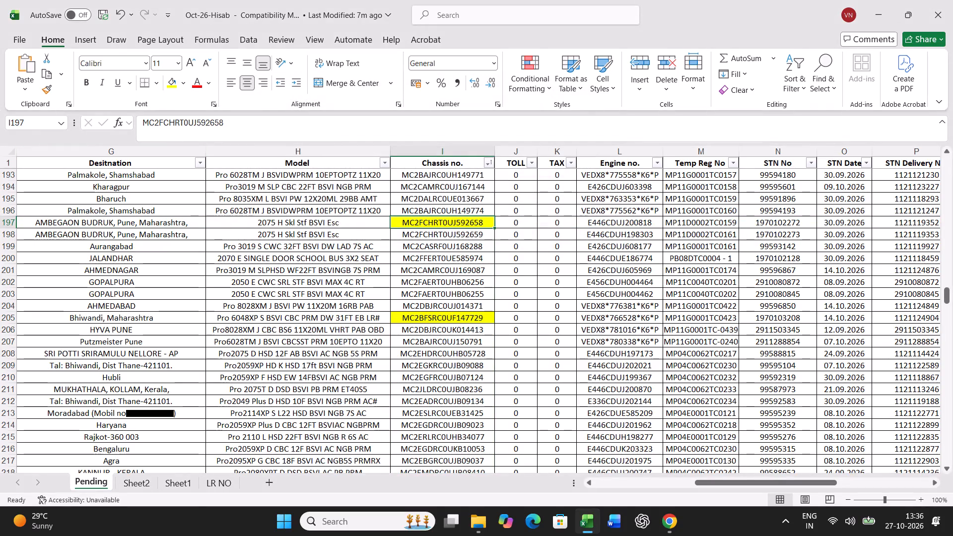
Find chassis number B35845 in the row bound for BCMF PITHAMPUR and highlight its cell in yellow.
{"action": "key", "text": "ctrl+f"}
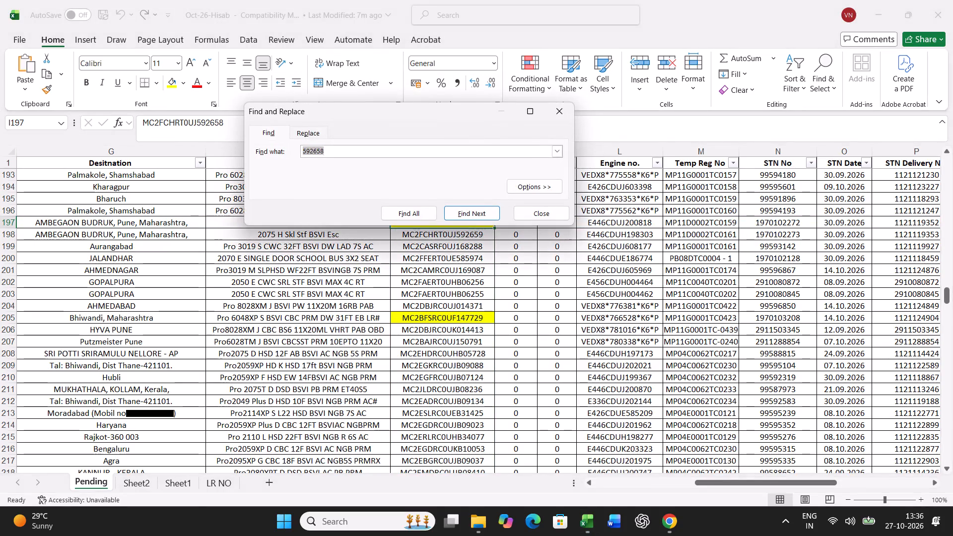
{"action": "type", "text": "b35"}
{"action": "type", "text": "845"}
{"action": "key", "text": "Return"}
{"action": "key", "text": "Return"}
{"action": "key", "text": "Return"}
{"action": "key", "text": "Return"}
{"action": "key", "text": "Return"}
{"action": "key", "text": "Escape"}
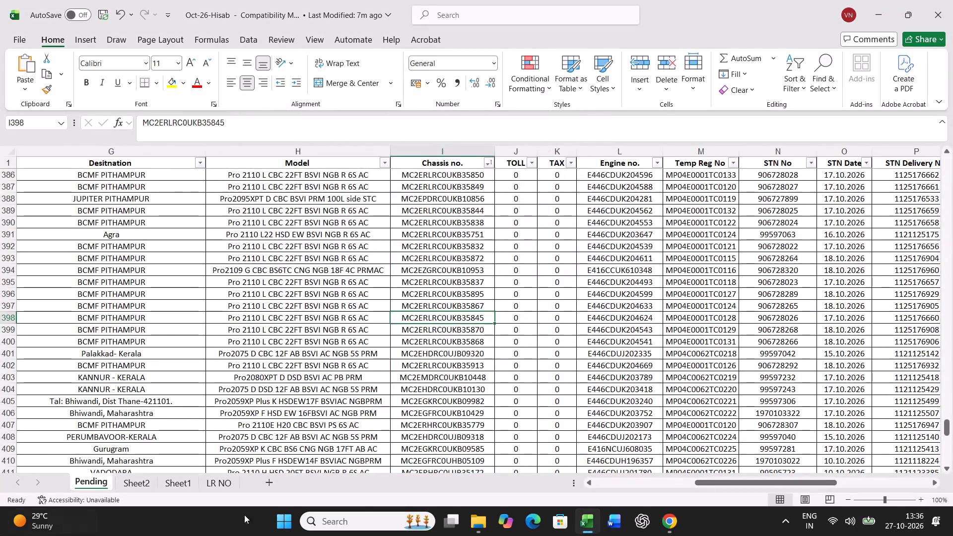
{"action": "left_click", "coordinate": [163, 82]}
{"action": "left_click", "coordinate": [172, 80]}
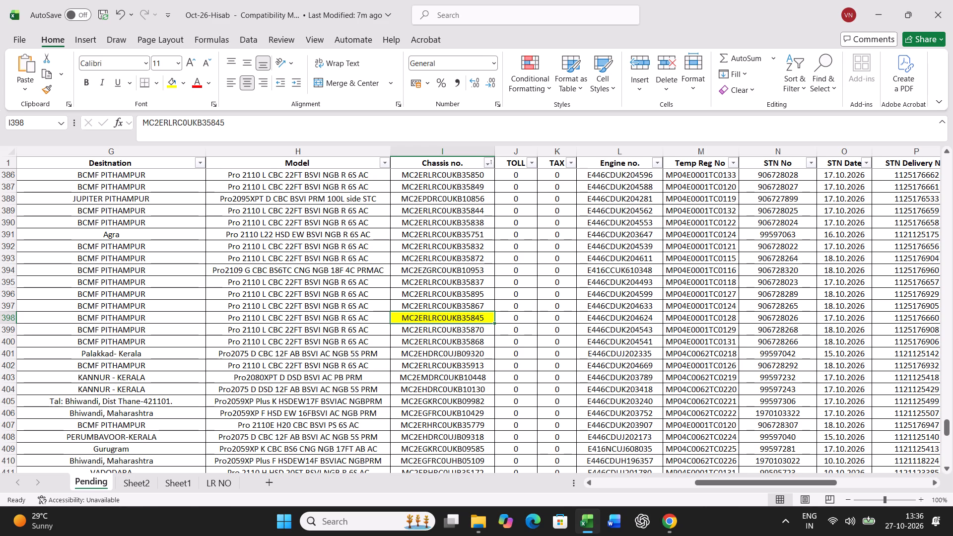
Find chassis number B35865 in the row bound for BCMF PITHAMPUR and highlight its cell in yellow.
{"action": "key", "text": "ctrl+f"}
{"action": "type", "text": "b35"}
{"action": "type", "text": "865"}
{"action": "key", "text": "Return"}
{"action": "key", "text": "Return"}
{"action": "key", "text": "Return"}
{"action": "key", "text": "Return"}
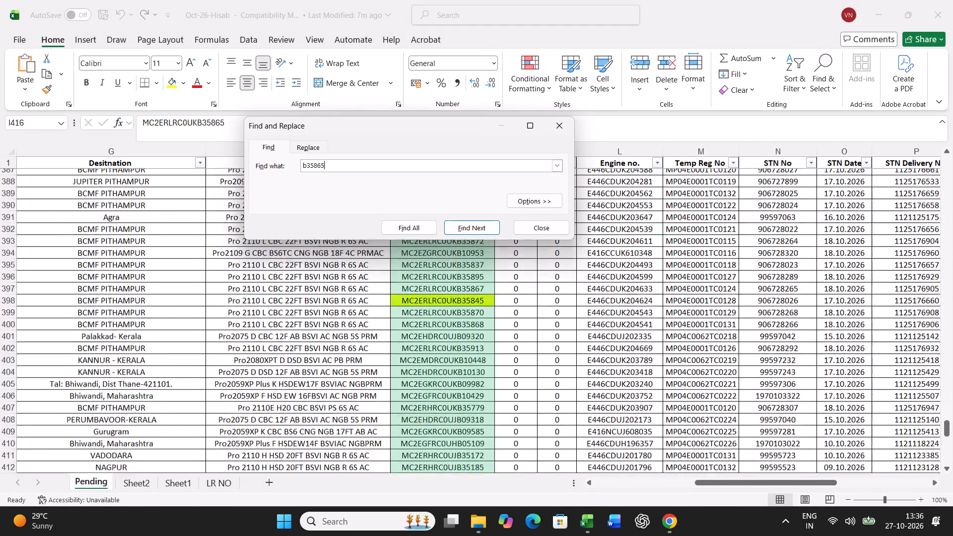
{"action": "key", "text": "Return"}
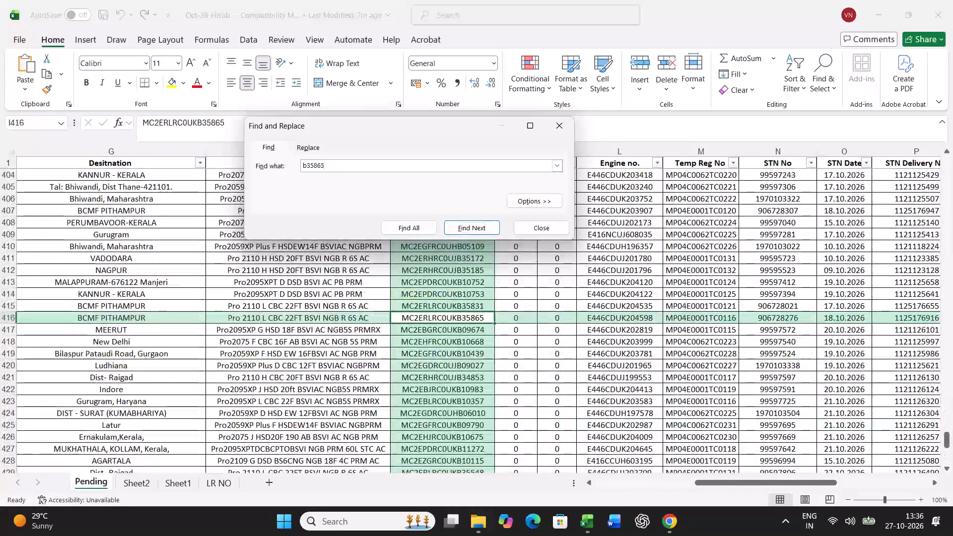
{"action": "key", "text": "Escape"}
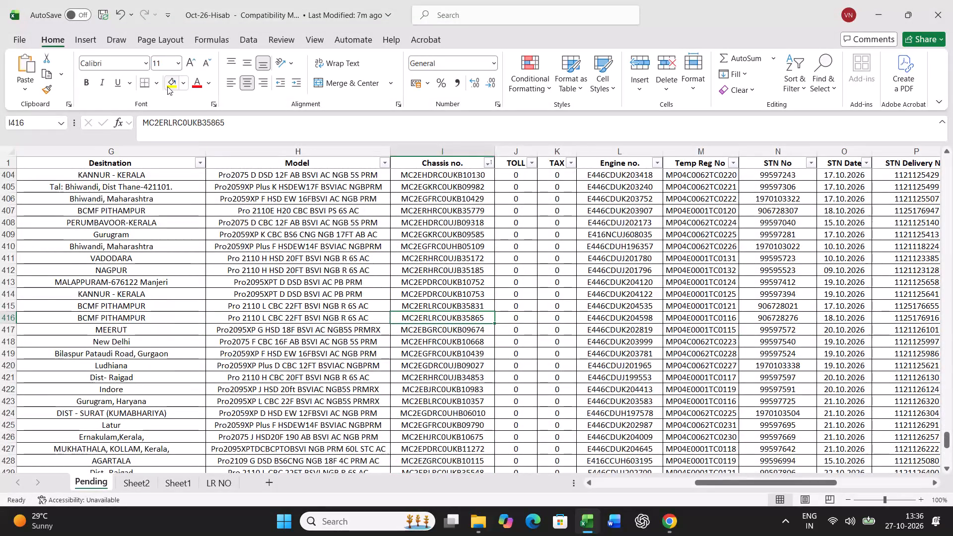
{"action": "left_click", "coordinate": [167, 86]}
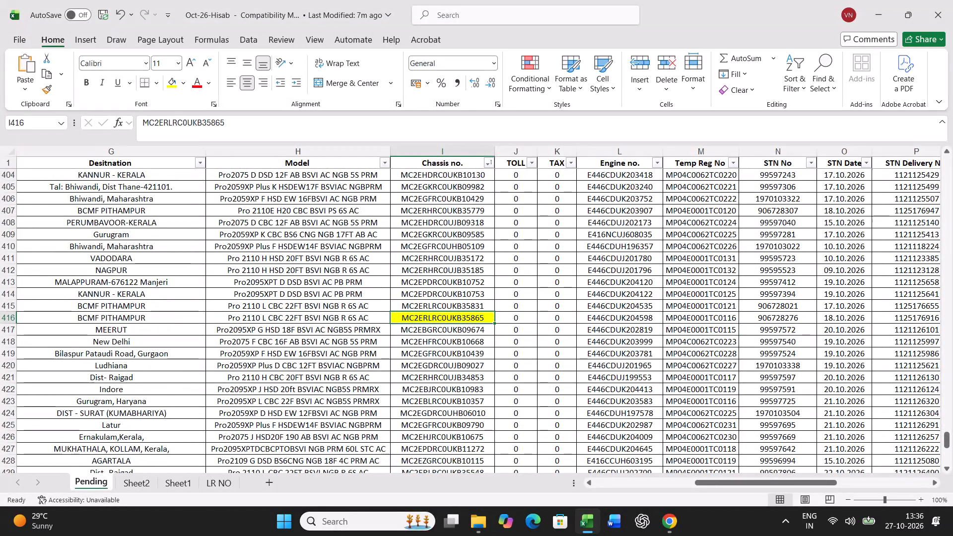
Find chassis number B35831 in the row bound for BCMF PITHAMPUR and highlight its cell in yellow.
{"action": "key", "text": "ctrl+f"}
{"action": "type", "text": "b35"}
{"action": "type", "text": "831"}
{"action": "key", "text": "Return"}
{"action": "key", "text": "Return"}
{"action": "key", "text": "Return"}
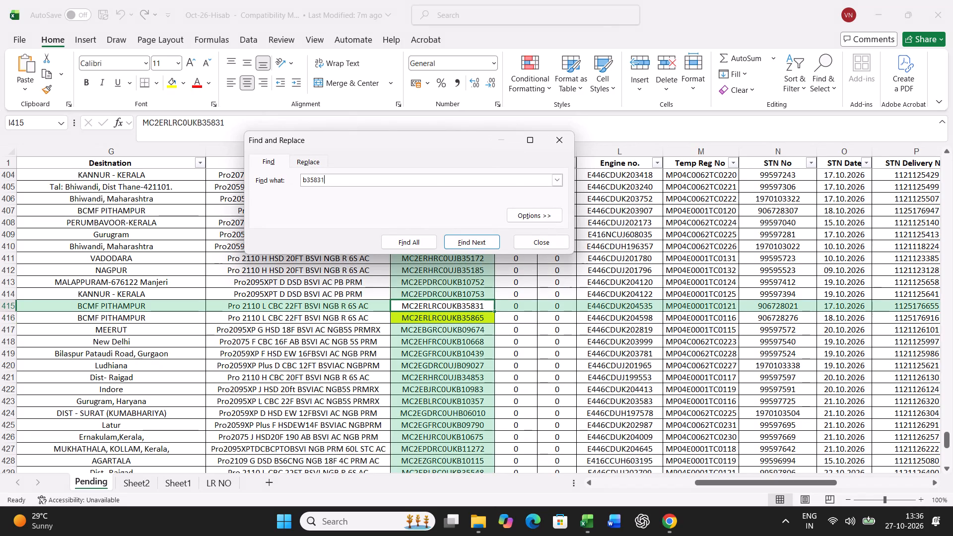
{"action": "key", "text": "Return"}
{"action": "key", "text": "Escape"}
{"action": "left_click", "coordinate": [172, 87]}
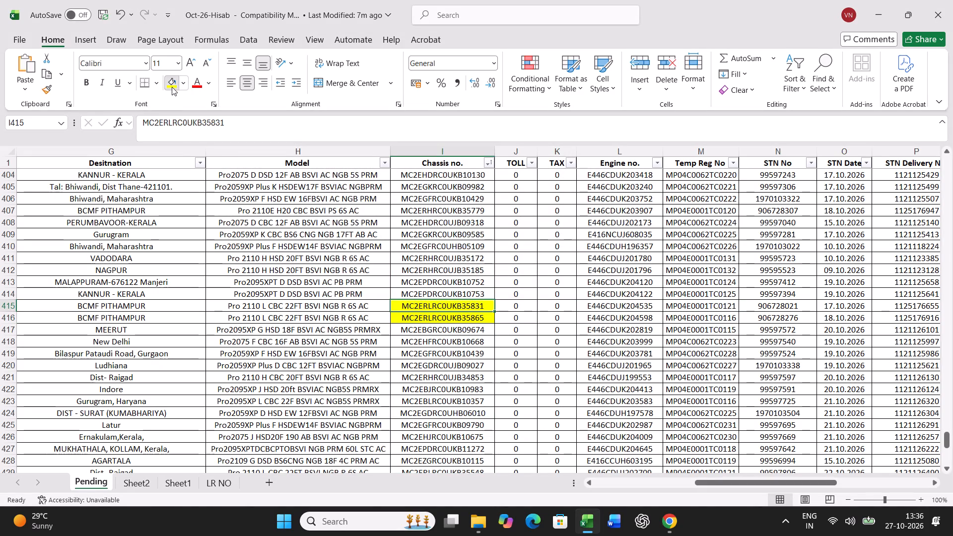
{"action": "key", "text": "ctrl+f"}
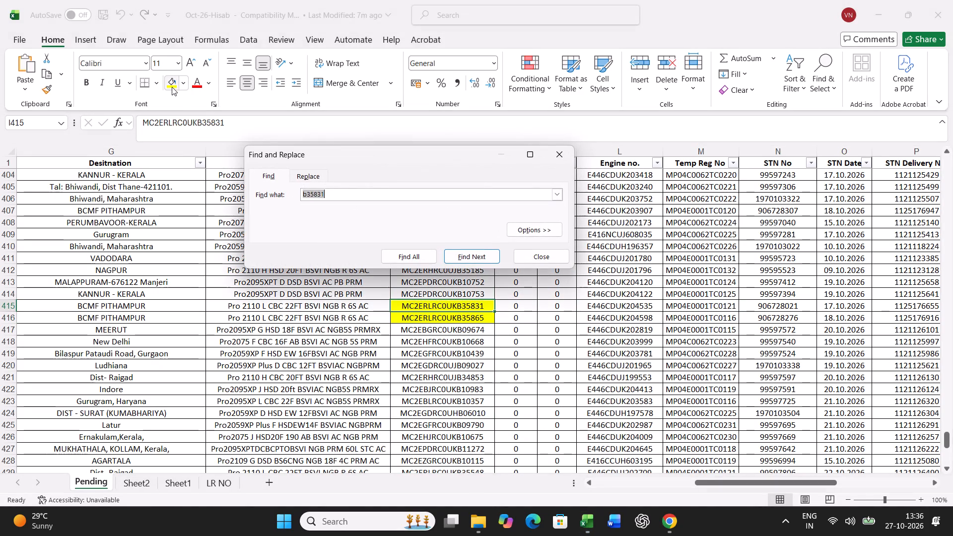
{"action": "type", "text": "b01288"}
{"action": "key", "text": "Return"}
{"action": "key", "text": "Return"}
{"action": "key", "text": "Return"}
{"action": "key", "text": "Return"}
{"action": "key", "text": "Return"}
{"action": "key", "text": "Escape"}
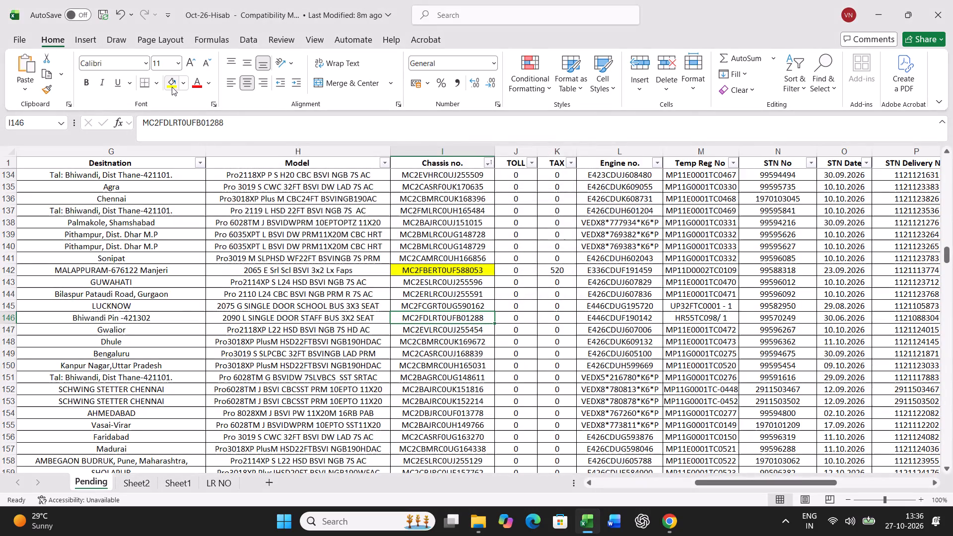
{"action": "left_click", "coordinate": [170, 76]}
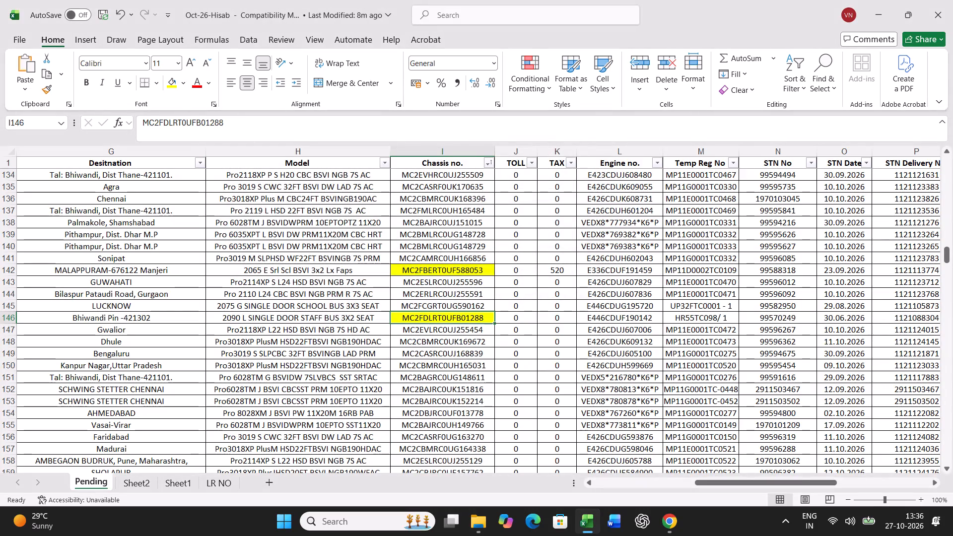
Find chassis number 592683 in the Pending sheet and highlight its cell in yellow.
{"action": "key", "text": "ctrl+f"}
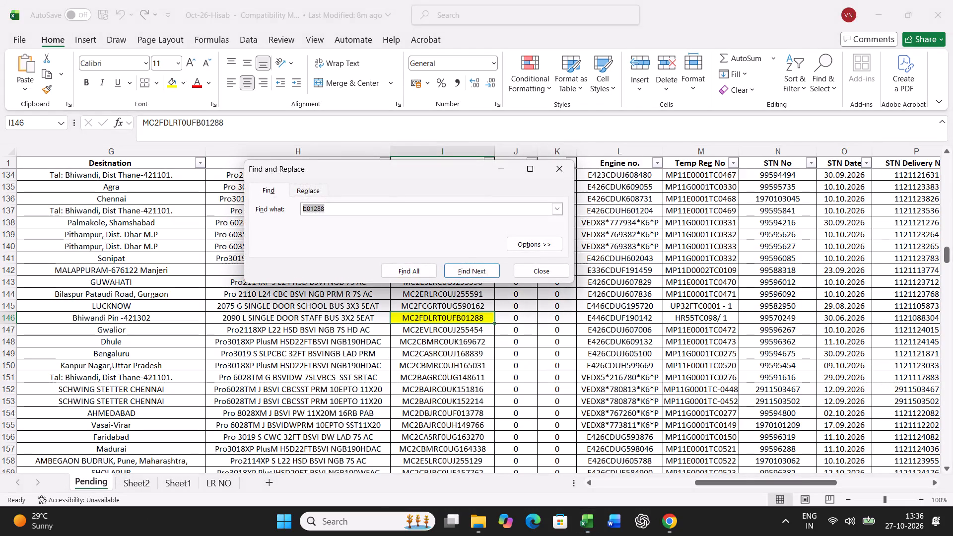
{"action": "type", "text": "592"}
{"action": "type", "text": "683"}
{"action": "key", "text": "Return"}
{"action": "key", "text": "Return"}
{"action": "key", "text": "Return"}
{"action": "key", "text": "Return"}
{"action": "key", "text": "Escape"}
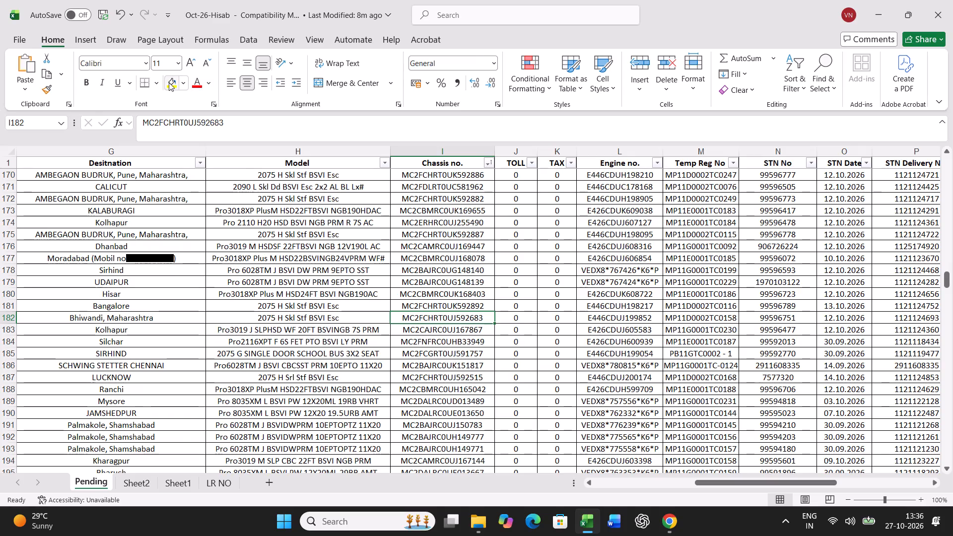
{"action": "left_click", "coordinate": [169, 82]}
{"action": "key", "text": "ctrl+f"}
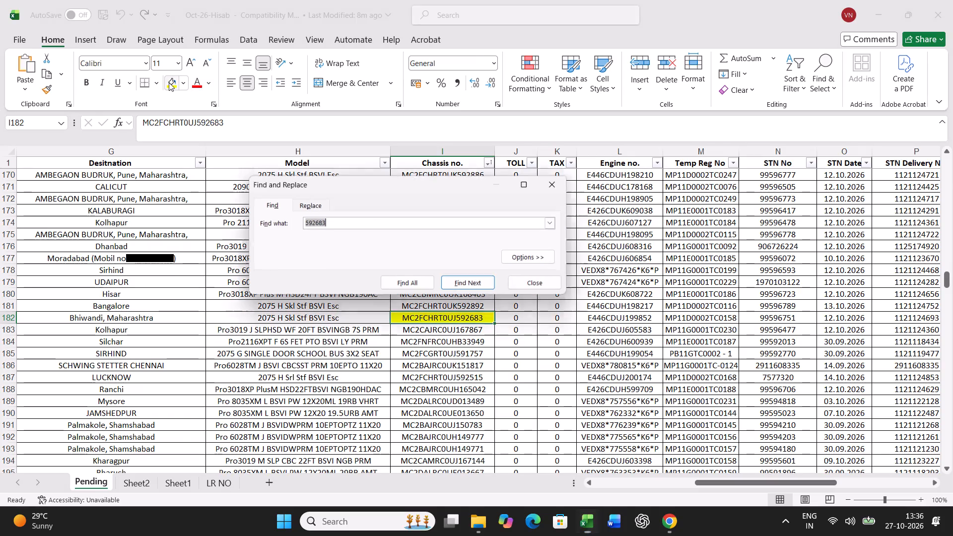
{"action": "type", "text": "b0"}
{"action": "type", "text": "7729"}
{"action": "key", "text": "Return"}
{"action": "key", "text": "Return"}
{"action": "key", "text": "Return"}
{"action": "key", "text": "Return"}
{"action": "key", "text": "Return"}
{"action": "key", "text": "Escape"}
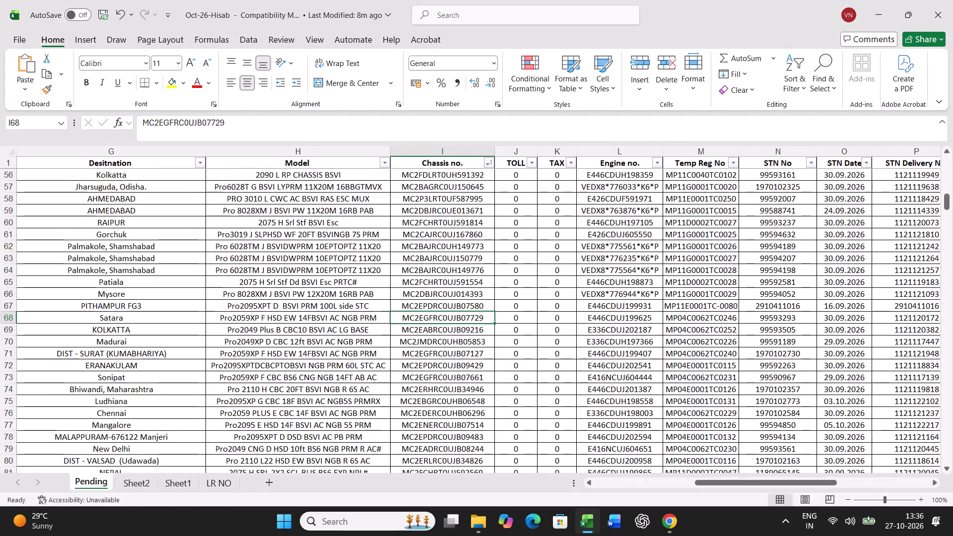
{"action": "left_click", "coordinate": [171, 87]}
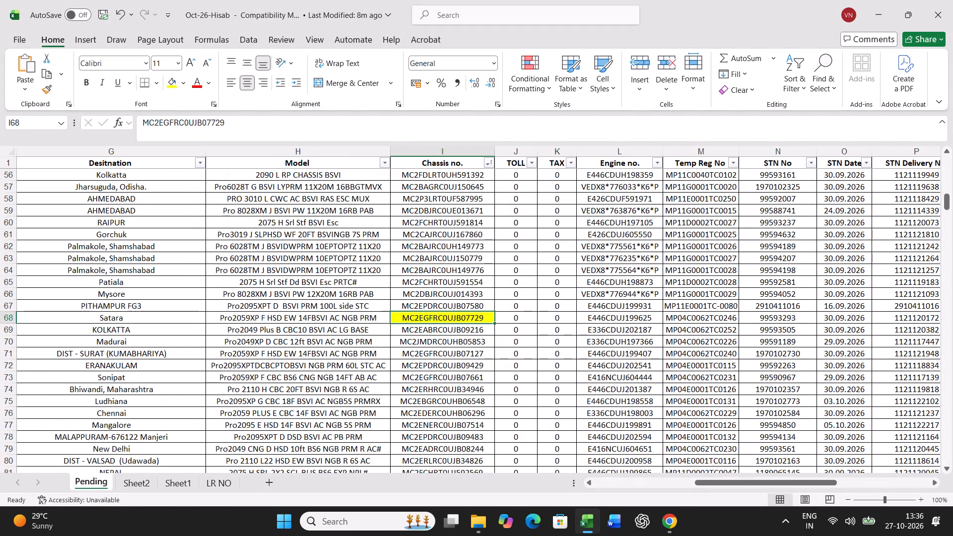
Find chassis number B09637 in the row bound for PITHAMPUR FG7 and highlight its cell in yellow.
{"action": "key", "text": "ctrl+f"}
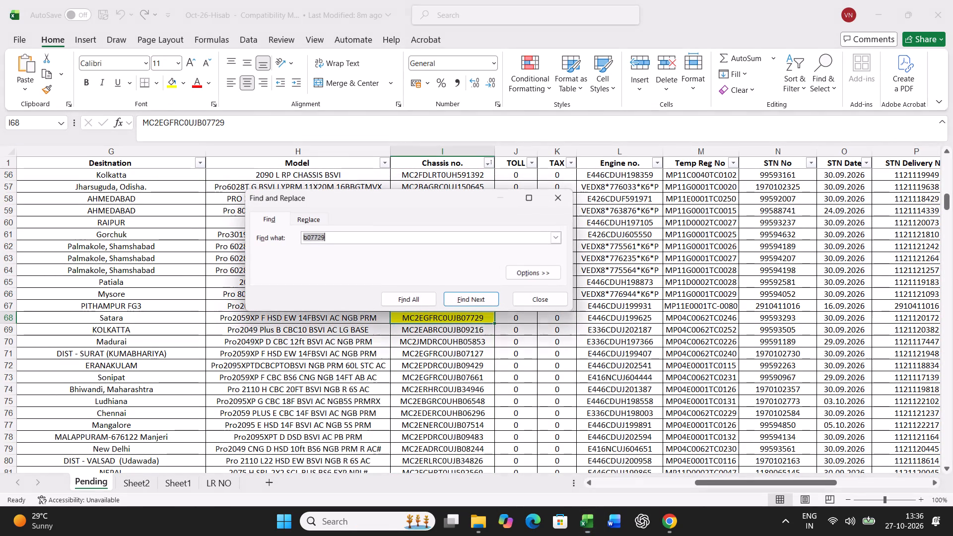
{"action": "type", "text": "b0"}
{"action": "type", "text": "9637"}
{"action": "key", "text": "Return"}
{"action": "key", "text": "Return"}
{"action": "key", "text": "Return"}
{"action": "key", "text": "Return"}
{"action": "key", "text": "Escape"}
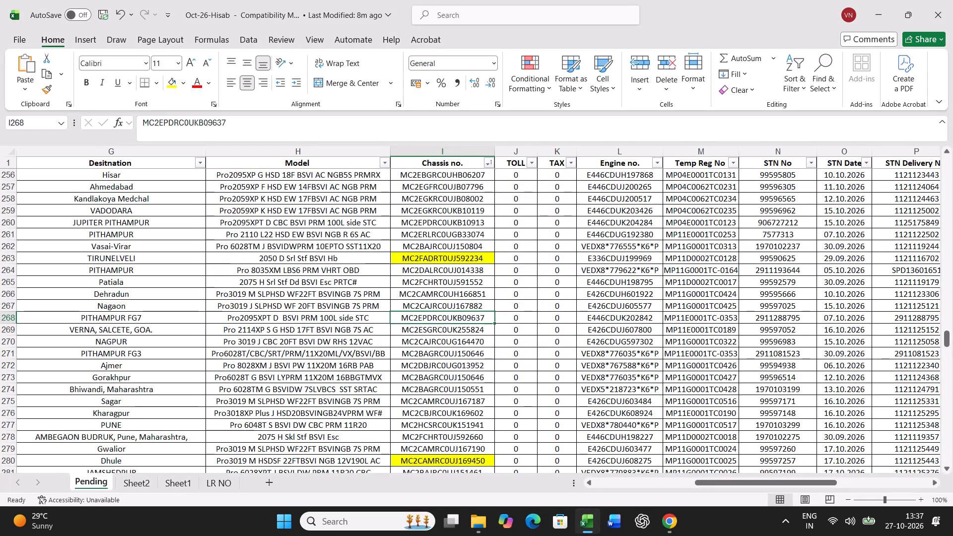
{"action": "left_click", "coordinate": [166, 81]}
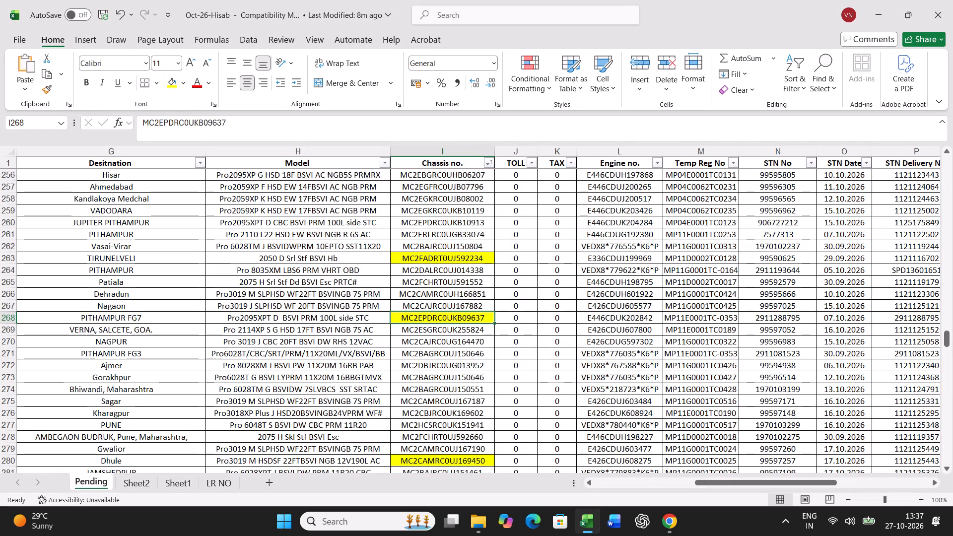
Find chassis number 151770 in the row bound for Putzmeister Pune and highlight its cell in yellow.
{"action": "key", "text": "ctrl+f"}
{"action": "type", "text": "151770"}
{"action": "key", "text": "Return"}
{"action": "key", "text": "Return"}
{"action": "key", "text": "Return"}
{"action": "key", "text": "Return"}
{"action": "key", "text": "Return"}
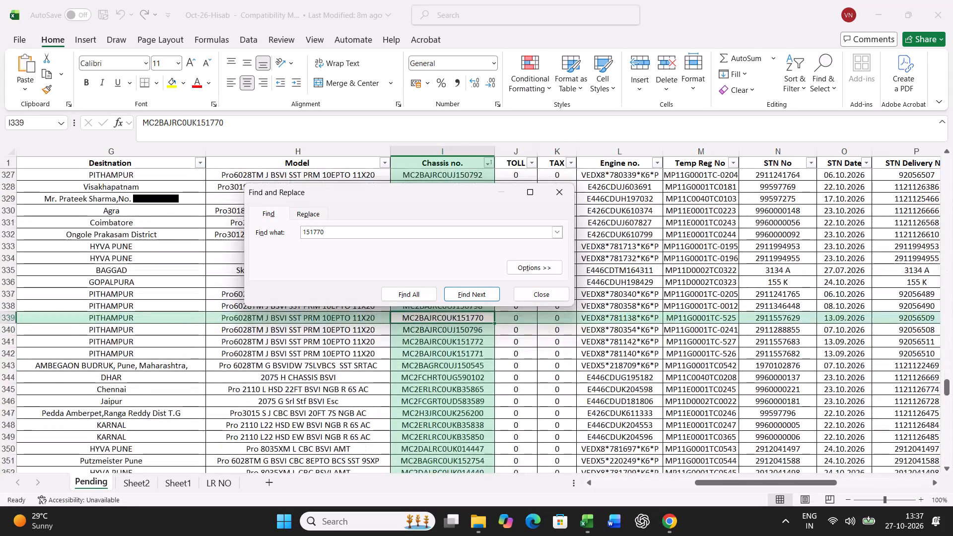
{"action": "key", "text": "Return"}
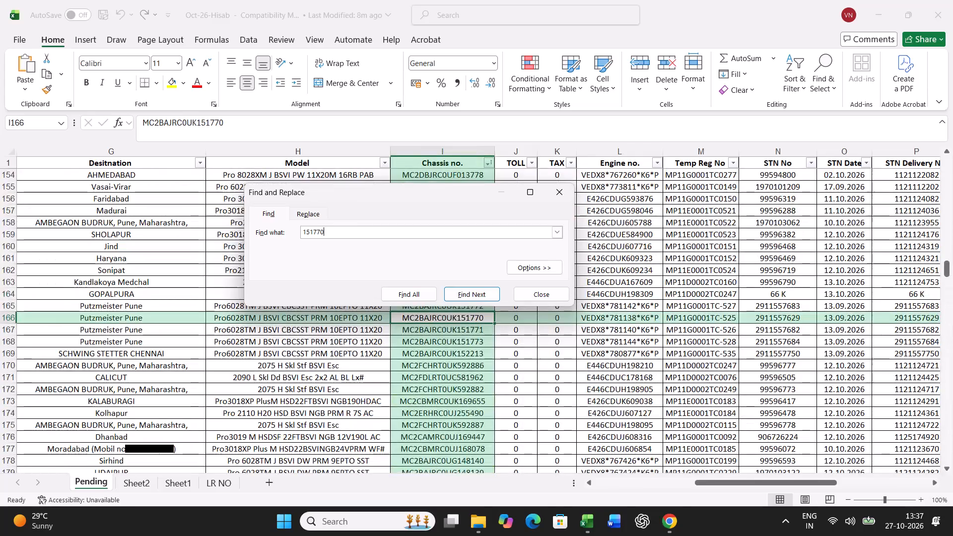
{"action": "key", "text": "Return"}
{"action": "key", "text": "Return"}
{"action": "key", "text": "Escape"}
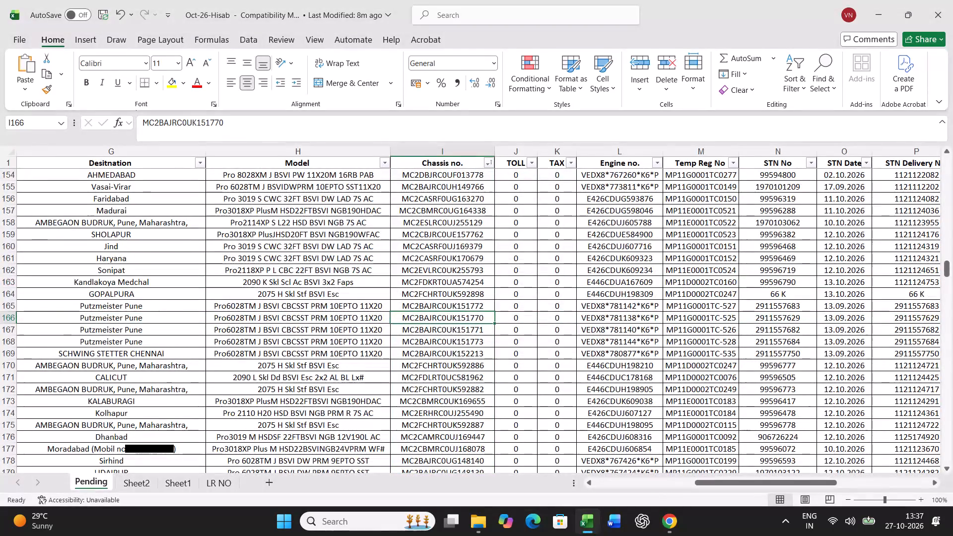
{"action": "left_click", "coordinate": [168, 87]}
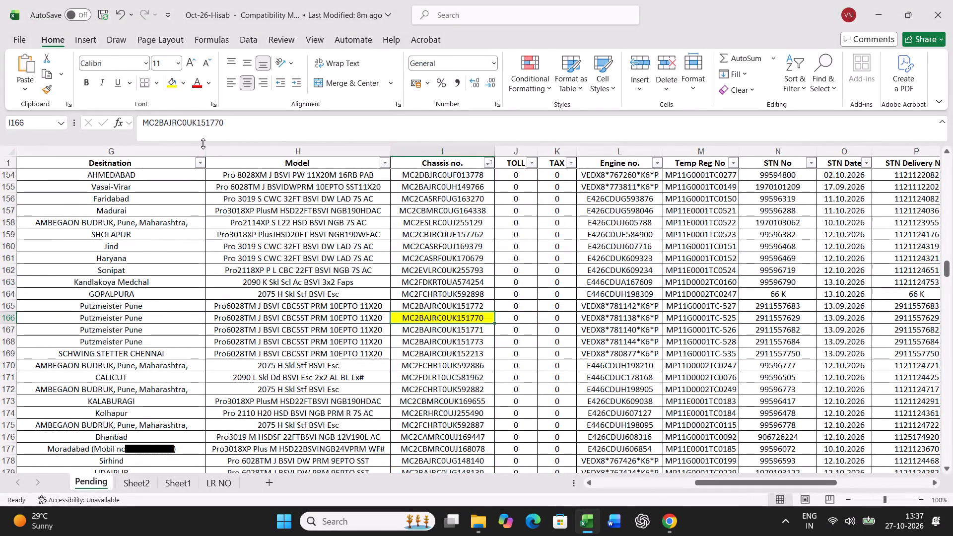
{"action": "key", "text": "ctrl+f"}
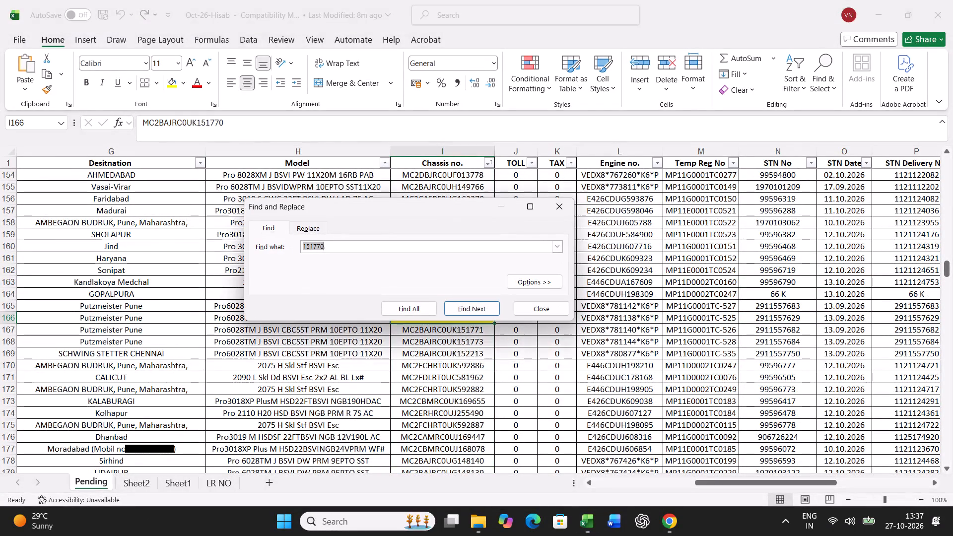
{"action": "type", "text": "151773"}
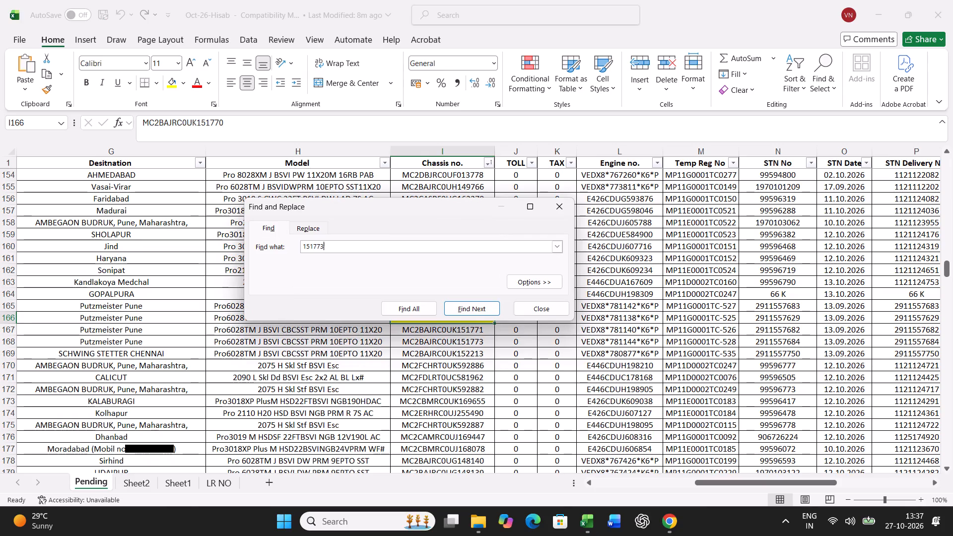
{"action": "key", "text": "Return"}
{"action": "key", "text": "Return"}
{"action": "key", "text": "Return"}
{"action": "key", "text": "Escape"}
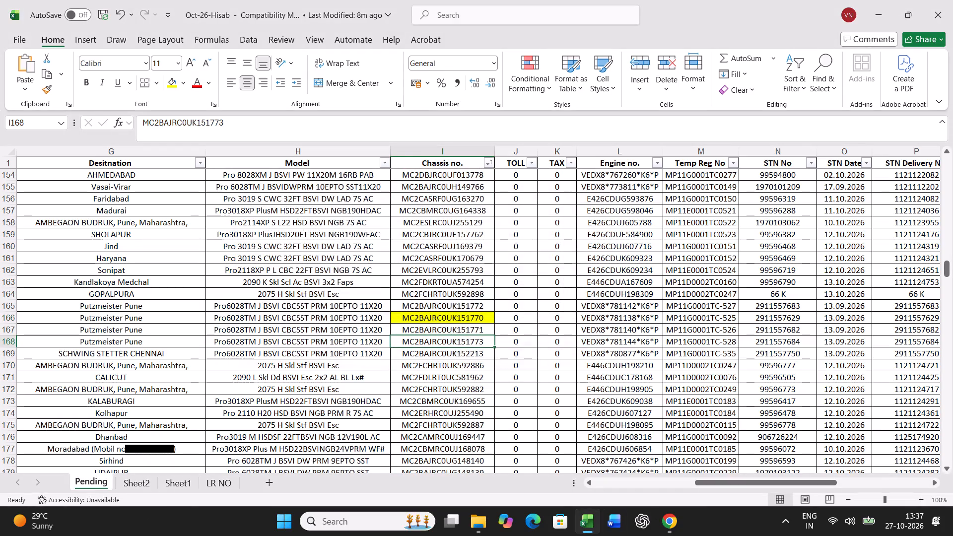
{"action": "left_click", "coordinate": [174, 82]}
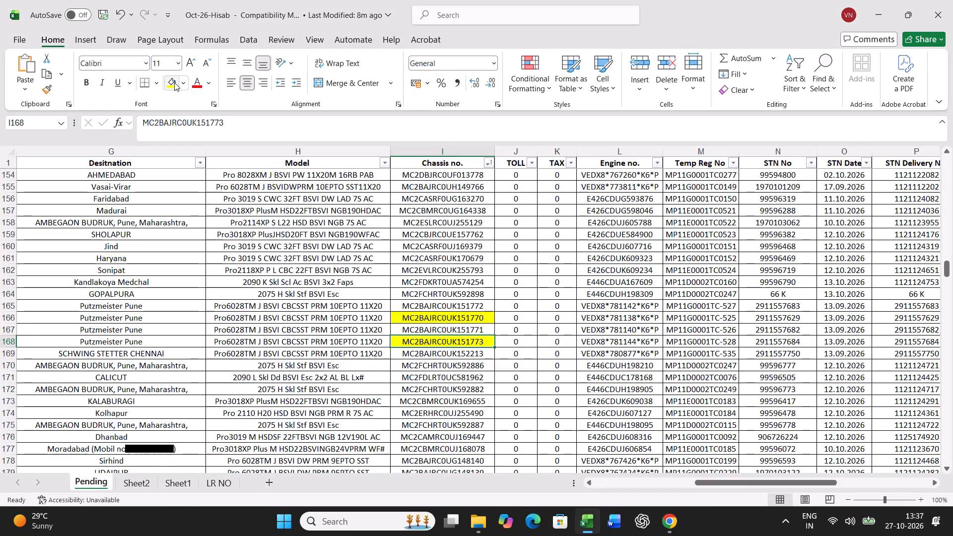
Find chassis number 151772 in the row bound for Putzmeister Pune and highlight its cell in yellow.
{"action": "key", "text": "ctrl+f"}
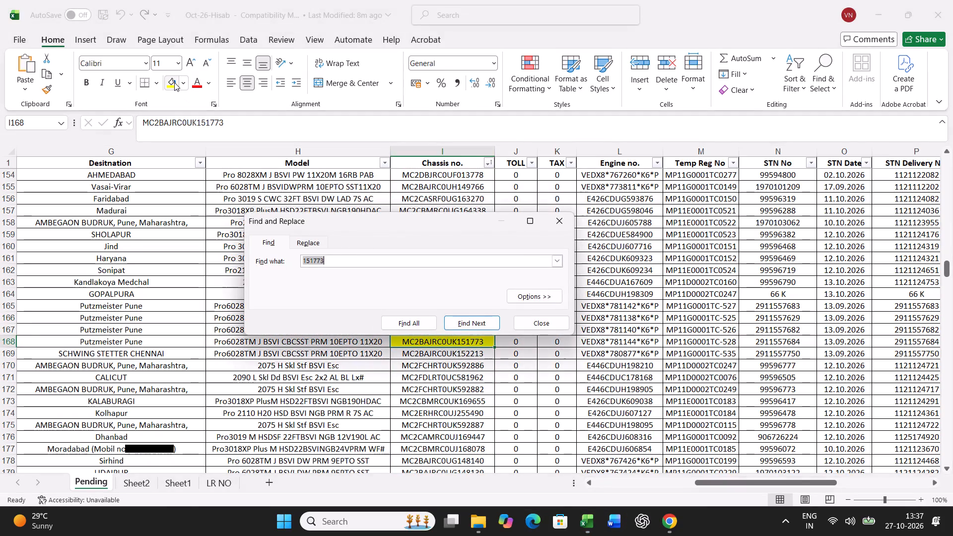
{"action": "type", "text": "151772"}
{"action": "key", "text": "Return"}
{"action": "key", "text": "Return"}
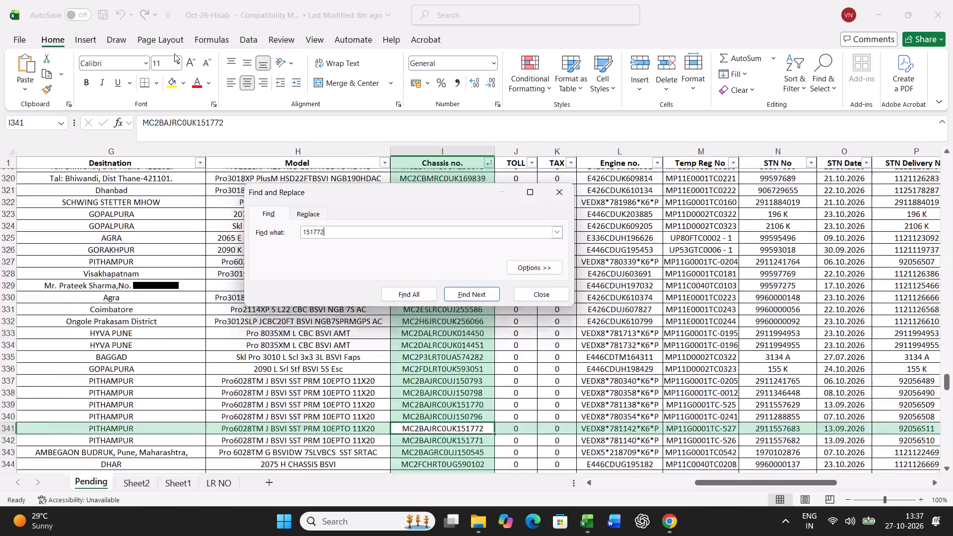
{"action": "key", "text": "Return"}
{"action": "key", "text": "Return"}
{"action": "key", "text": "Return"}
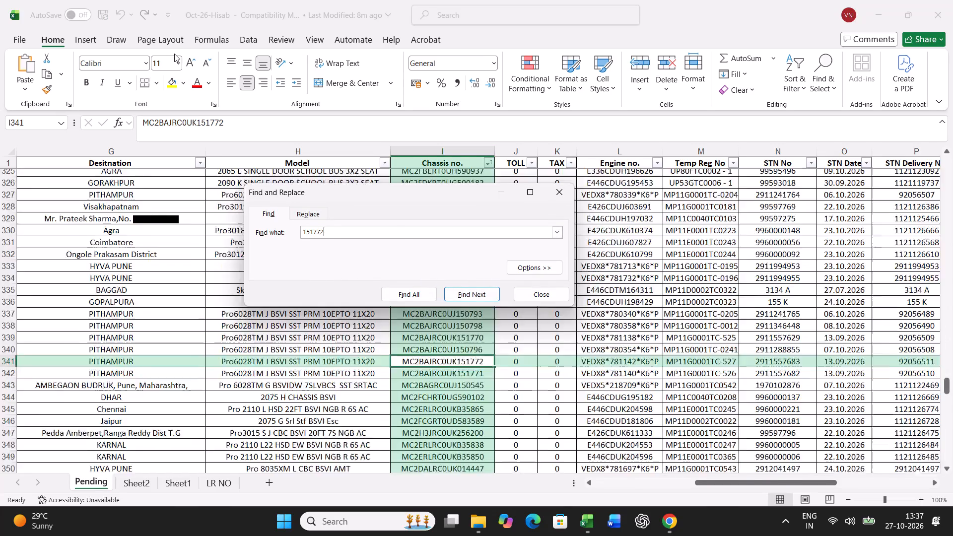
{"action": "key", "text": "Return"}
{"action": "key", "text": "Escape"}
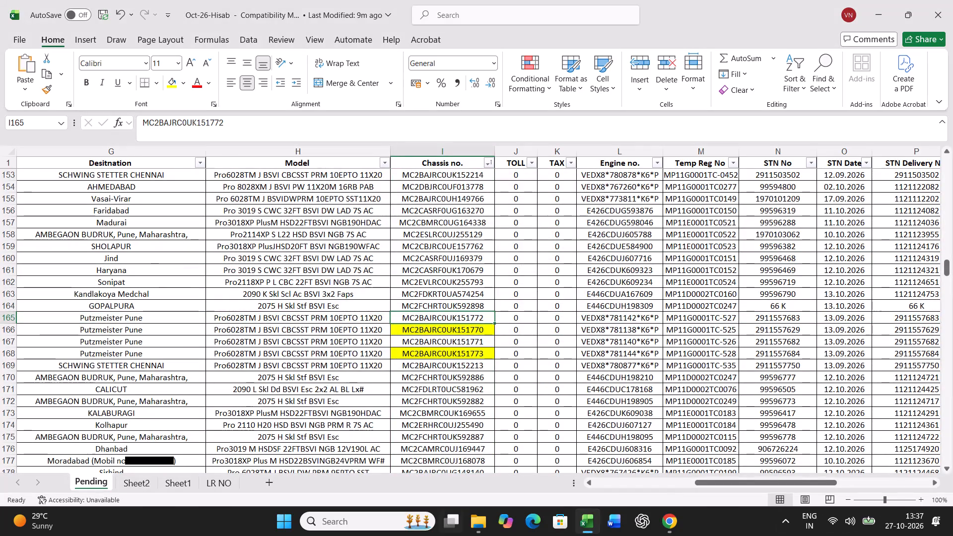
{"action": "left_click", "coordinate": [172, 84]}
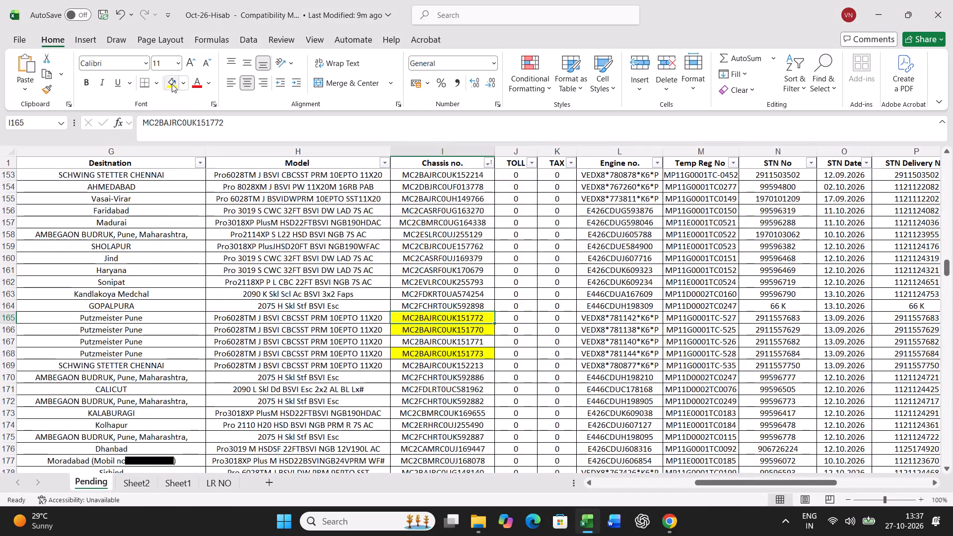
Find chassis number 151771 in the row bound for Putzmeister Pune and highlight its cell in yellow.
{"action": "key", "text": "ctrl+f"}
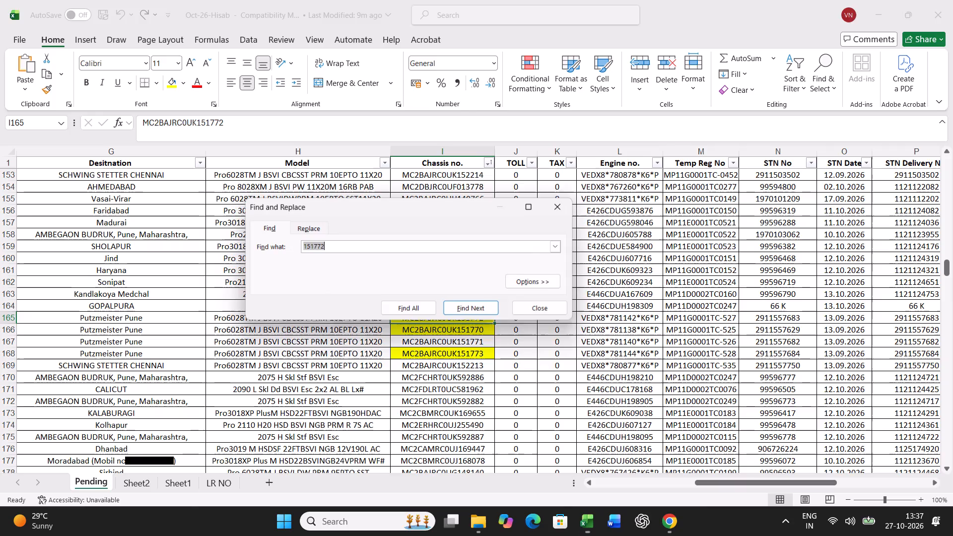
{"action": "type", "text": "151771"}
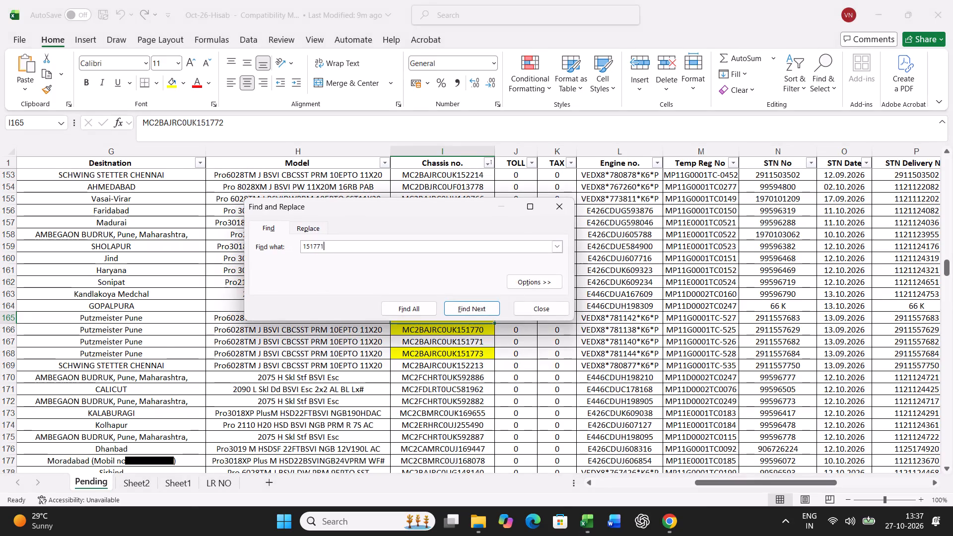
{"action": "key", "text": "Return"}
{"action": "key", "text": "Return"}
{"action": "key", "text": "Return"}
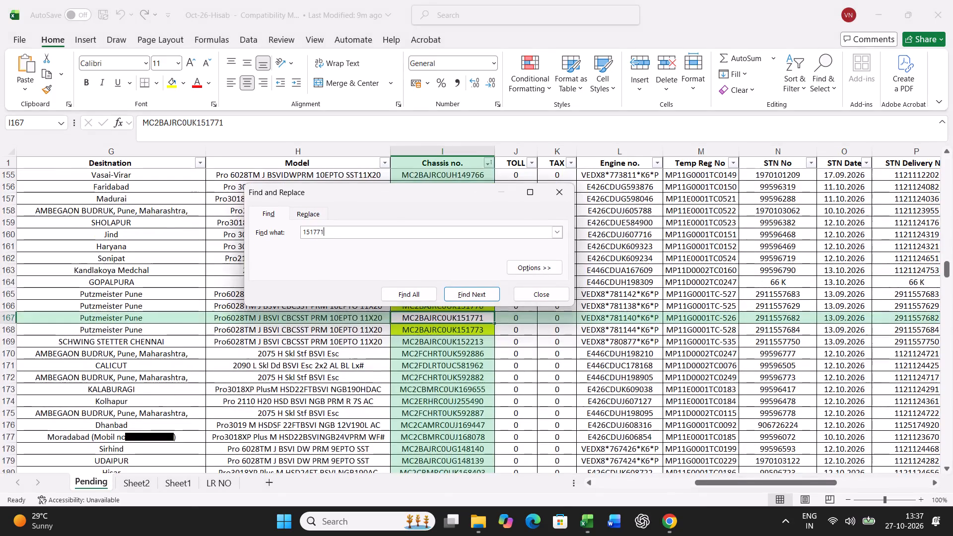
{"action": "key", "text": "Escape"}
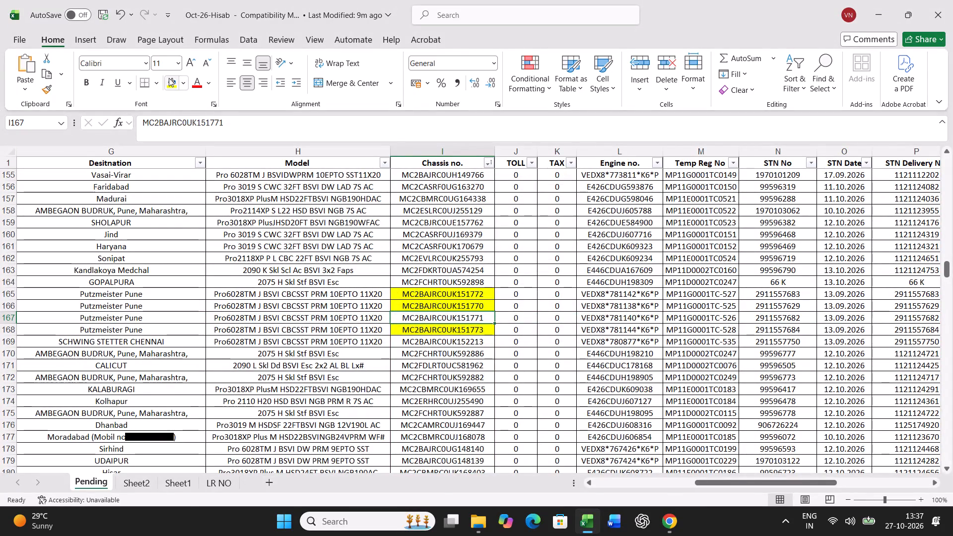
{"action": "left_click", "coordinate": [169, 78]}
Find chassis number 014336 in the row bound for HYVA PUNE and highlight its cell in yellow.
{"action": "key", "text": "ctrl+f"}
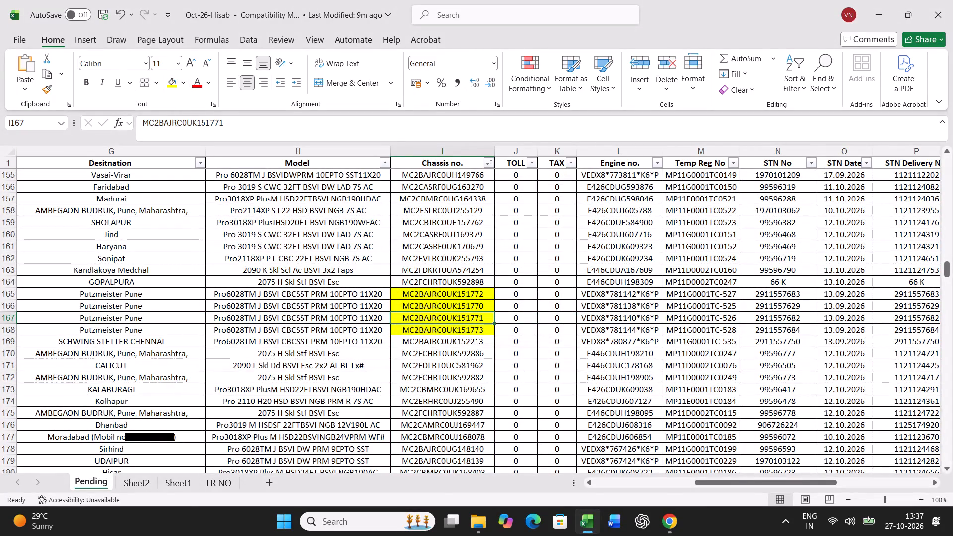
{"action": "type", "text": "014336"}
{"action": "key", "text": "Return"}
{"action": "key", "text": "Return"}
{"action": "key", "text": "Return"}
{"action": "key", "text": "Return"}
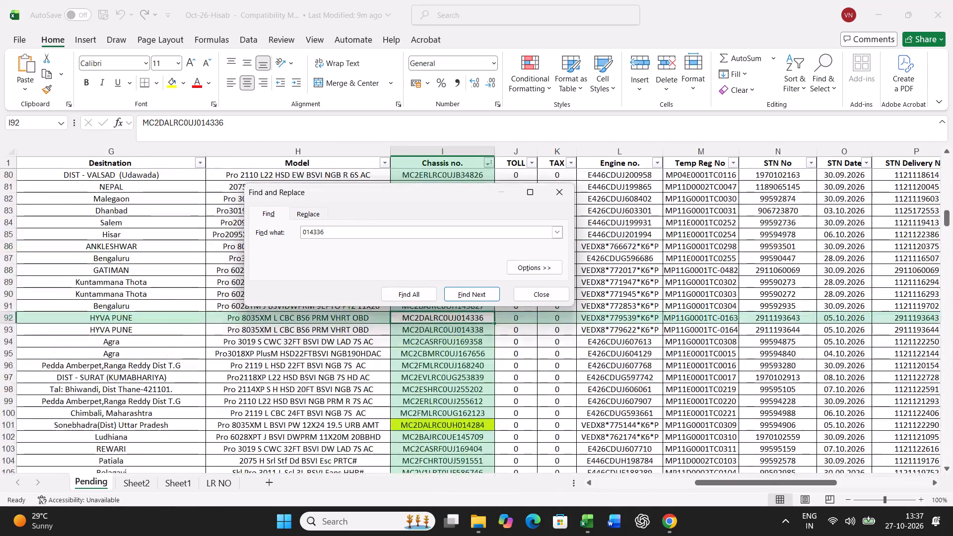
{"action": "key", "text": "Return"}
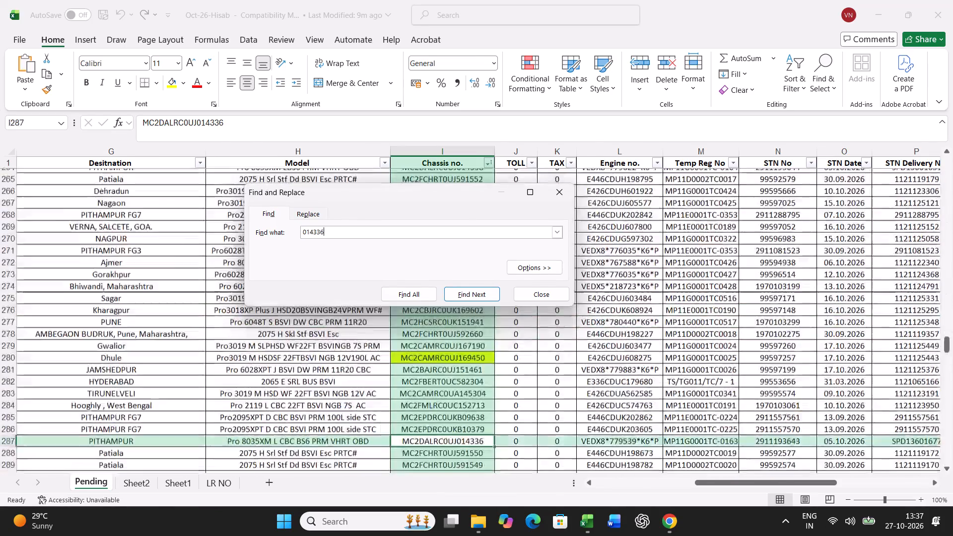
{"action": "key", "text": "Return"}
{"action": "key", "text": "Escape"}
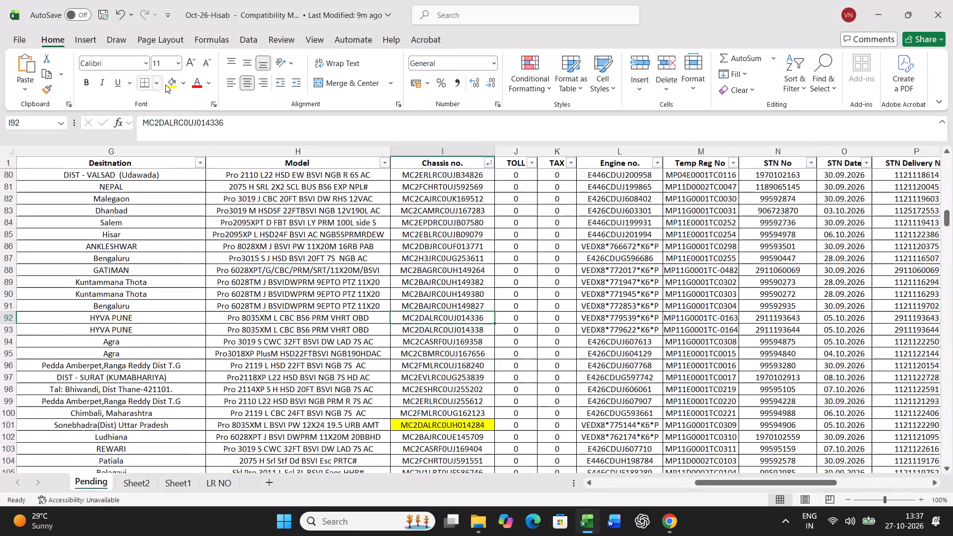
{"action": "left_click", "coordinate": [166, 82]}
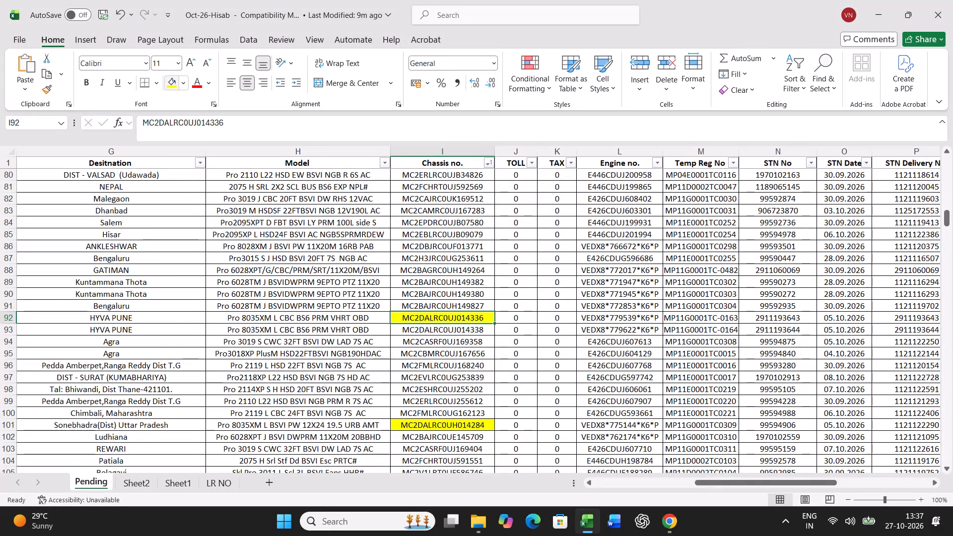
Find chassis number 014338 in the row bound for HYVA PUNE and highlight its cell in yellow.
{"action": "key", "text": "ctrl+f"}
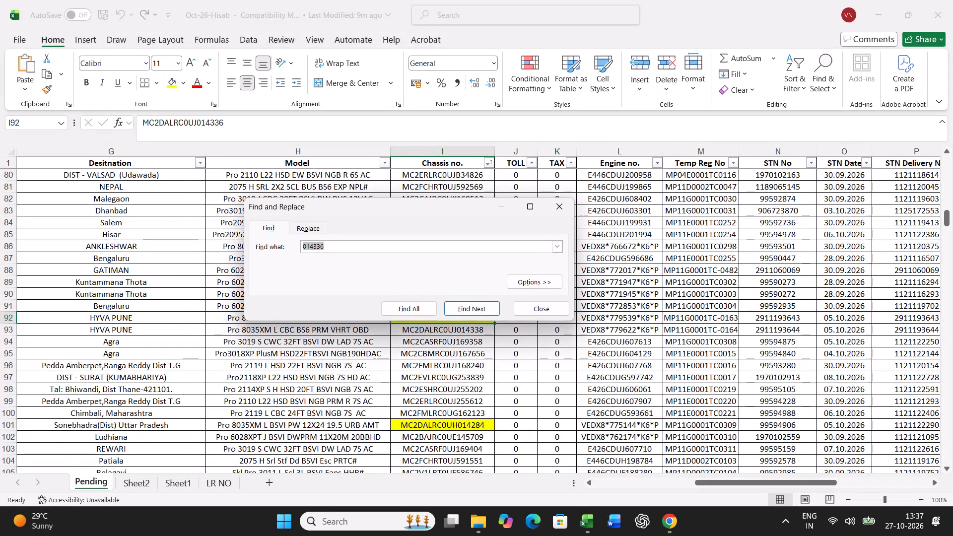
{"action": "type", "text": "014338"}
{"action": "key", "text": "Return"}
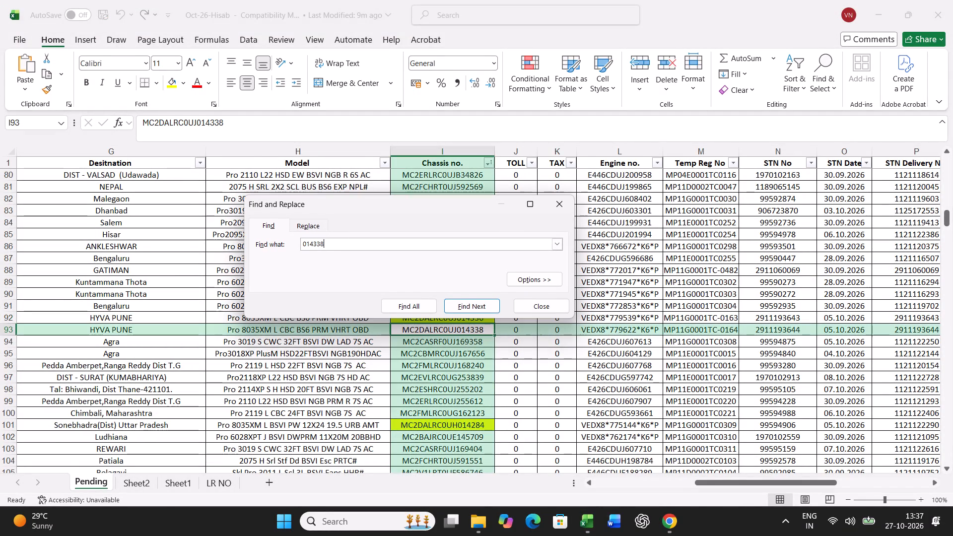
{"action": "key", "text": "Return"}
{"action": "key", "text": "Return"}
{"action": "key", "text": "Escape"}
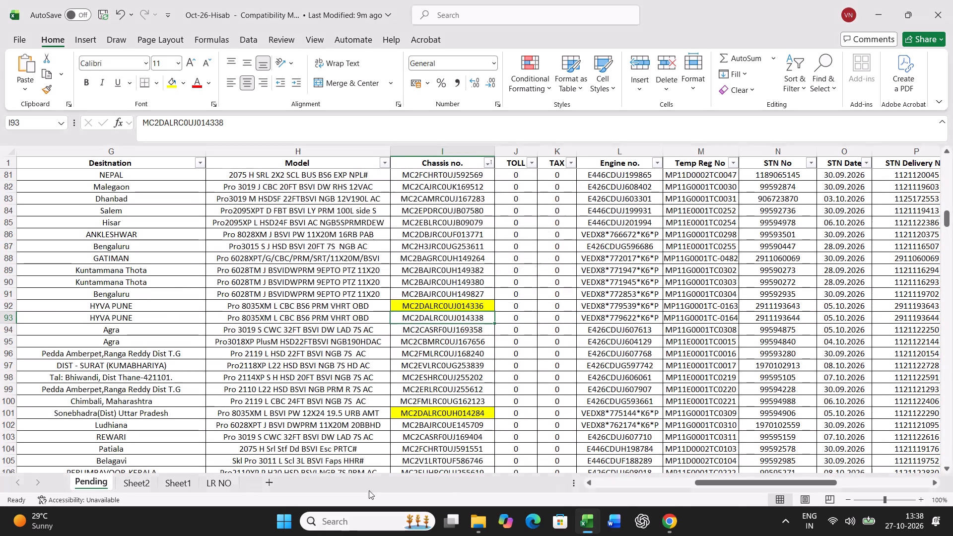
{"action": "left_click", "coordinate": [176, 87]}
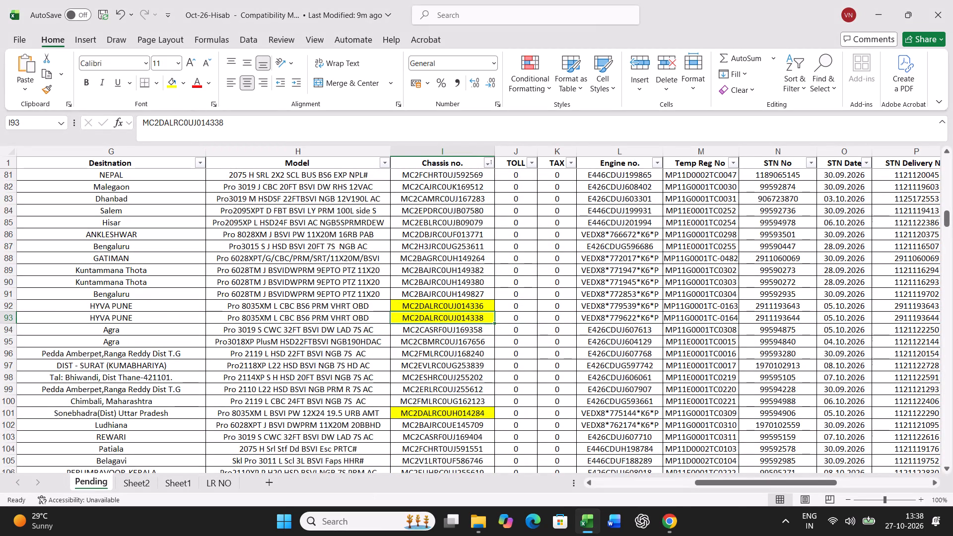
{"action": "key", "text": "ctrl+f"}
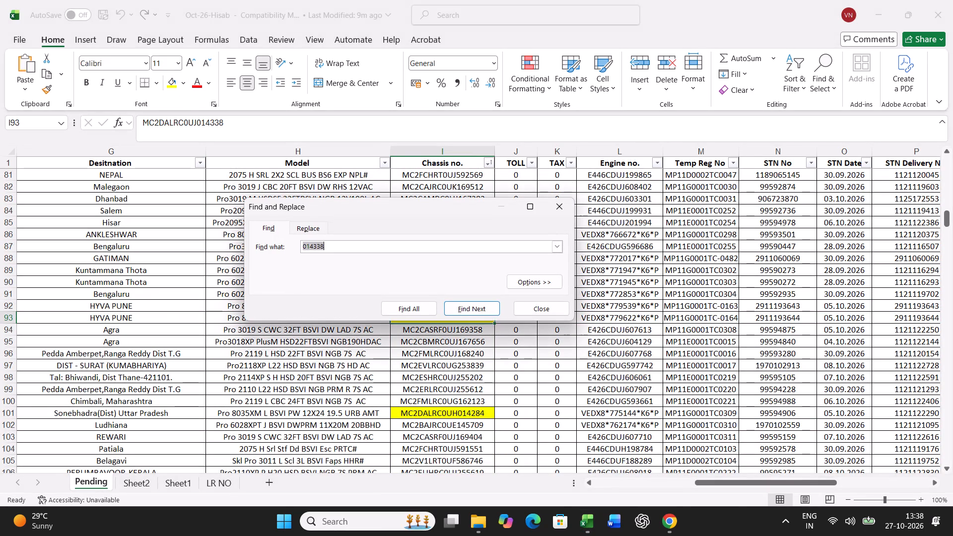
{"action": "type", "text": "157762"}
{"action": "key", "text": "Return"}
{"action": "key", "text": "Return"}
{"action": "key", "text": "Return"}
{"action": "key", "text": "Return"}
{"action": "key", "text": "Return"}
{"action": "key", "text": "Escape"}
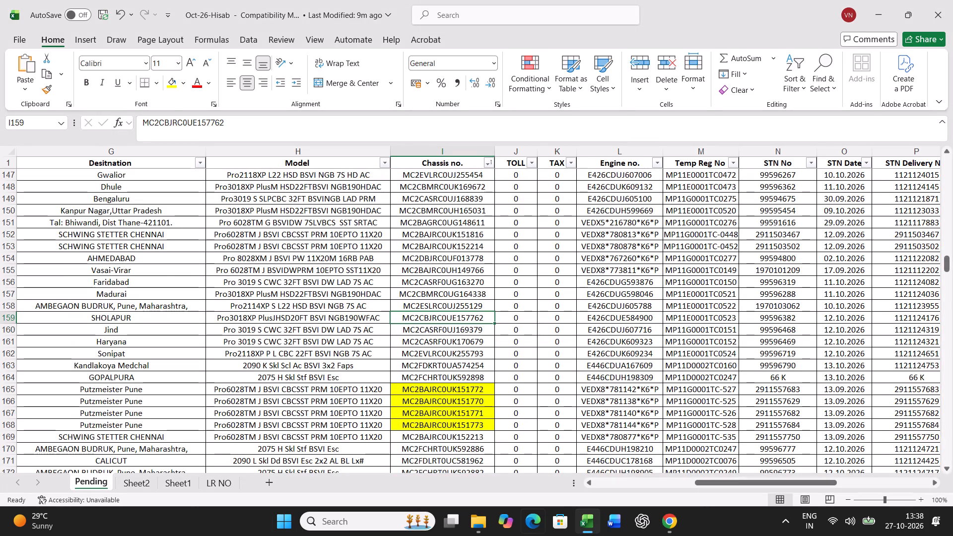
{"action": "left_click", "coordinate": [171, 80]}
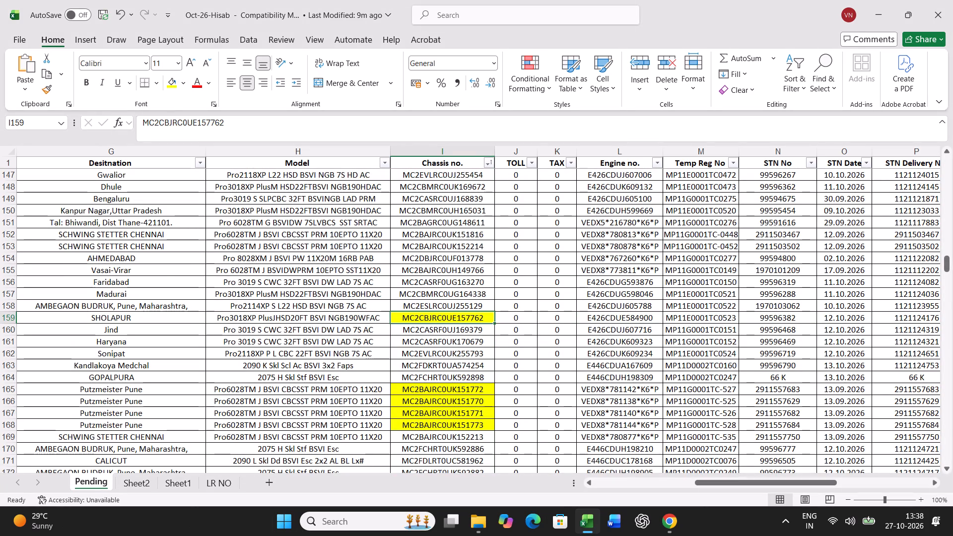
Find chassis number 166622 in the Pending sheet and highlight its cell in yellow.
{"action": "key", "text": "ctrl+f"}
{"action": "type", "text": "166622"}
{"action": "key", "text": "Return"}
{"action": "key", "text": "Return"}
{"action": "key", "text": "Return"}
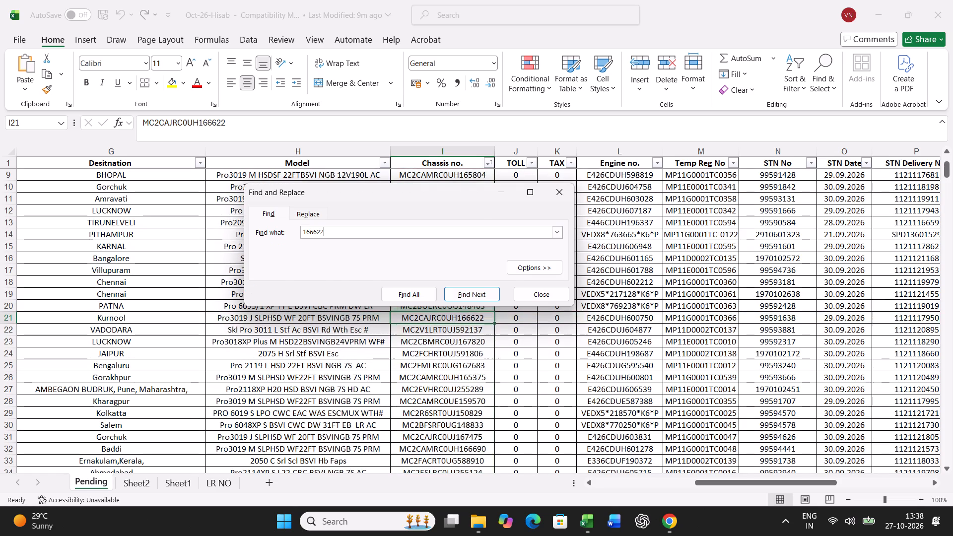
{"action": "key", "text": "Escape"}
{"action": "left_click", "coordinate": [173, 88]}
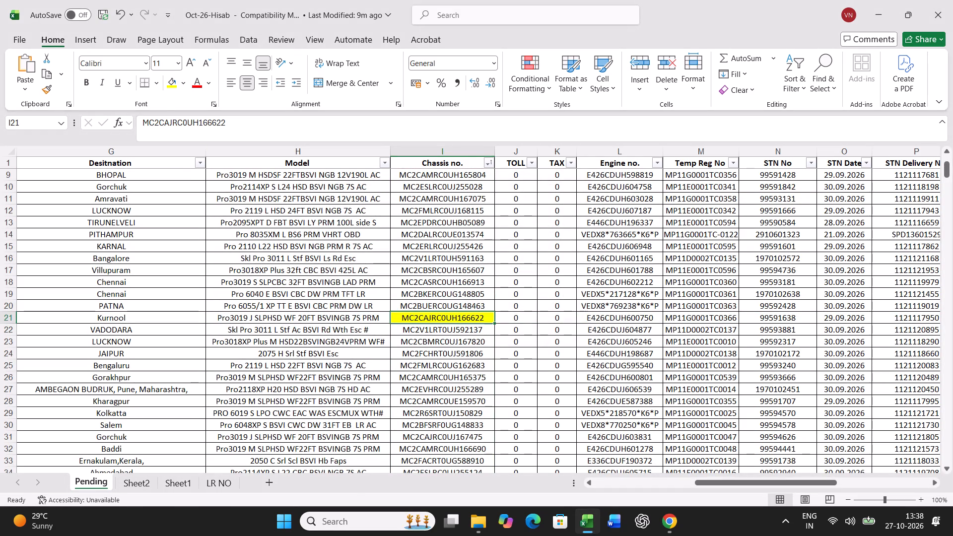
Find chassis number 168288 in the Pending sheet and highlight its cell in yellow.
{"action": "key", "text": "ctrl+f"}
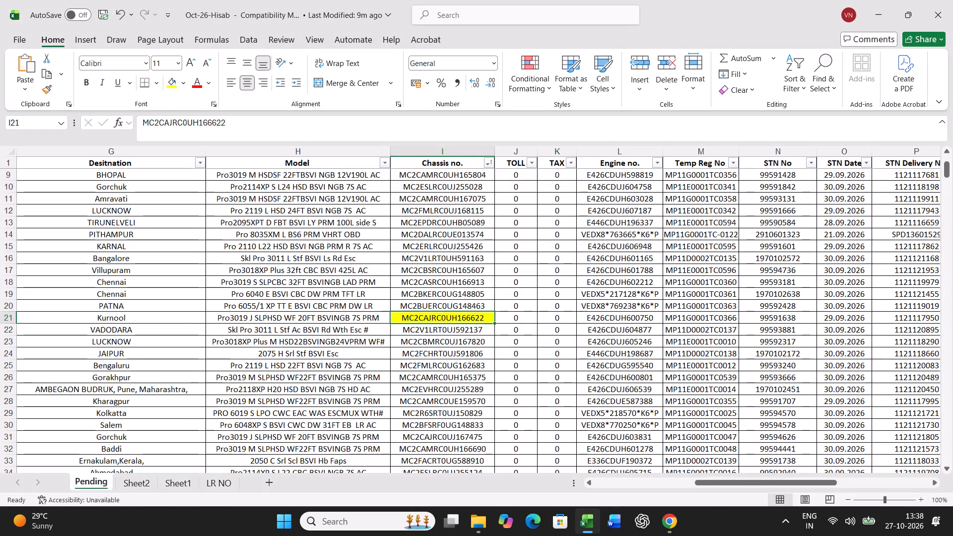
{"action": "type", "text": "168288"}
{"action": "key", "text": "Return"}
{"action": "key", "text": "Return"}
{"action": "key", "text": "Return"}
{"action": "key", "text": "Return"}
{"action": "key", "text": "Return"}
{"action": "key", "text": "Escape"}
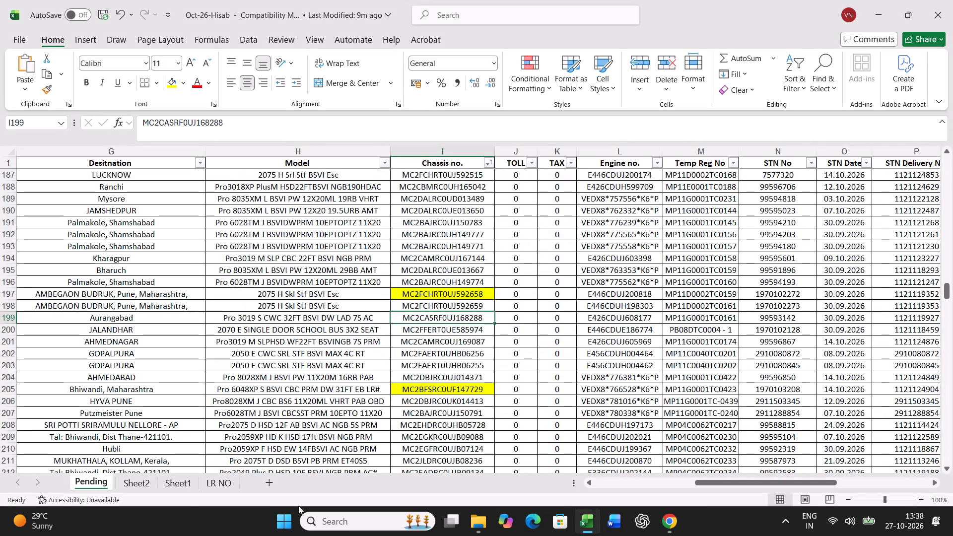
{"action": "left_click", "coordinate": [175, 81]}
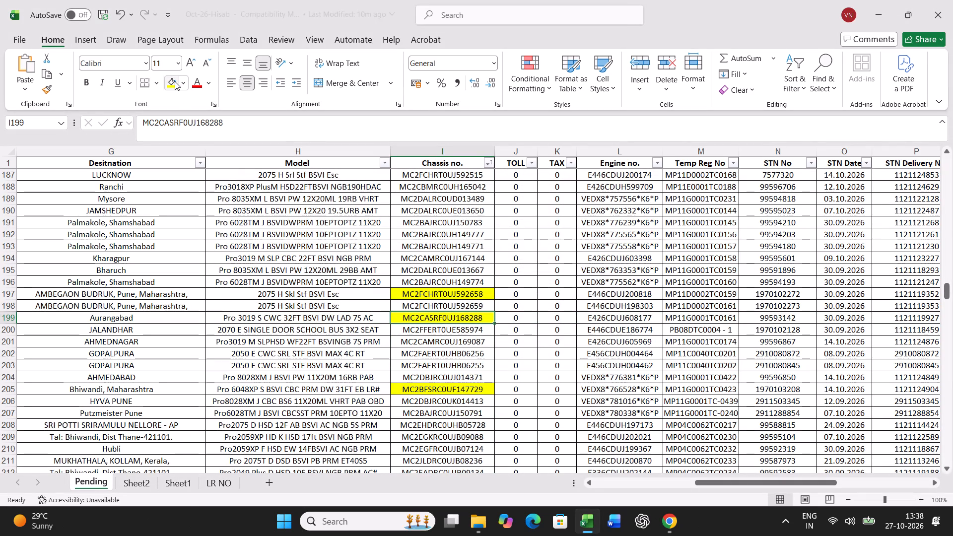
{"action": "key", "text": "ctrl+f"}
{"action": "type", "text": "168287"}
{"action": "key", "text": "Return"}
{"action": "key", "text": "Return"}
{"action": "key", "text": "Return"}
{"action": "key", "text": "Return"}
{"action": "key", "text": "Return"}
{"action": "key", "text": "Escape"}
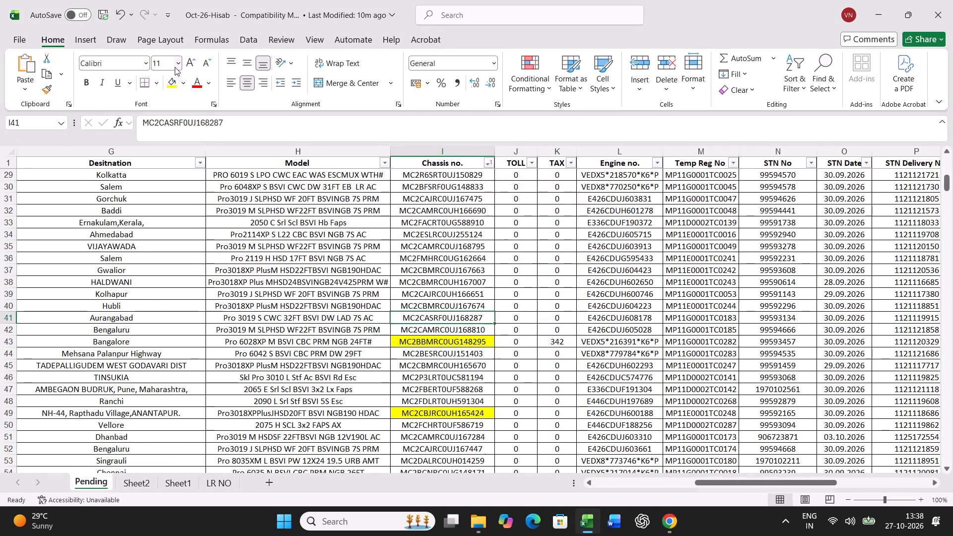
{"action": "left_click", "coordinate": [171, 83]}
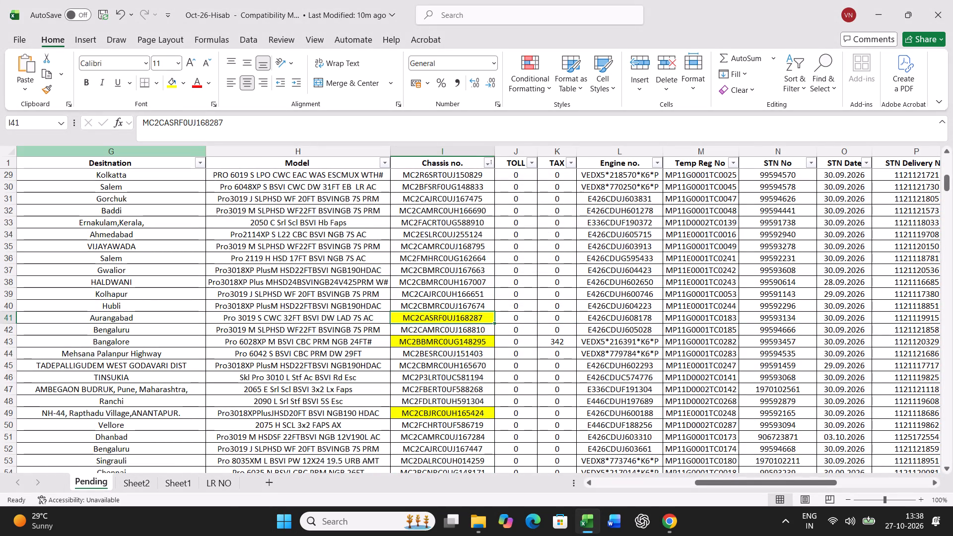
{"action": "key", "text": "ctrl+f"}
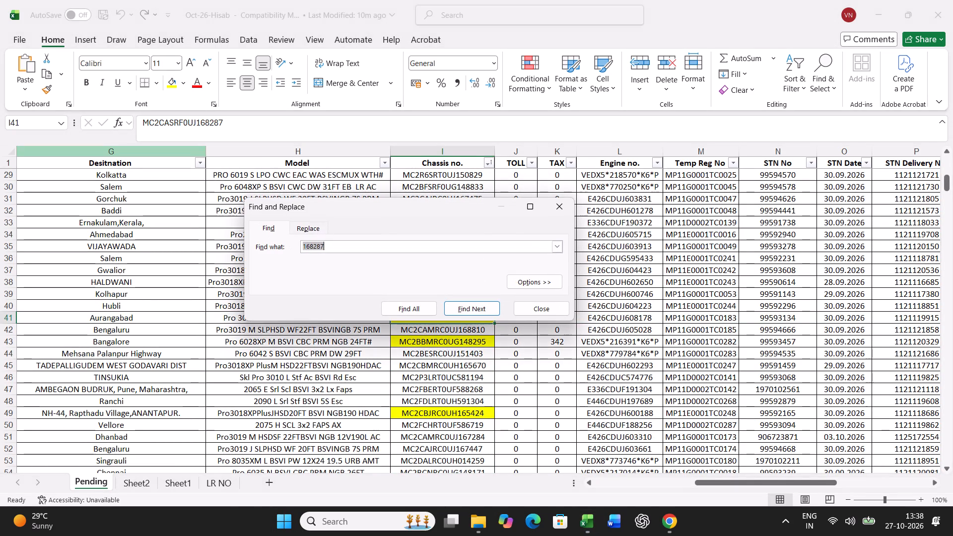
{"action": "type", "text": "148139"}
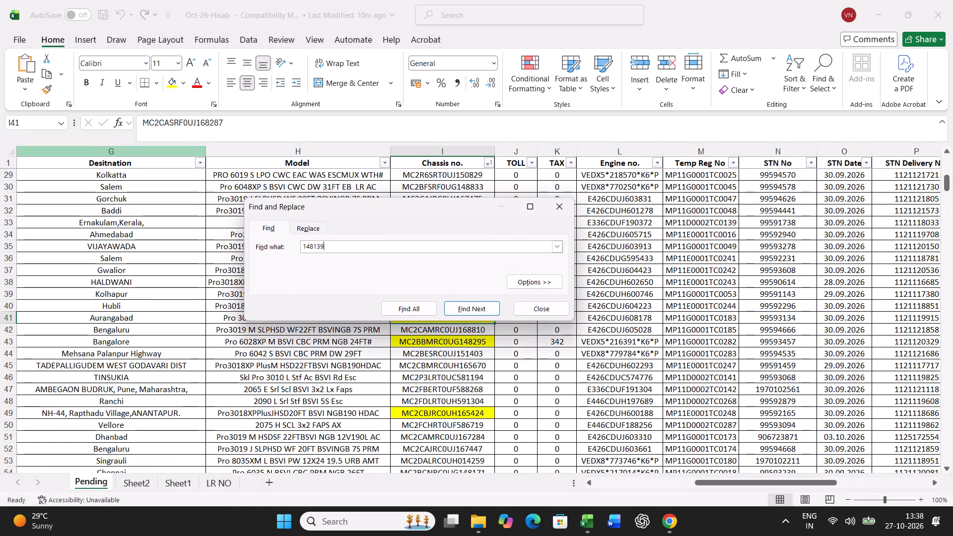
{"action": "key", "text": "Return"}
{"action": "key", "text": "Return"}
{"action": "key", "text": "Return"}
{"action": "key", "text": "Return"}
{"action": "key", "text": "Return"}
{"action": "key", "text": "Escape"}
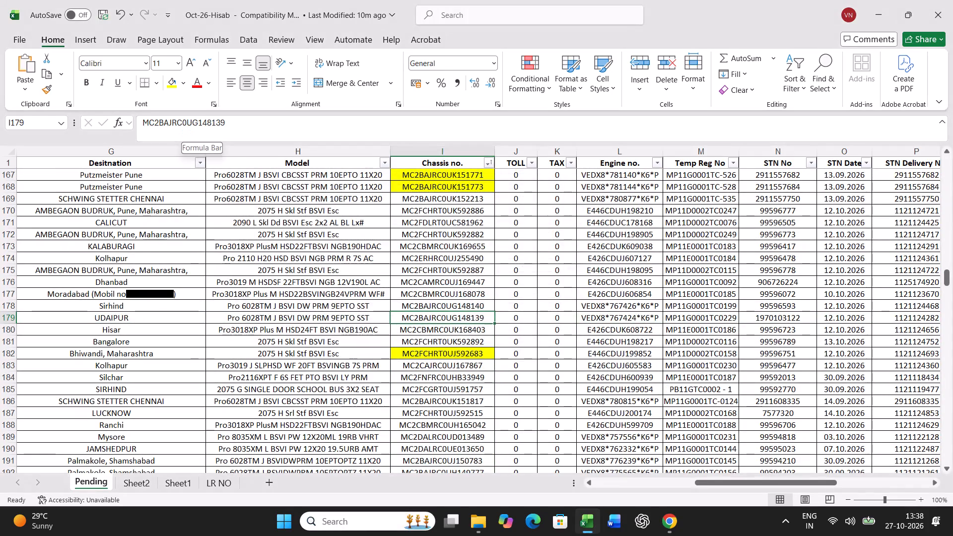
{"action": "left_click", "coordinate": [168, 84]}
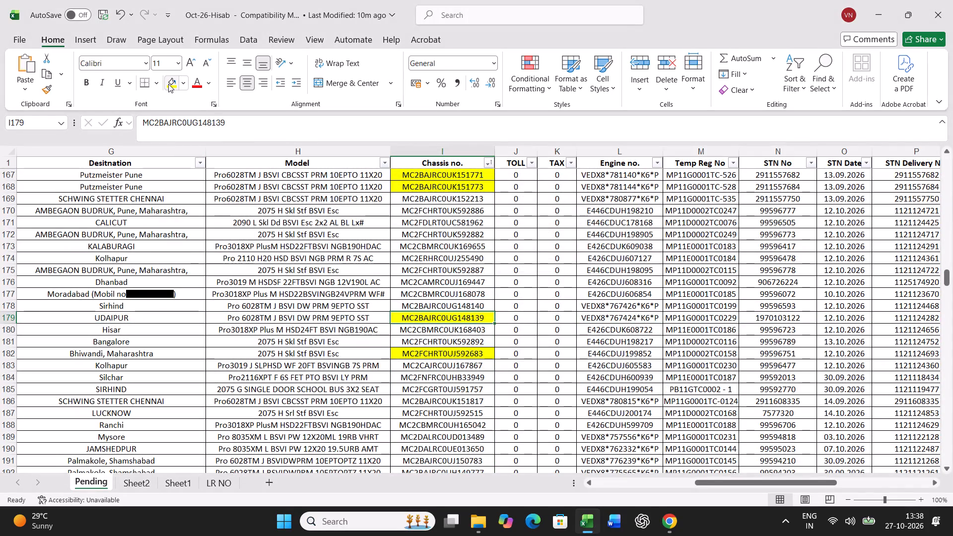
Search the Pending sheet for chassis number 165670.
{"action": "key", "text": "ctrl+f"}
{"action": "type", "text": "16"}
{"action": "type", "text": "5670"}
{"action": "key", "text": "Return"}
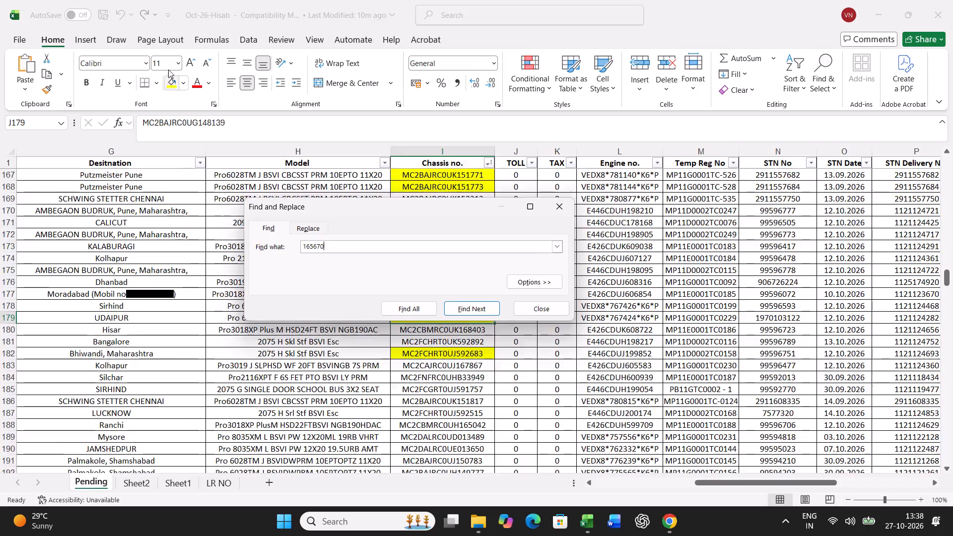
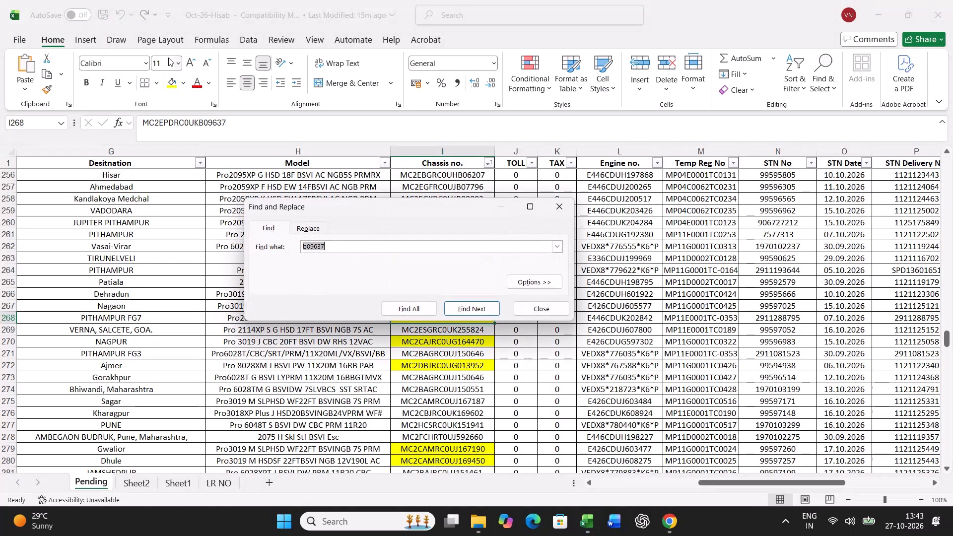
Fill the entire Chassis no. column of the Pending sheet with white to clear its yellow highlights.
{"action": "key", "text": "Escape"}
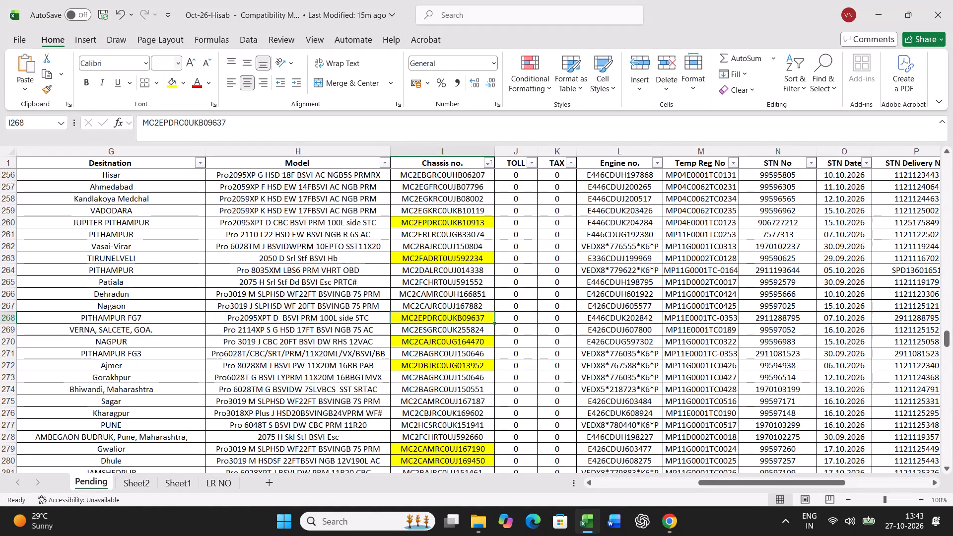
{"action": "left_click", "coordinate": [467, 153]}
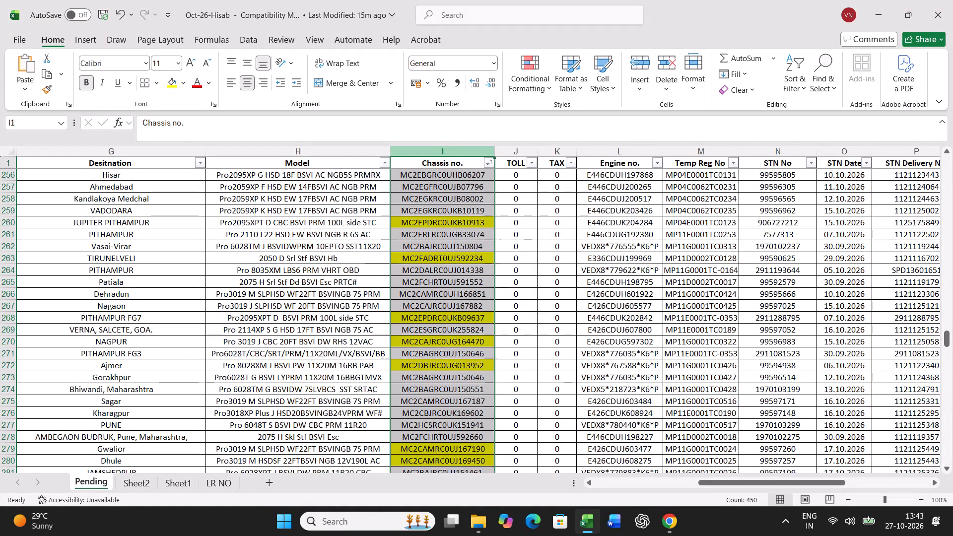
{"action": "left_click", "coordinate": [183, 81]}
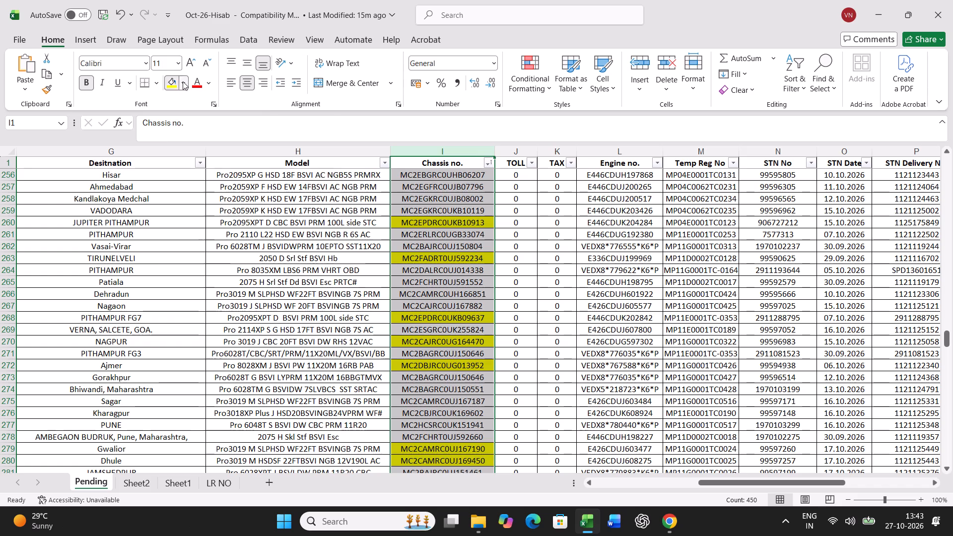
{"action": "left_click", "coordinate": [169, 144]}
{"action": "left_click", "coordinate": [469, 276]}
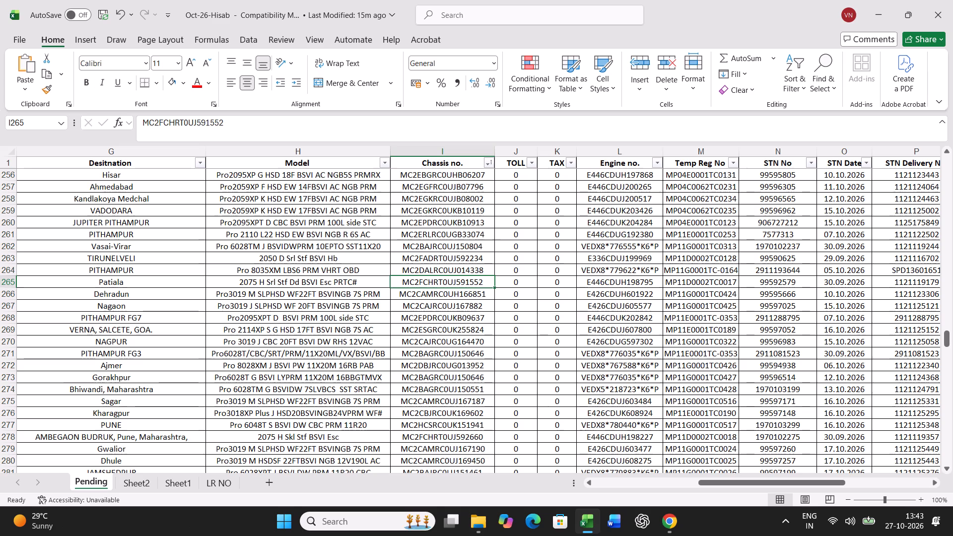
Find chassis number 149776 in the Pending sheet and highlight its cell in yellow.
{"action": "left_click", "coordinate": [435, 342]}
{"action": "key", "text": "ctrl+f"}
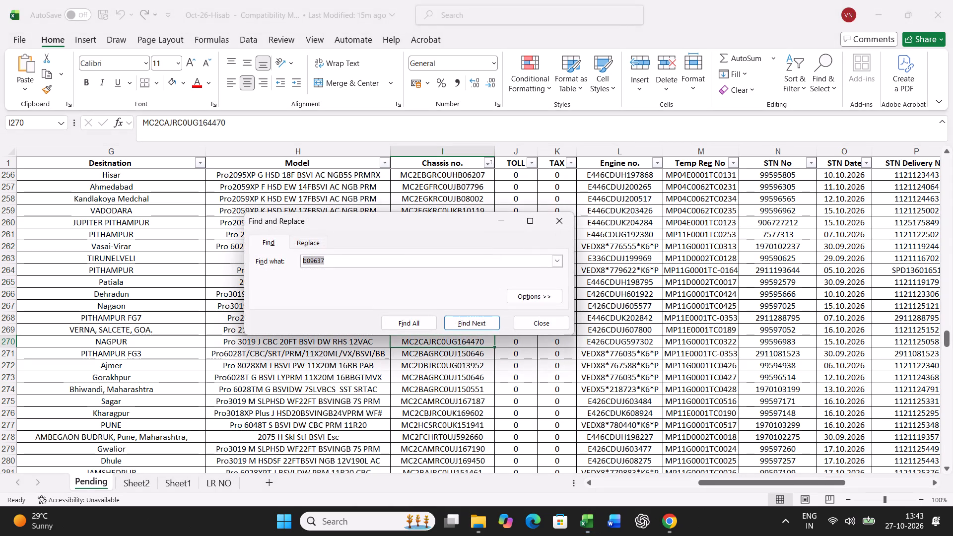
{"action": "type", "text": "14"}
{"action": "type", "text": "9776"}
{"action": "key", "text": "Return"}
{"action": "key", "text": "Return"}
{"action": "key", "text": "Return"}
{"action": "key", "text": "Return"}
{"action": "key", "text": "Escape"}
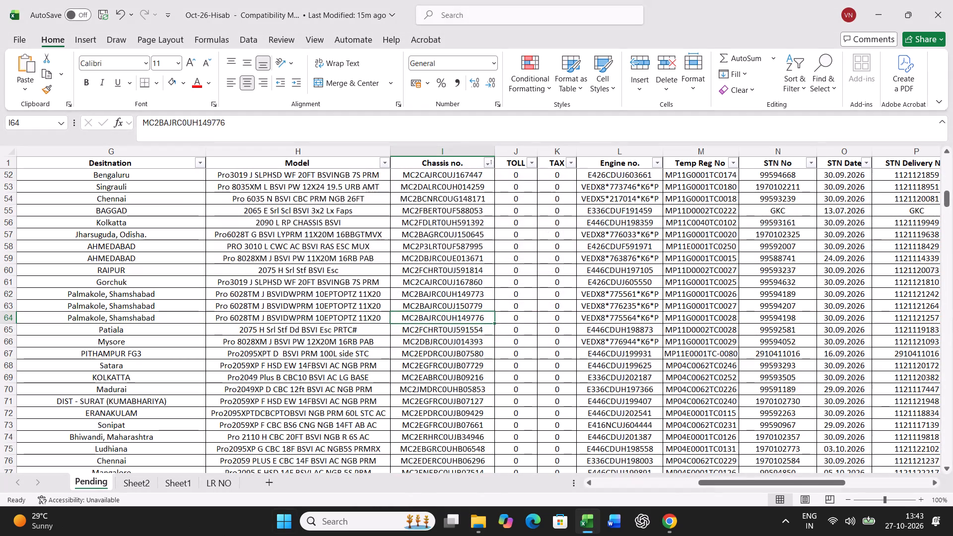
{"action": "left_click", "coordinate": [186, 82]}
{"action": "left_click", "coordinate": [223, 274]}
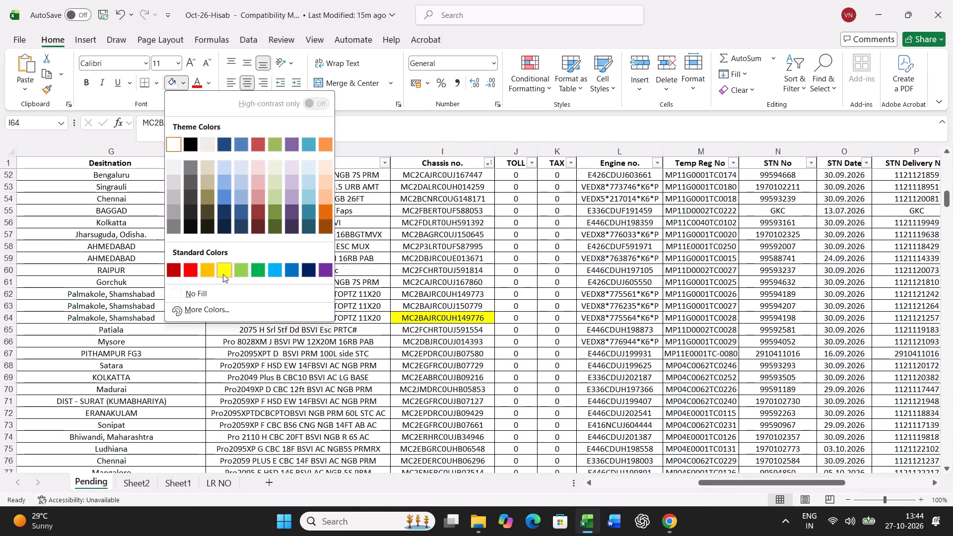
Find chassis number 150779 in the Pending sheet and highlight its cell in yellow.
{"action": "left_click", "coordinate": [458, 298]}
{"action": "key", "text": "ctrl+f"}
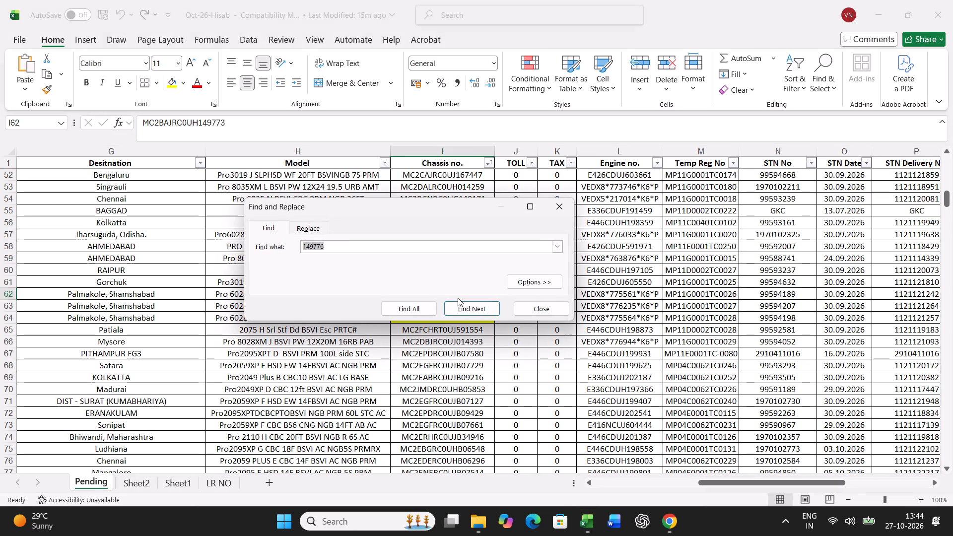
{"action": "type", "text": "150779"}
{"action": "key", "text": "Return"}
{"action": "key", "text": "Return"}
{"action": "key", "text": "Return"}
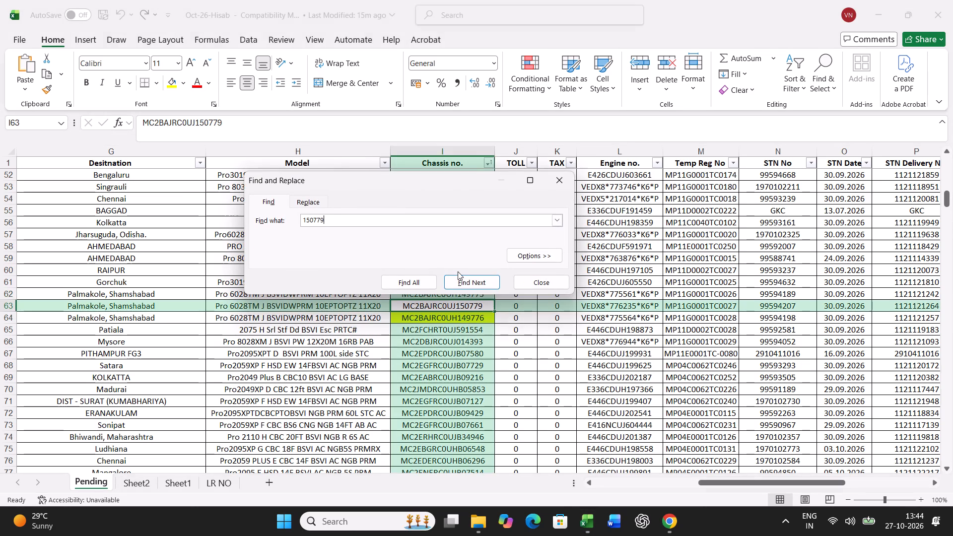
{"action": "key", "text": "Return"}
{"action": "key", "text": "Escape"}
{"action": "left_click", "coordinate": [178, 84]}
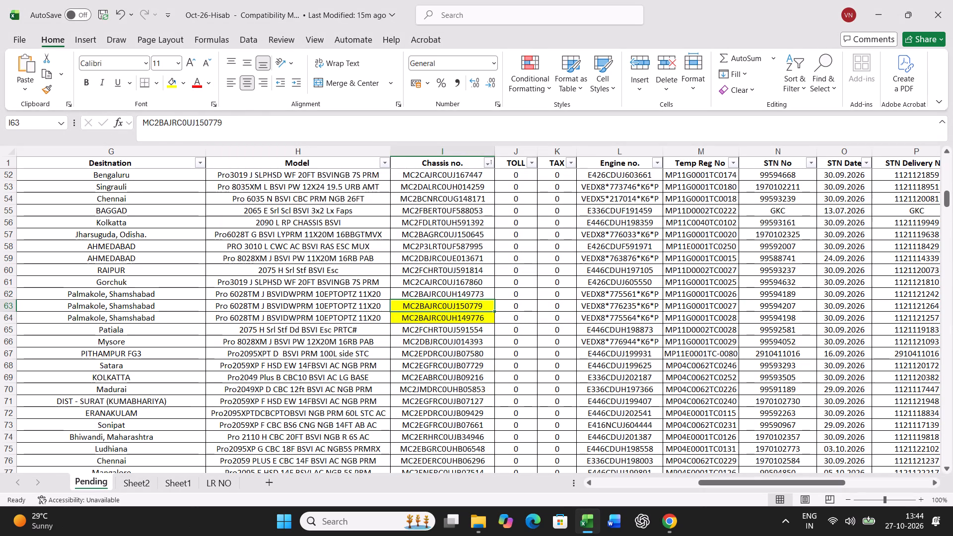
{"action": "key", "text": "ctrl+f"}
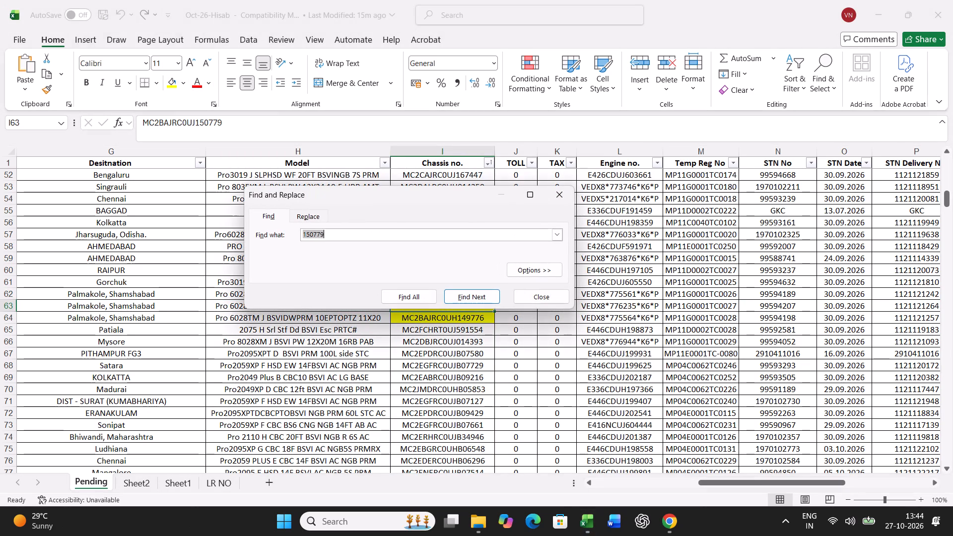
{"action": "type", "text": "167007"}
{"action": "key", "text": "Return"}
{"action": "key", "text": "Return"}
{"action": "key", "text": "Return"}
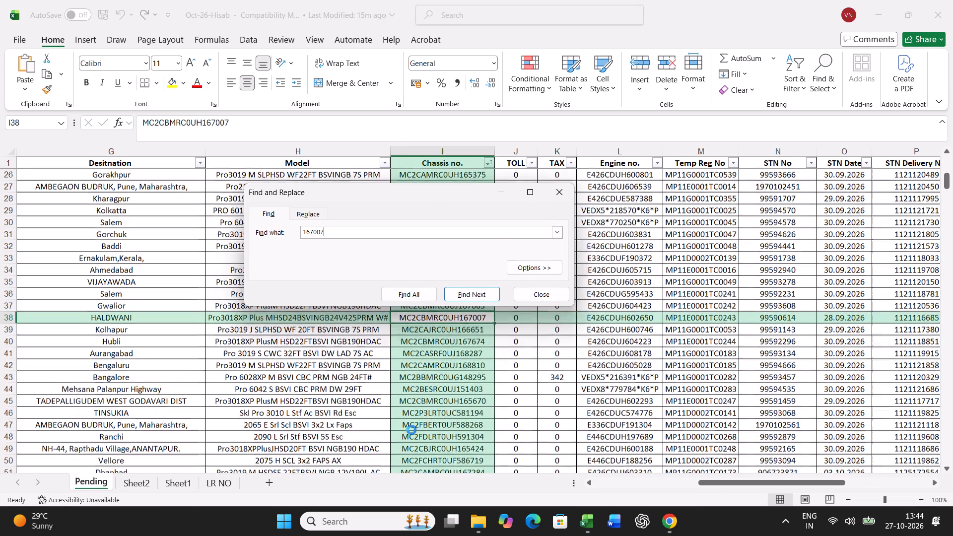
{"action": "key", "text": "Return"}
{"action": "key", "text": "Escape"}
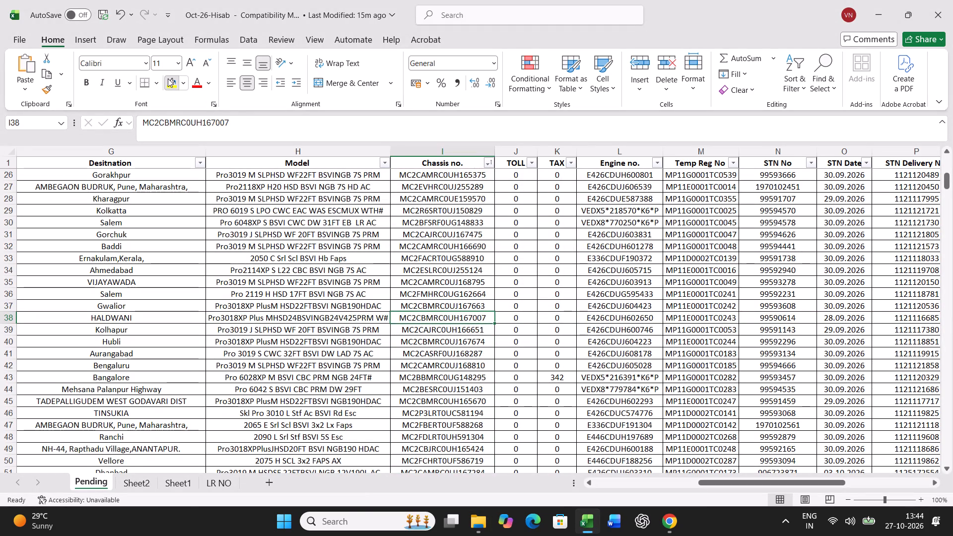
{"action": "left_click", "coordinate": [168, 78]}
Find chassis number b35779 in the Pending sheet and highlight its cell in yellow.
{"action": "key", "text": "ctrl+f"}
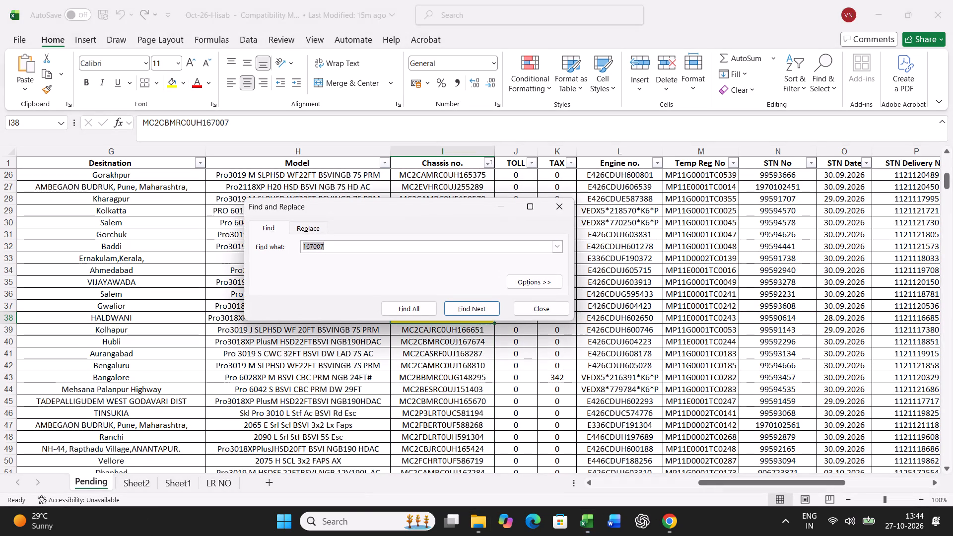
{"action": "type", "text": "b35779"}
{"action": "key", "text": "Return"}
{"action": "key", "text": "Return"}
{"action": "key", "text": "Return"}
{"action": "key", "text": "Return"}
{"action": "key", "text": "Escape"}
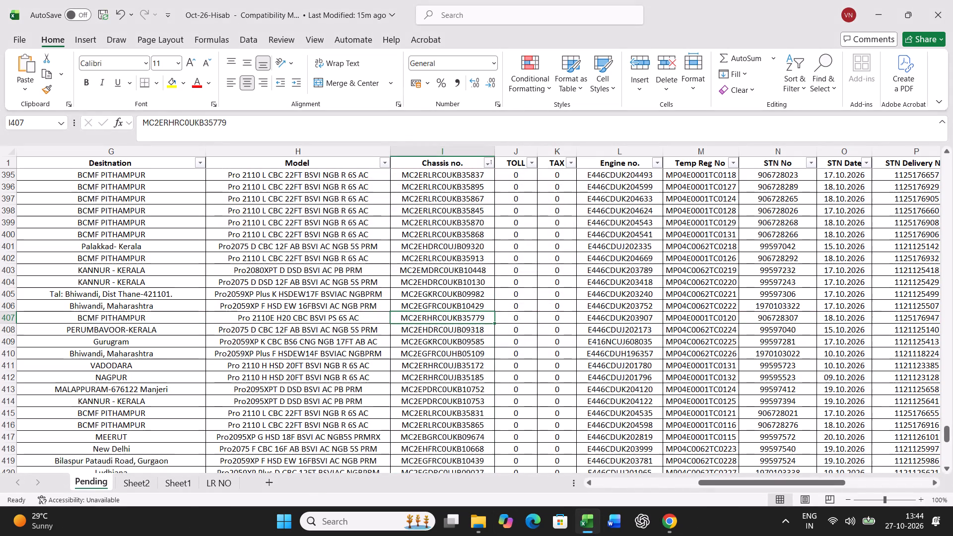
{"action": "left_click", "coordinate": [176, 88]}
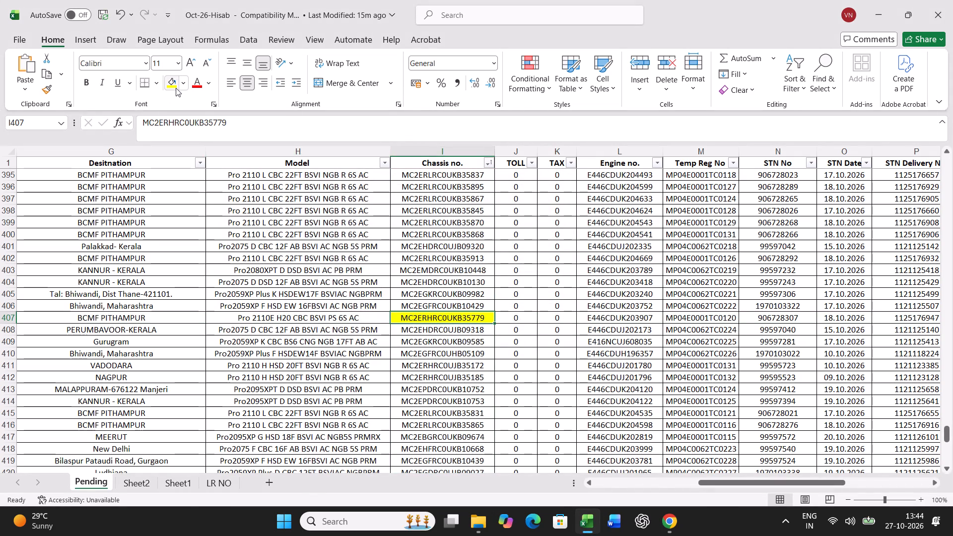
{"action": "key", "text": "ctrl+f"}
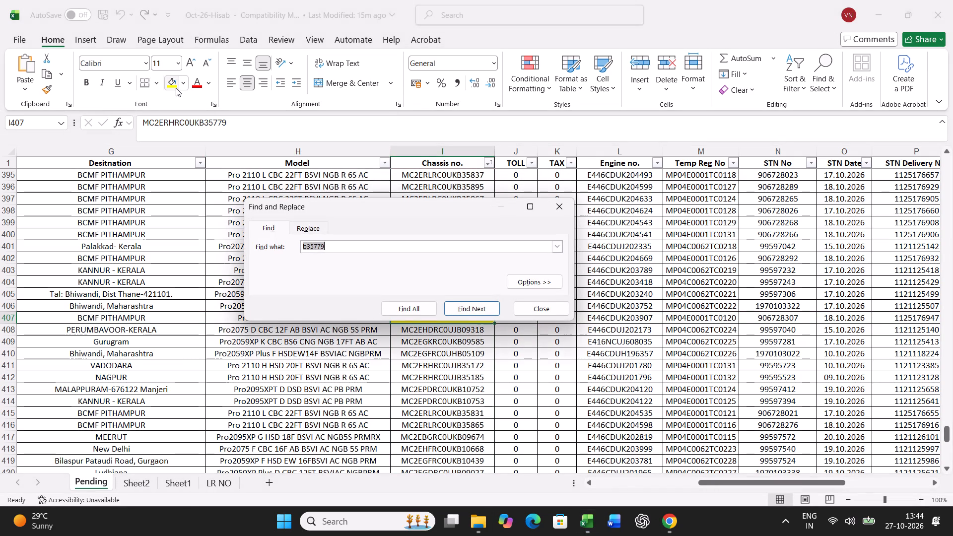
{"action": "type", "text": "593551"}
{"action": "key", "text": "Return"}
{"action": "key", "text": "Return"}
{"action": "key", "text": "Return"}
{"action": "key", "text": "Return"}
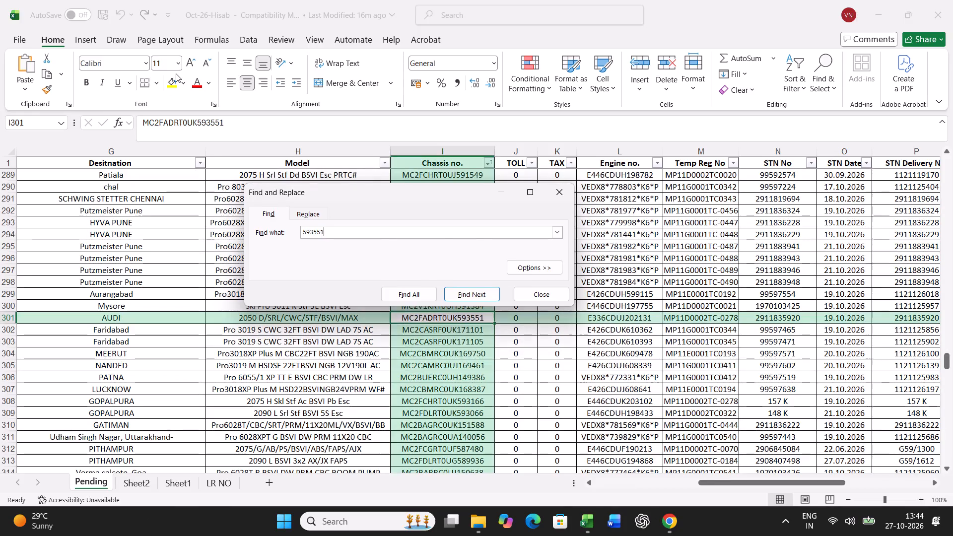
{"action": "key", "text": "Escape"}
{"action": "left_click", "coordinate": [177, 86]}
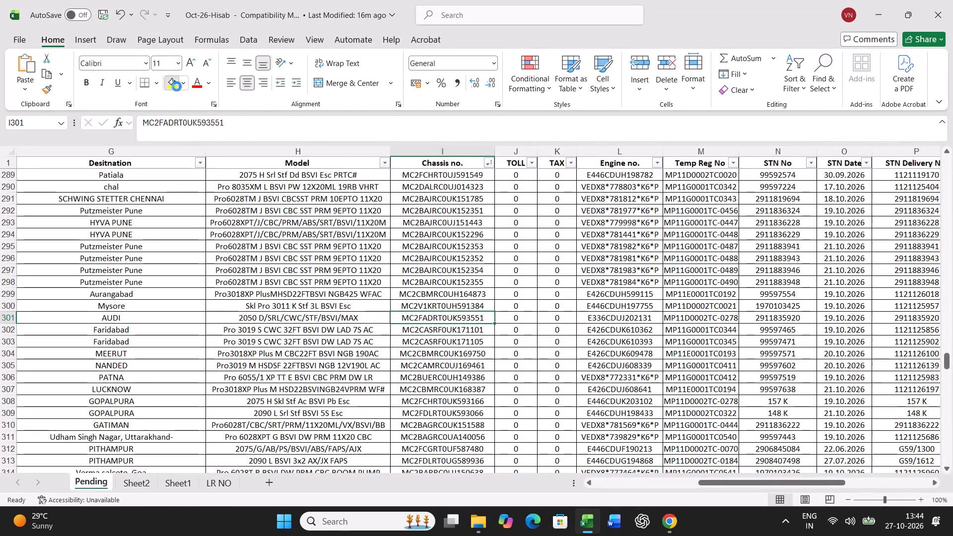
{"action": "key", "text": "ctrl+f"}
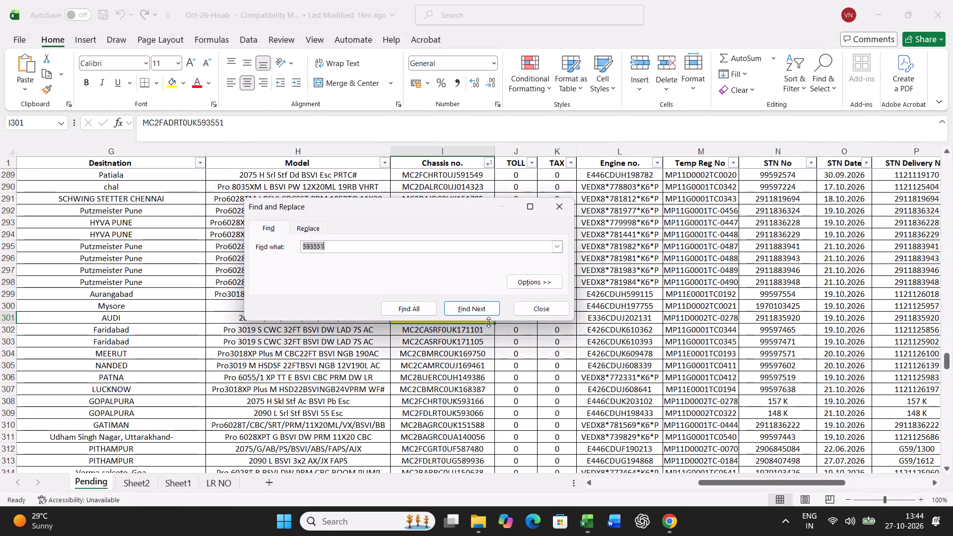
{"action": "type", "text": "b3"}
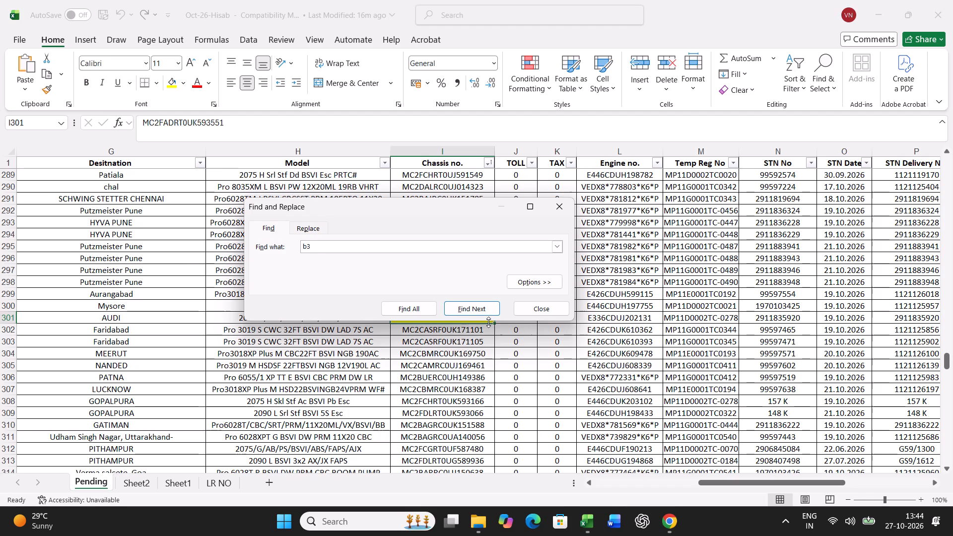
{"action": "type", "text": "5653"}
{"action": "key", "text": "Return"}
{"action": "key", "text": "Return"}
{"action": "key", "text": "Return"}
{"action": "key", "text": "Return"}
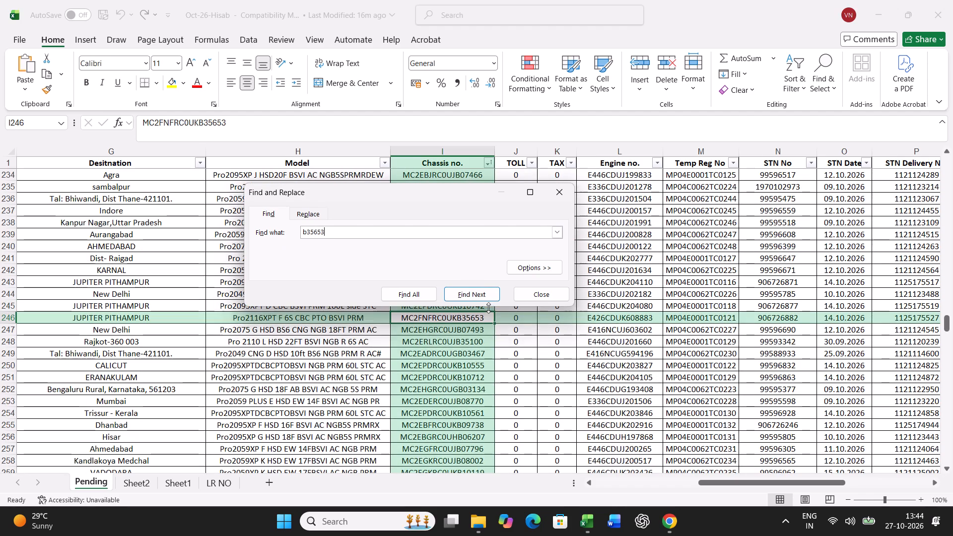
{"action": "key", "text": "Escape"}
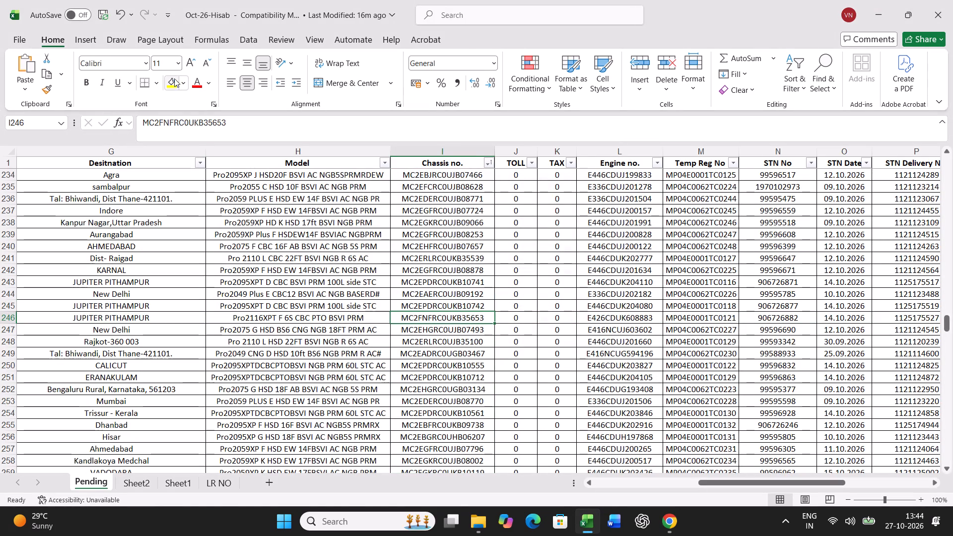
{"action": "left_click", "coordinate": [174, 84]}
Find chassis number b10741 in the Pending sheet and highlight its cell in the JUPITER PITHAMPUR row in yellow.
{"action": "key", "text": "ctrl+f"}
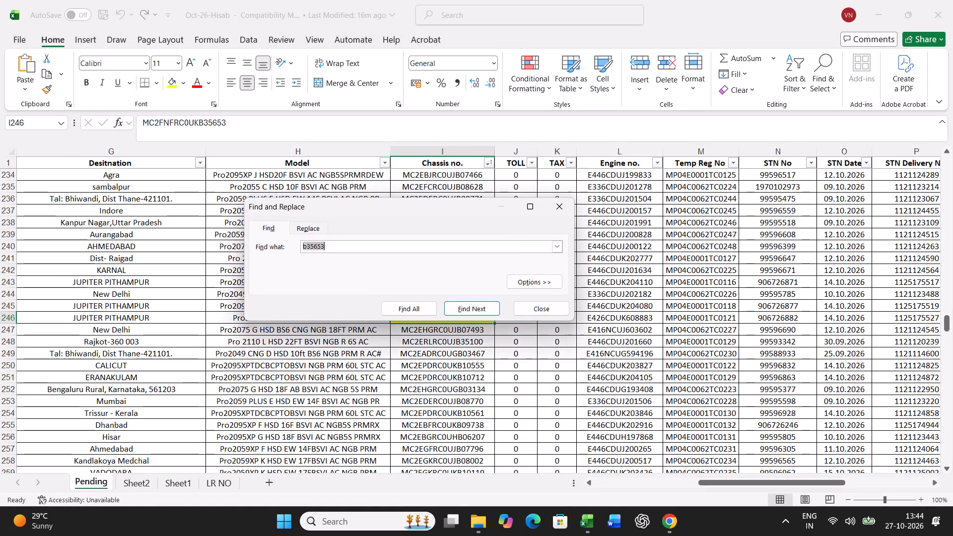
{"action": "key", "text": "b"}
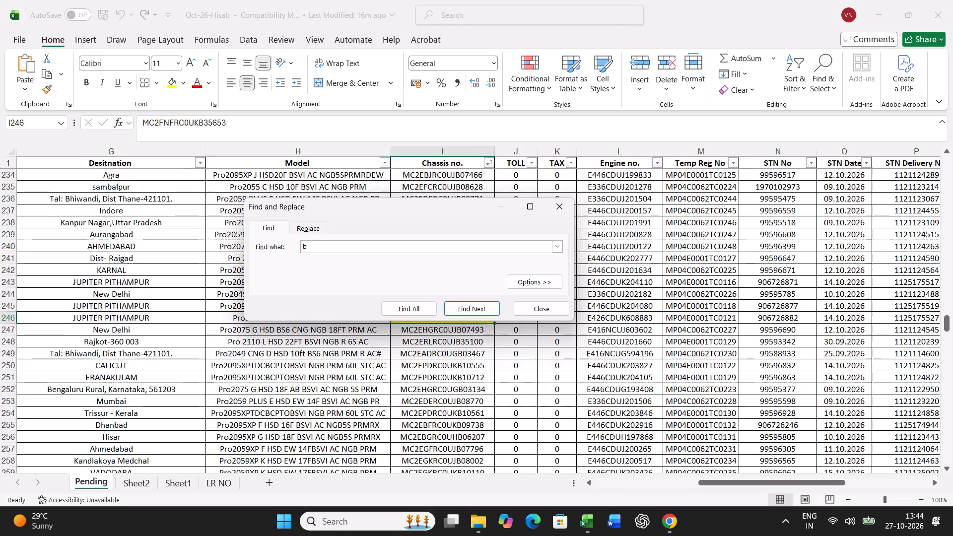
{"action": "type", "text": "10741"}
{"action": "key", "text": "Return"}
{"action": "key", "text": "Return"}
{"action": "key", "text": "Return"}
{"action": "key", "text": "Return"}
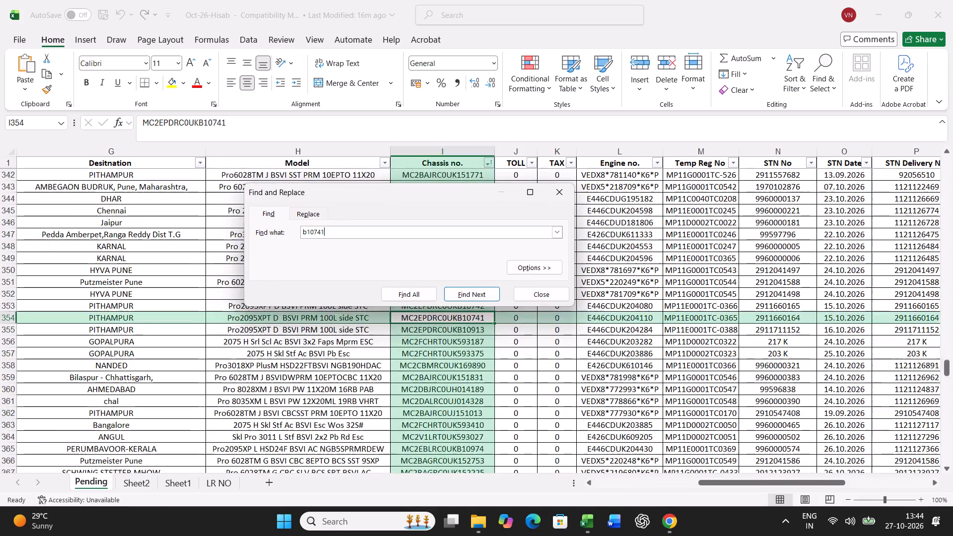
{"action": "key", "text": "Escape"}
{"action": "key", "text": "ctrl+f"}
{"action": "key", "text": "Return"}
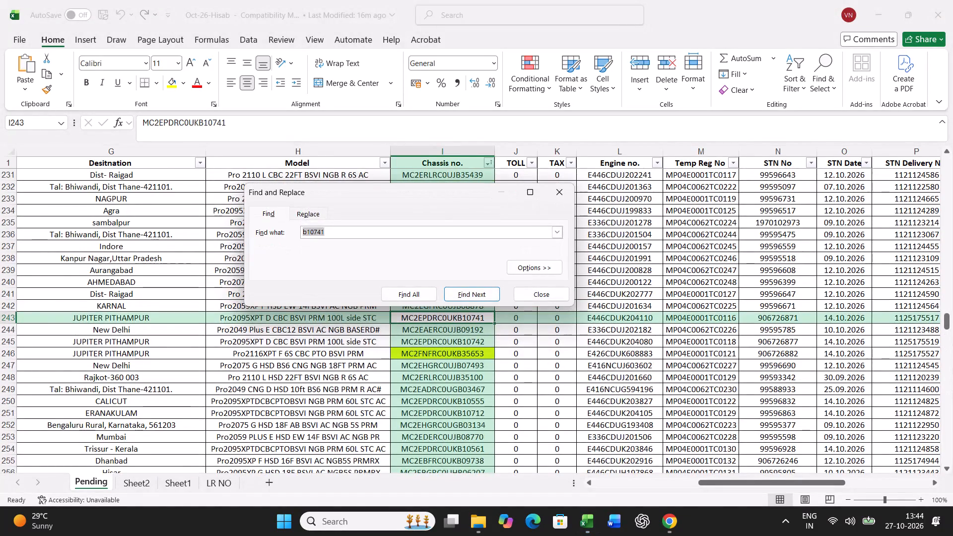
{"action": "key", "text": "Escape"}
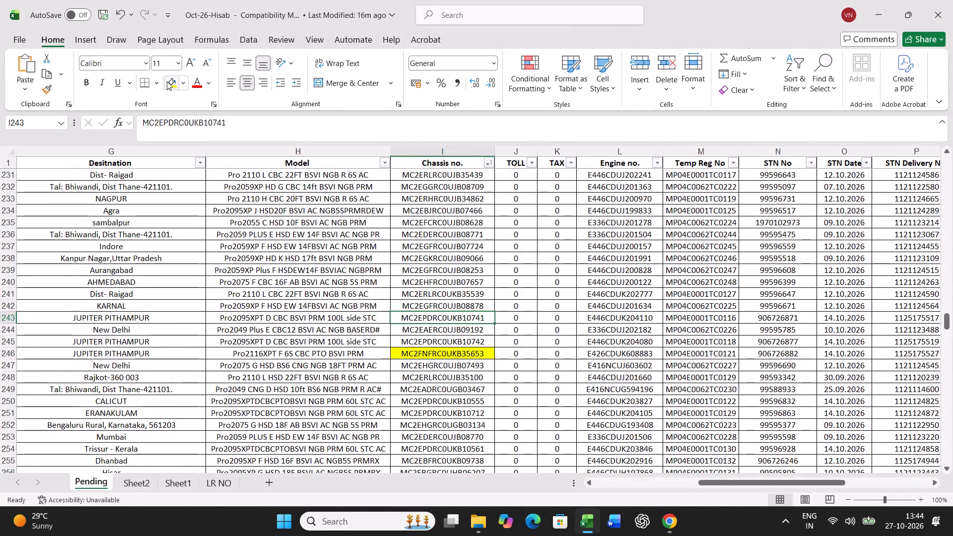
{"action": "left_click", "coordinate": [167, 81]}
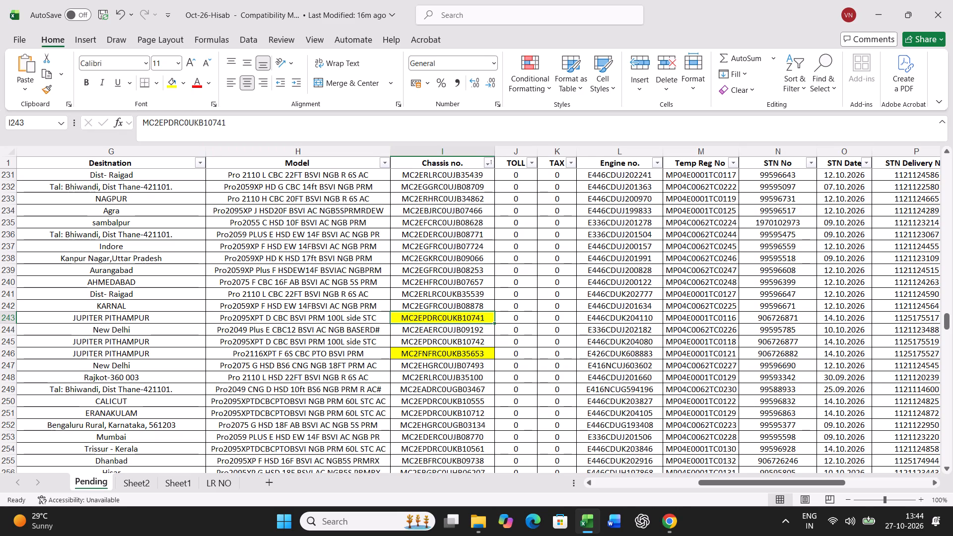
Find chassis number b10913 in the Pending sheet and highlight its cell in the JUPITER PITHAMPUR row in yellow.
{"action": "key", "text": "ctrl+f"}
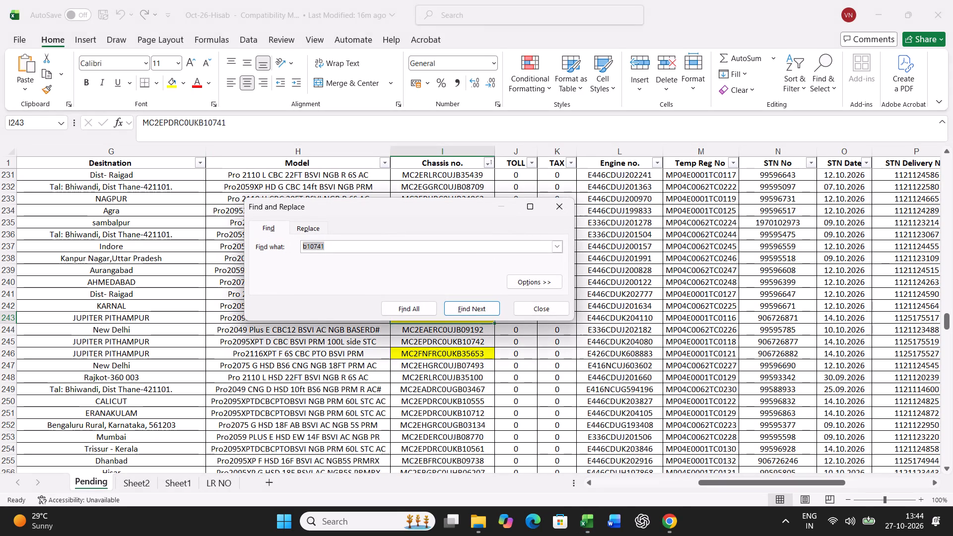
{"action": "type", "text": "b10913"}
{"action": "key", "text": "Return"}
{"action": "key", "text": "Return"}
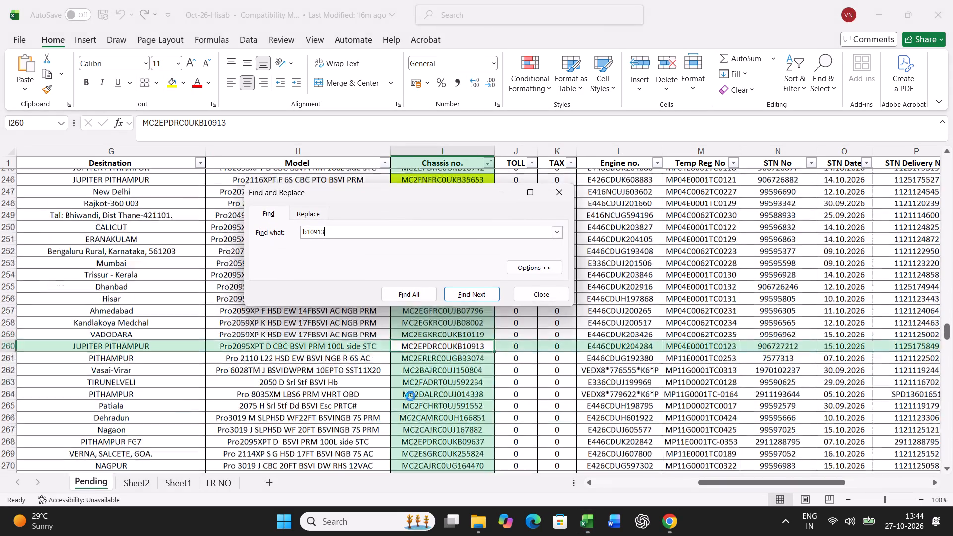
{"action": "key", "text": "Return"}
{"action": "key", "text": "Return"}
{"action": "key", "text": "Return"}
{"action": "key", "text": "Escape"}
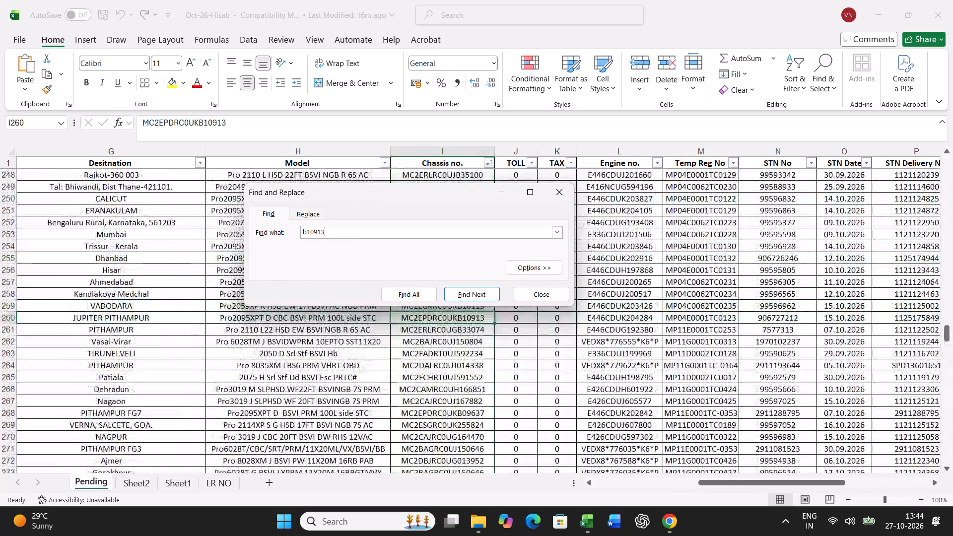
{"action": "left_click", "coordinate": [171, 81]}
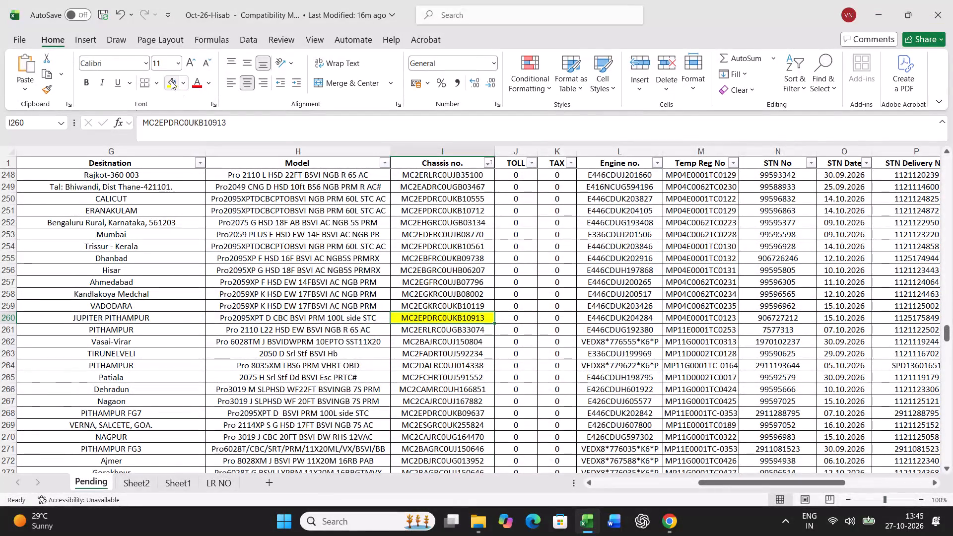
{"action": "key", "text": "ctrl+f"}
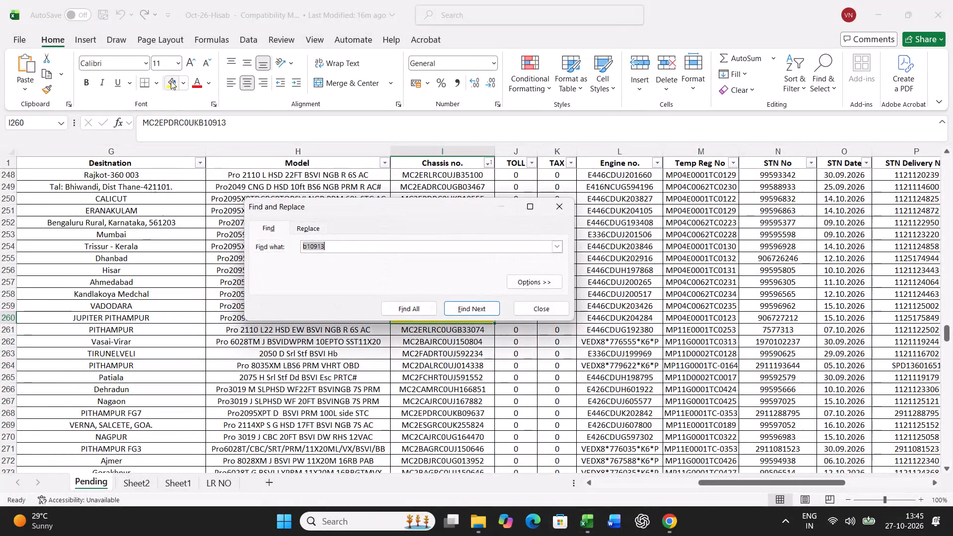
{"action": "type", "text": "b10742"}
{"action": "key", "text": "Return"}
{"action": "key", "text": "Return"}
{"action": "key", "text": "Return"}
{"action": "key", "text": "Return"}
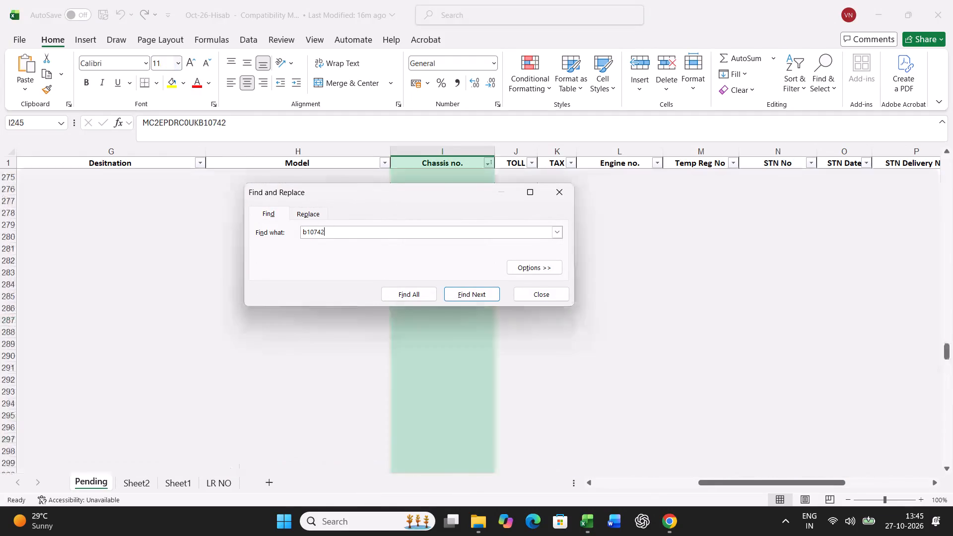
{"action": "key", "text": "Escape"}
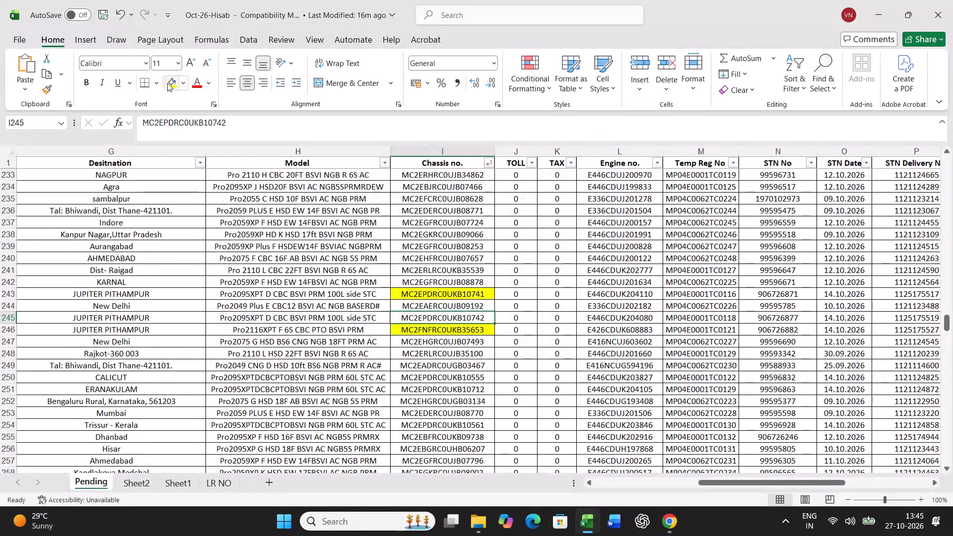
{"action": "left_click", "coordinate": [167, 83]}
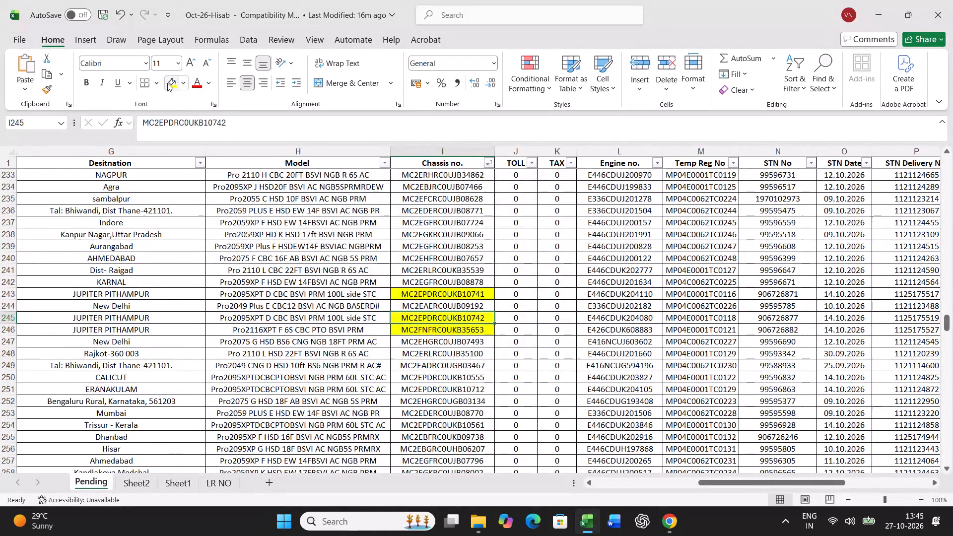
Find chassis number b06256 in the Pending sheet and highlight its cell in the GOPALPURA row in yellow.
{"action": "key", "text": "ctrl+f"}
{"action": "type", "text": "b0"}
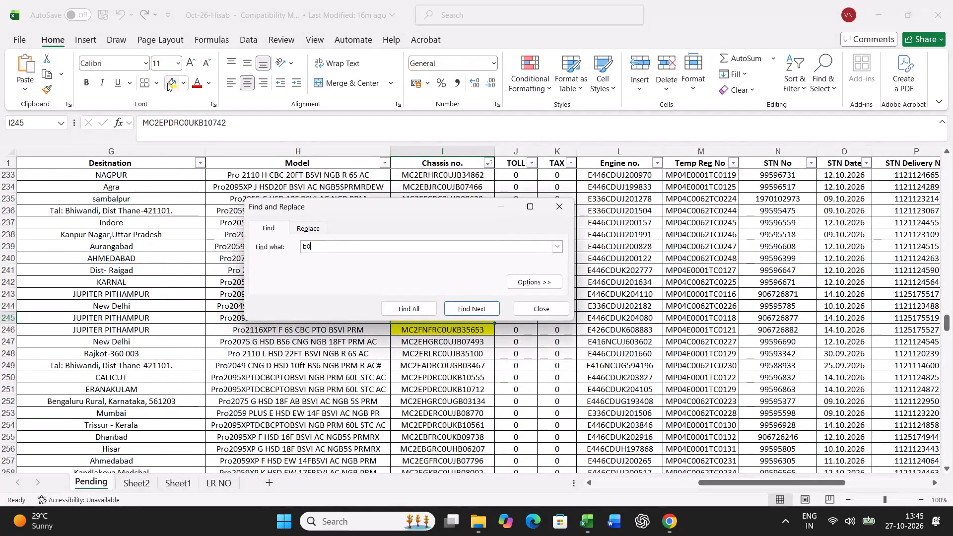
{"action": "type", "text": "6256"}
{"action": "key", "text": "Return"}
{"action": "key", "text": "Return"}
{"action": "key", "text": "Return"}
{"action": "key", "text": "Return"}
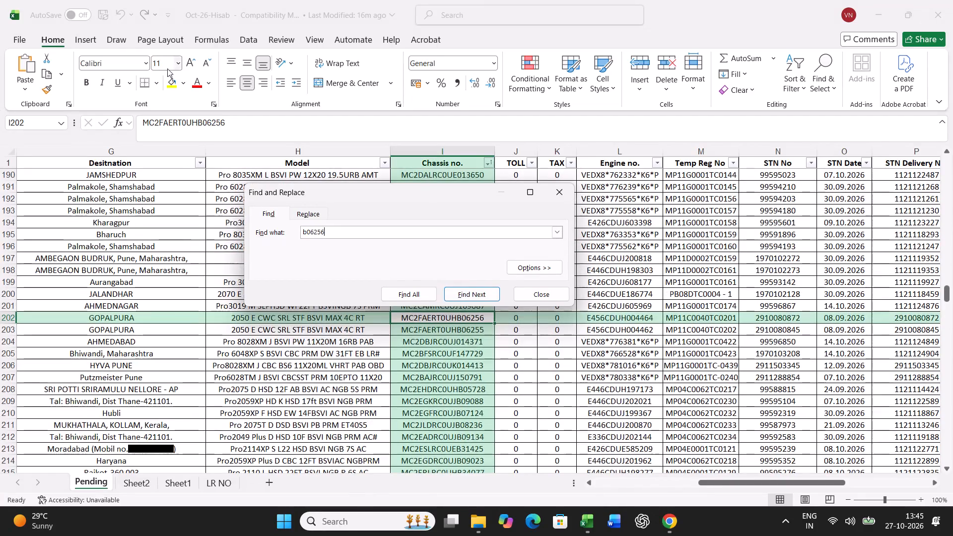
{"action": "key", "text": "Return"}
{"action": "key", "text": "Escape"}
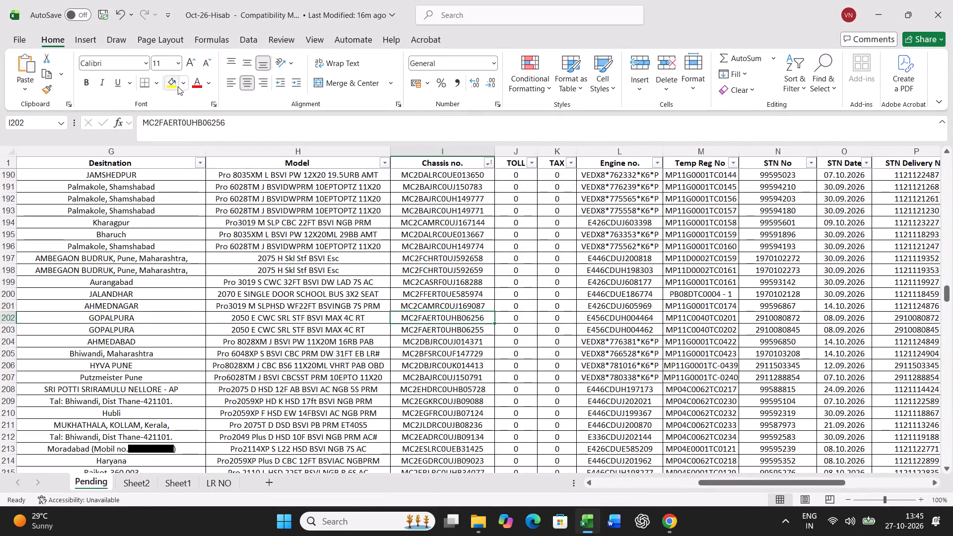
{"action": "left_click", "coordinate": [178, 86]}
Find chassis number b06255 in the Pending sheet and highlight its cell in the GOPALPURA row in yellow.
{"action": "key", "text": "ctrl+f"}
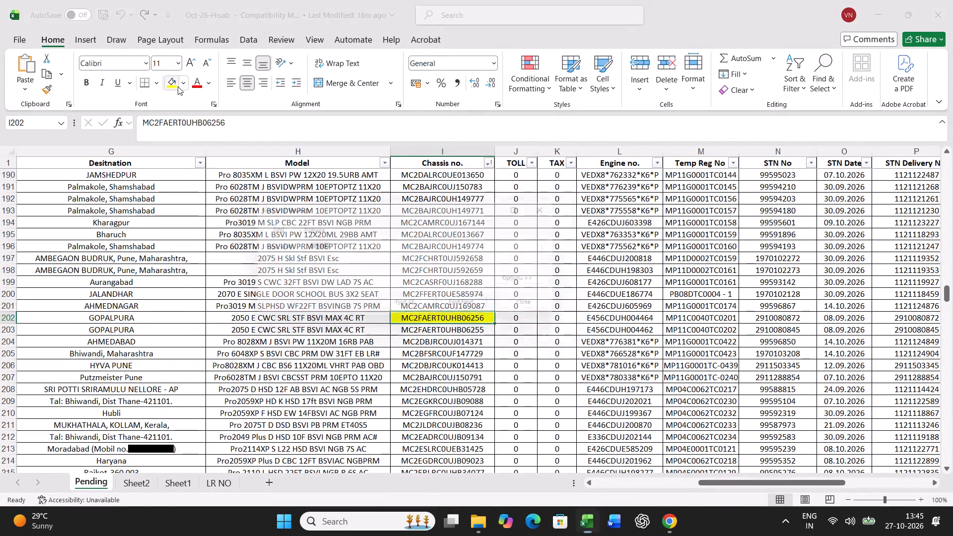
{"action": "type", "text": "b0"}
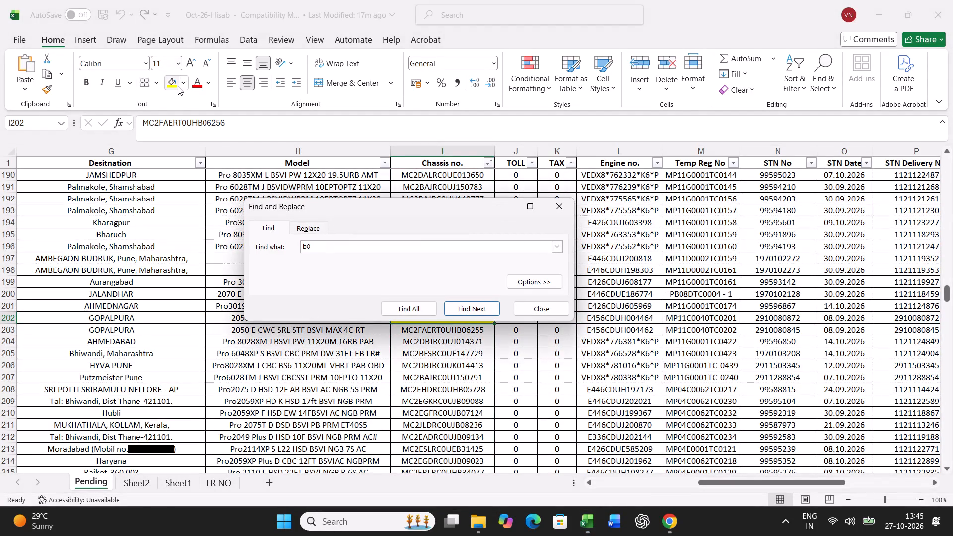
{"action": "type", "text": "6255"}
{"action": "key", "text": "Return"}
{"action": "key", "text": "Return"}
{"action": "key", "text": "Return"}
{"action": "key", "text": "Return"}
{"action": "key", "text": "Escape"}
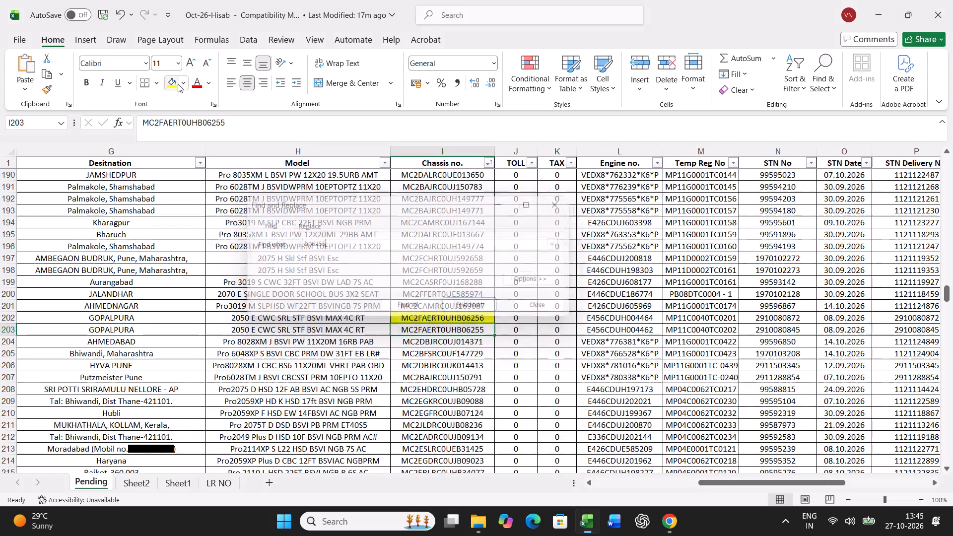
{"action": "left_click", "coordinate": [178, 83]}
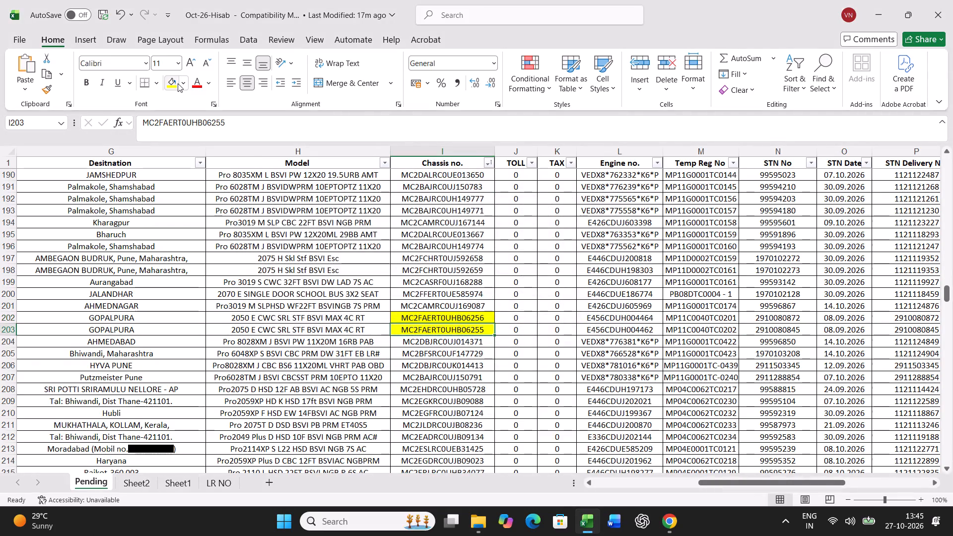
{"action": "key", "text": "ctrl+f"}
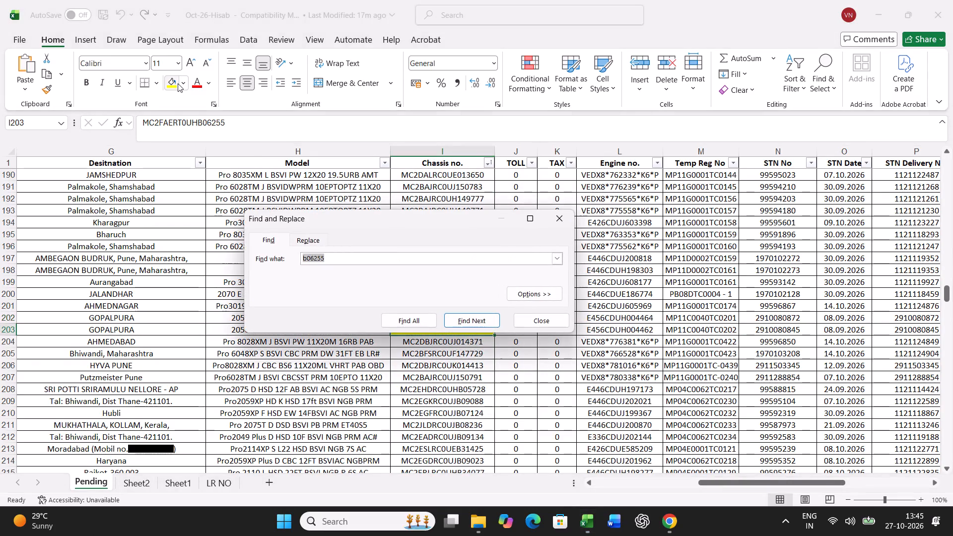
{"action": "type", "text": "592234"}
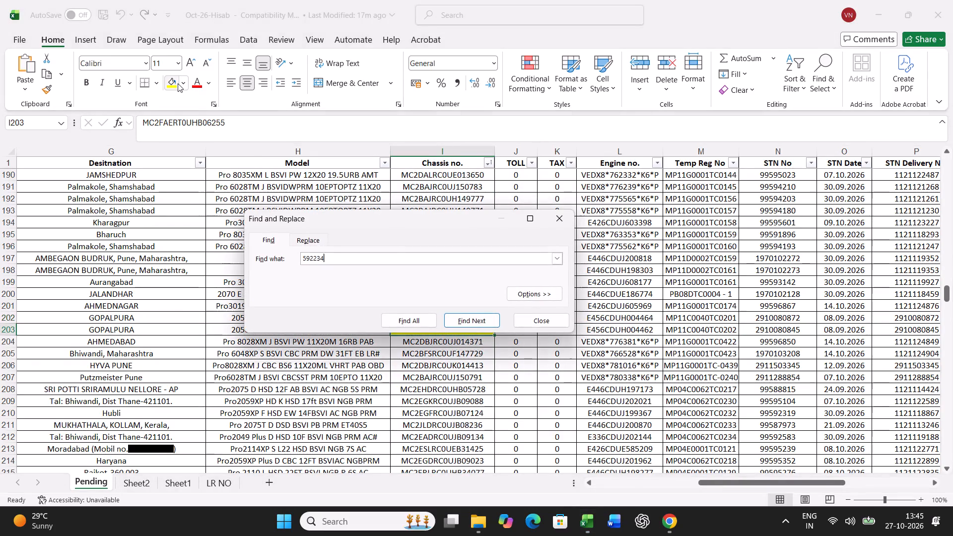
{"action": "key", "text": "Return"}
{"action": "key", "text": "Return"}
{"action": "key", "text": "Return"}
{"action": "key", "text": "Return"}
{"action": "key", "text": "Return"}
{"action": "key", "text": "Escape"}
{"action": "left_click", "coordinate": [172, 86]}
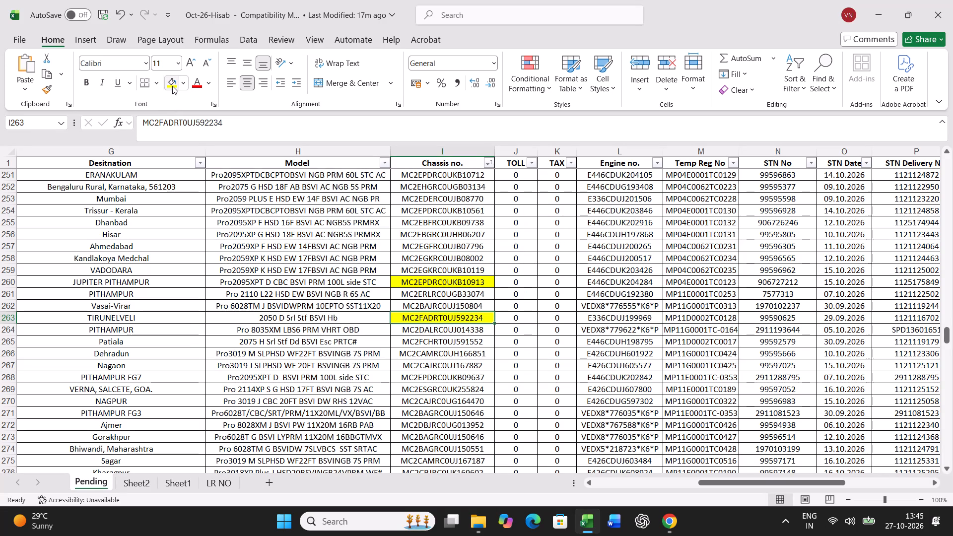
{"action": "key", "text": "ctrl+f"}
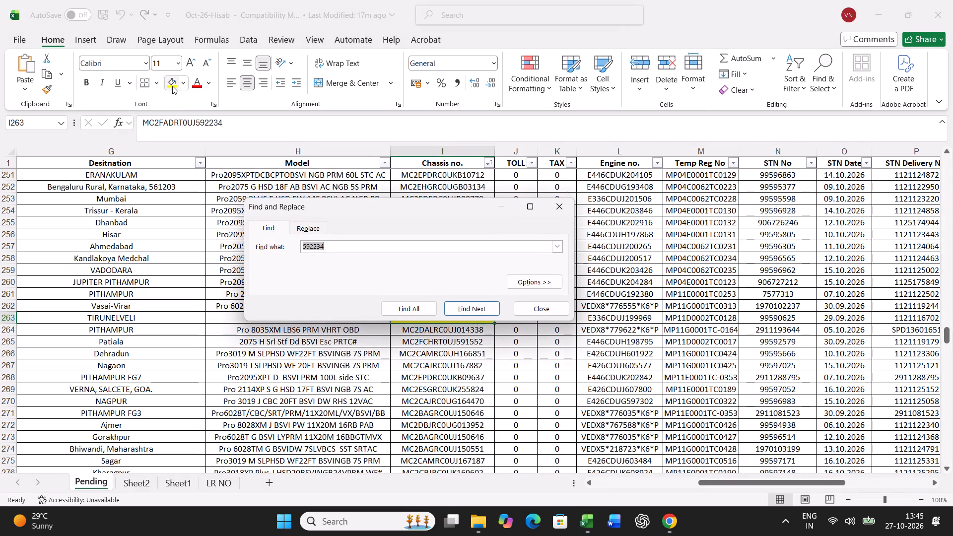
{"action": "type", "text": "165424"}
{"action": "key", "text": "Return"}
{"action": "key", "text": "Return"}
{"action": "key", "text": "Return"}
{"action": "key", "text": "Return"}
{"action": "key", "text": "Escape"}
{"action": "left_click", "coordinate": [174, 83]}
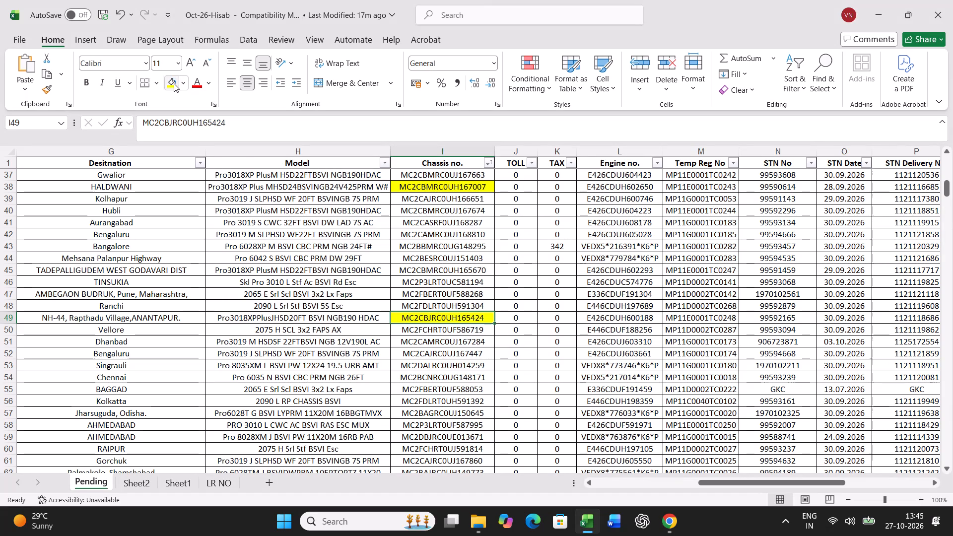
{"action": "key", "text": "ctrl+f"}
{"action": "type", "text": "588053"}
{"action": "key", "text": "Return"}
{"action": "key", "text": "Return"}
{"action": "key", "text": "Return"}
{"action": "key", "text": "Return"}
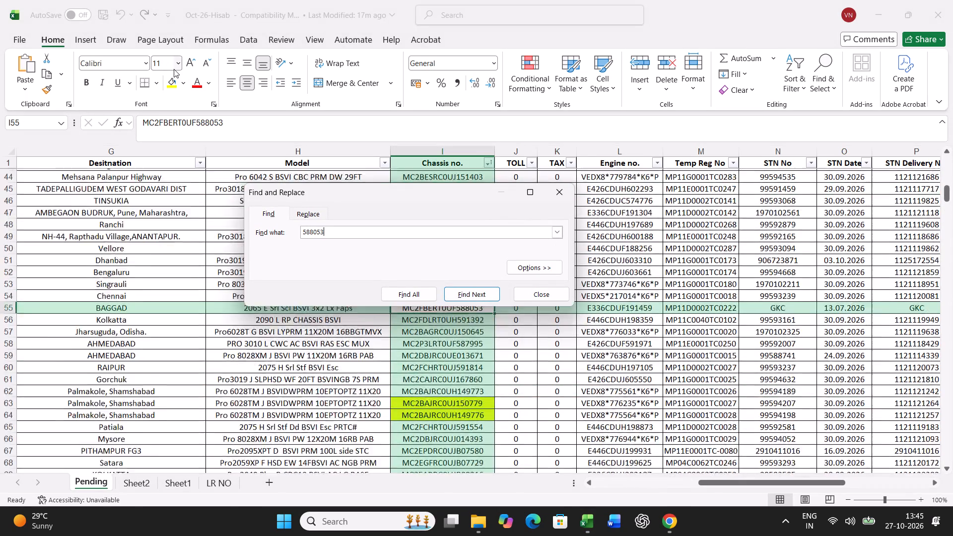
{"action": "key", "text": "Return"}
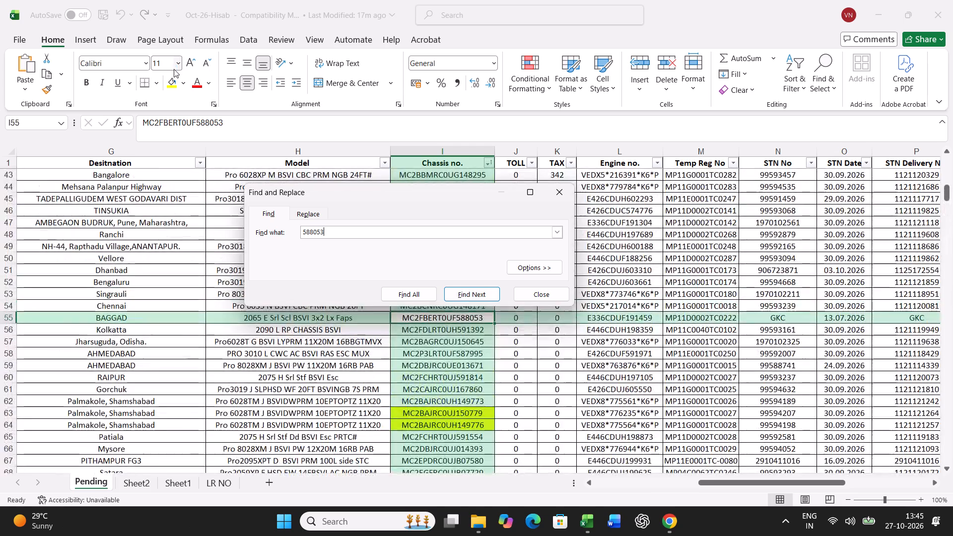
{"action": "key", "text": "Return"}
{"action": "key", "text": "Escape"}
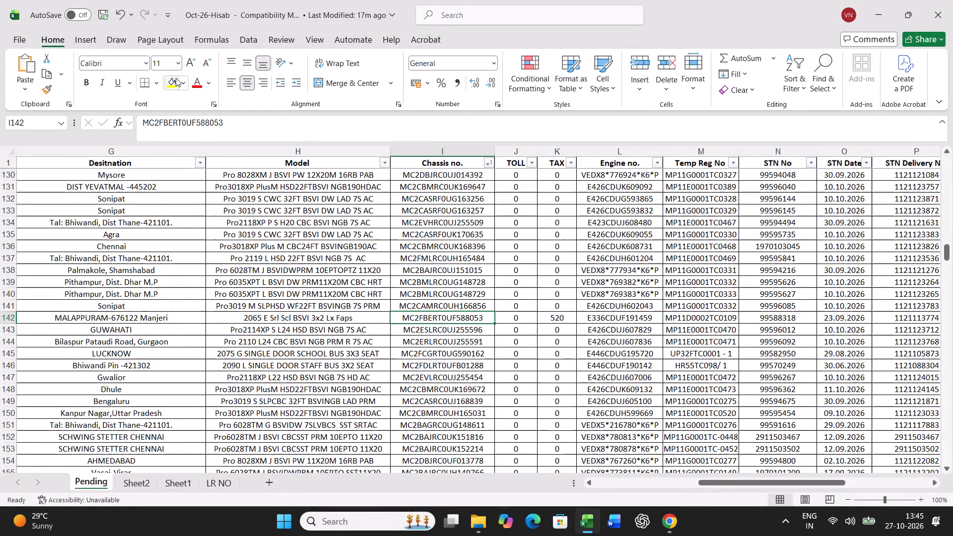
{"action": "left_click", "coordinate": [176, 78]}
{"action": "key", "text": "Right"}
{"action": "key", "text": "Right"}
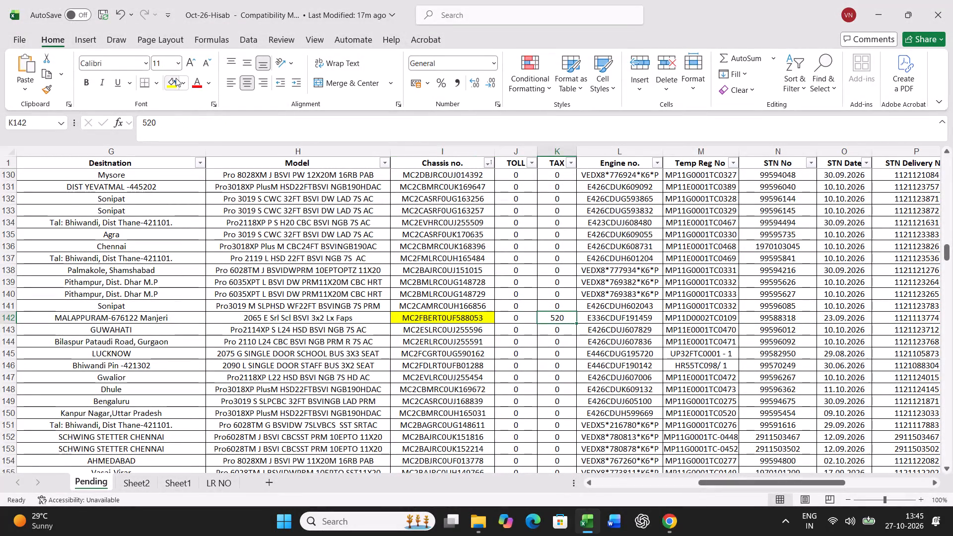
Find chassis number 148295 in the Pending sheet and highlight its cell in the Bangalore row in yellow.
{"action": "key", "text": "ctrl+f"}
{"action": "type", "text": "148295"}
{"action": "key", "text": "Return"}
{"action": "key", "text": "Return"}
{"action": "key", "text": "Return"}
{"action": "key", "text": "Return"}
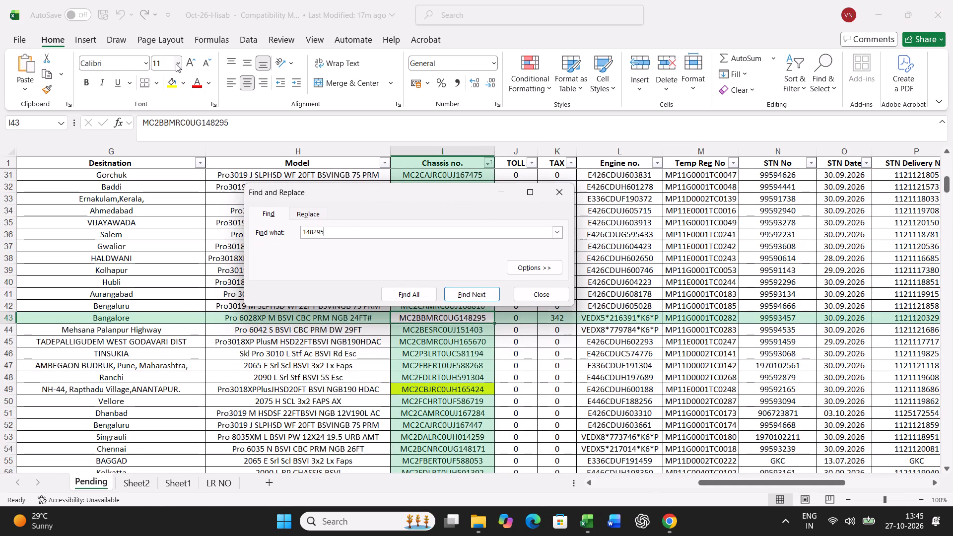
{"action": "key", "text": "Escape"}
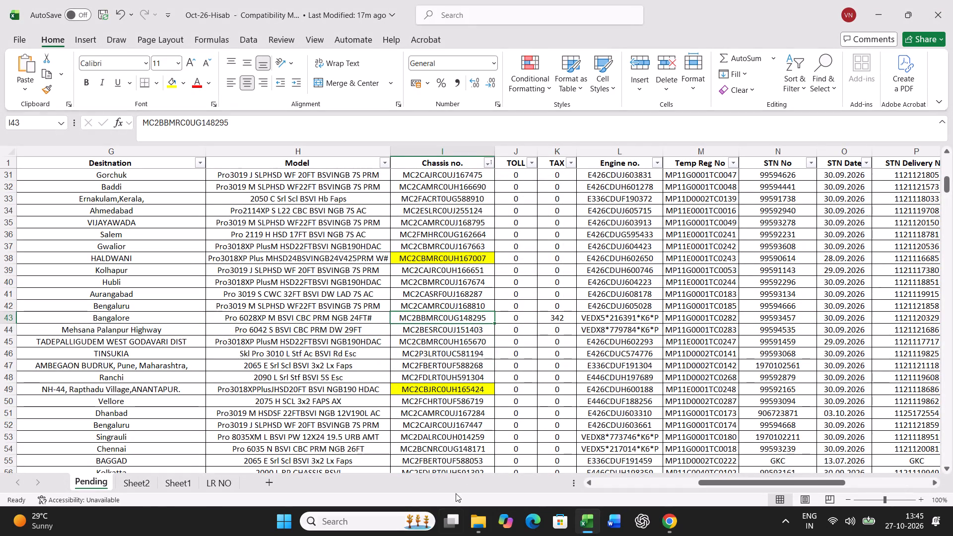
{"action": "left_click", "coordinate": [172, 81]}
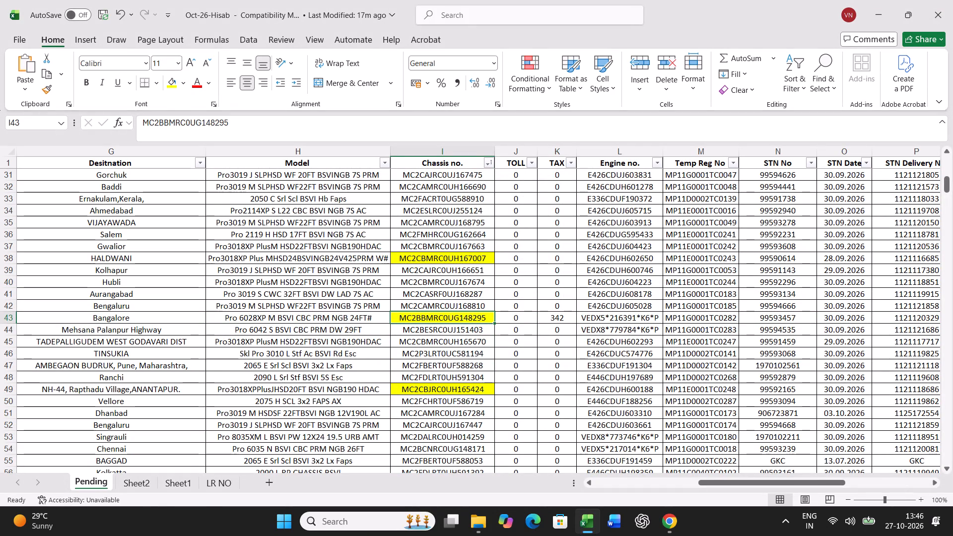
Find chassis number 169450 in the Pending sheet and highlight its cell in the Dhule row in yellow.
{"action": "key", "text": "ctrl+f"}
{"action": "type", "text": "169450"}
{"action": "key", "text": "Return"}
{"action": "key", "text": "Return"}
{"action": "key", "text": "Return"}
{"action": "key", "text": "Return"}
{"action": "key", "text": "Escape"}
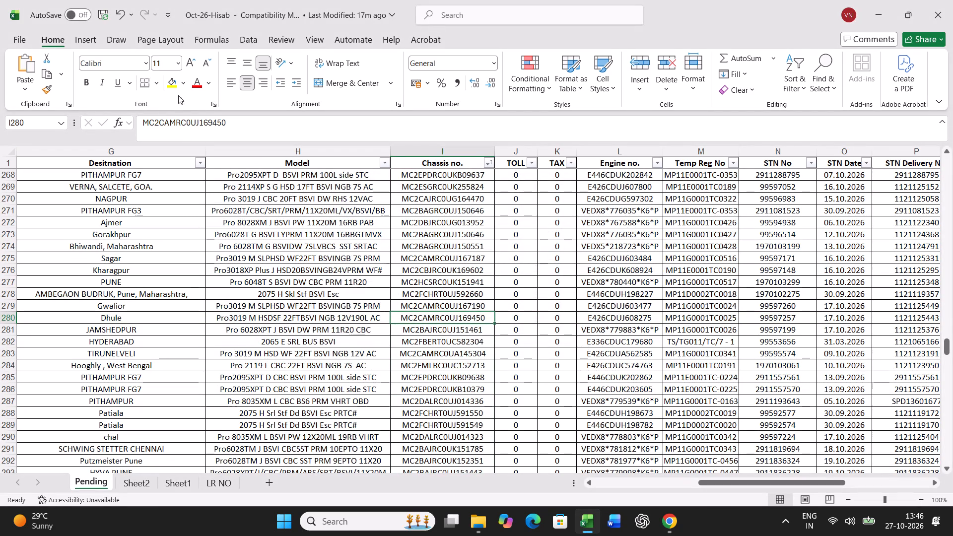
{"action": "left_click", "coordinate": [178, 82]}
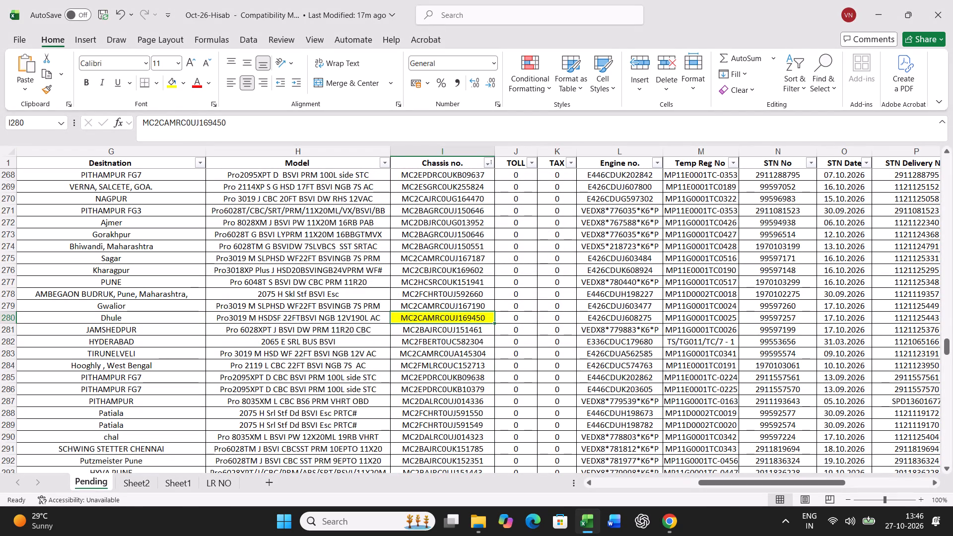
{"action": "key", "text": "ctrl+f"}
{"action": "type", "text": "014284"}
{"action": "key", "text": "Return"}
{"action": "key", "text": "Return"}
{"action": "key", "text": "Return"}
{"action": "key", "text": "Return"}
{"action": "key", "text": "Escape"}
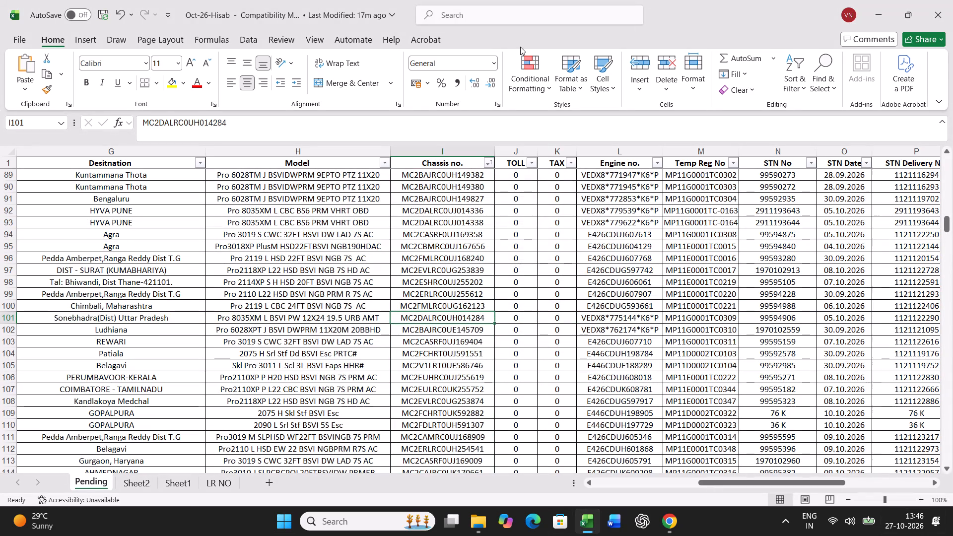
{"action": "left_click", "coordinate": [178, 84]}
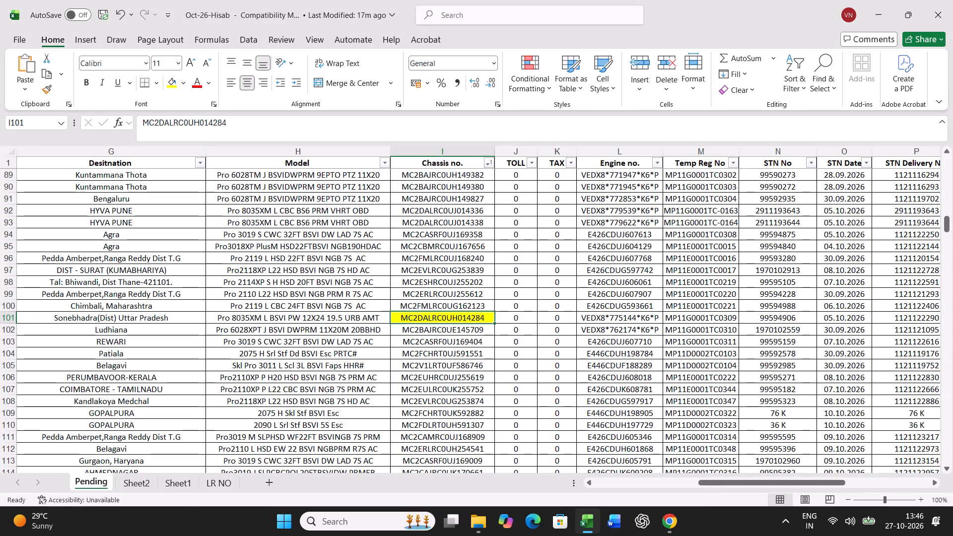
Find chassis number 147729 in the Pending sheet and highlight its cell in the Bhiwandi, Maharashtra row in yellow.
{"action": "key", "text": "ctrl+f"}
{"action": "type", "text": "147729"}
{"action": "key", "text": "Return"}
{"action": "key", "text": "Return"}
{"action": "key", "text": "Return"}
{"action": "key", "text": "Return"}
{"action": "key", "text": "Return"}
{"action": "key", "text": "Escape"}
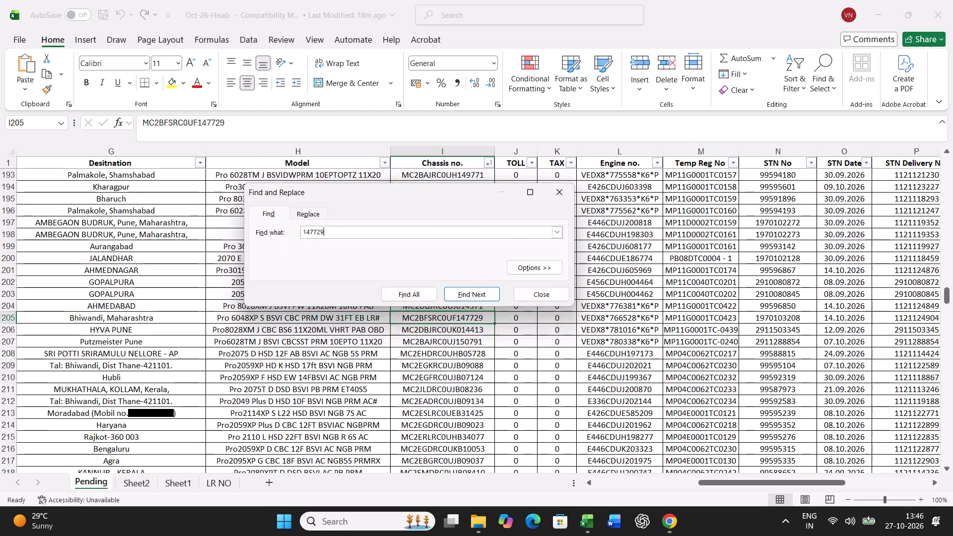
{"action": "left_click", "coordinate": [176, 85]}
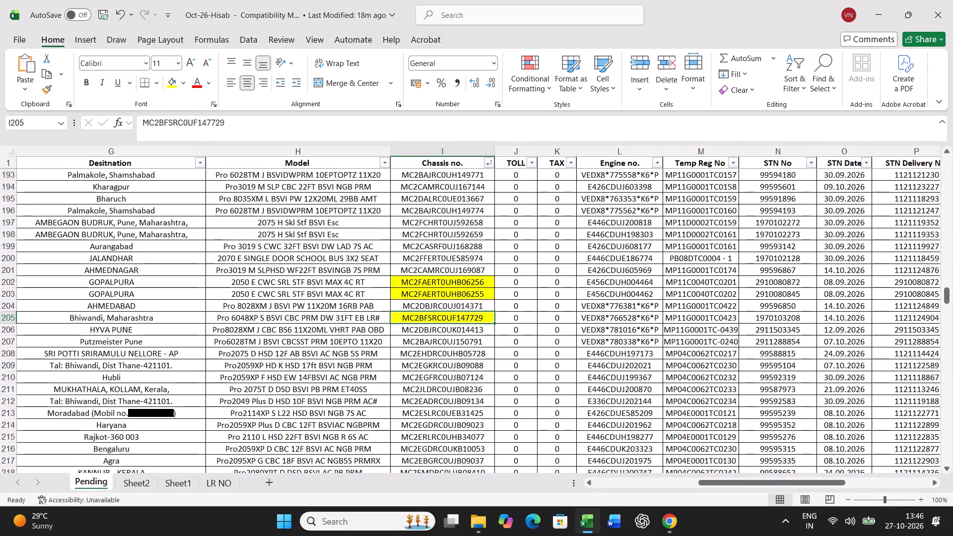
Find chassis number 592658 in the Pending sheet and highlight its cell in the AMBEGAON BUDRUK row in yellow.
{"action": "key", "text": "ctrl+f"}
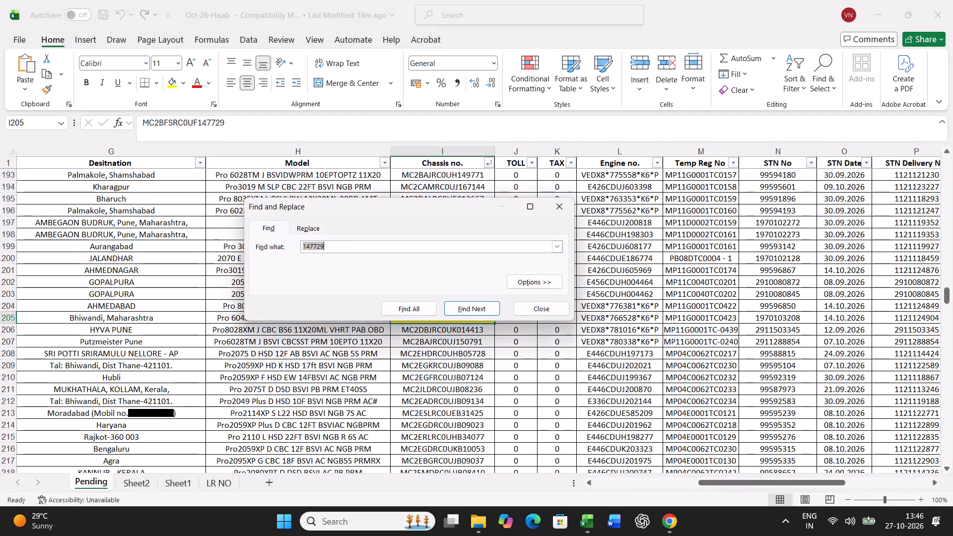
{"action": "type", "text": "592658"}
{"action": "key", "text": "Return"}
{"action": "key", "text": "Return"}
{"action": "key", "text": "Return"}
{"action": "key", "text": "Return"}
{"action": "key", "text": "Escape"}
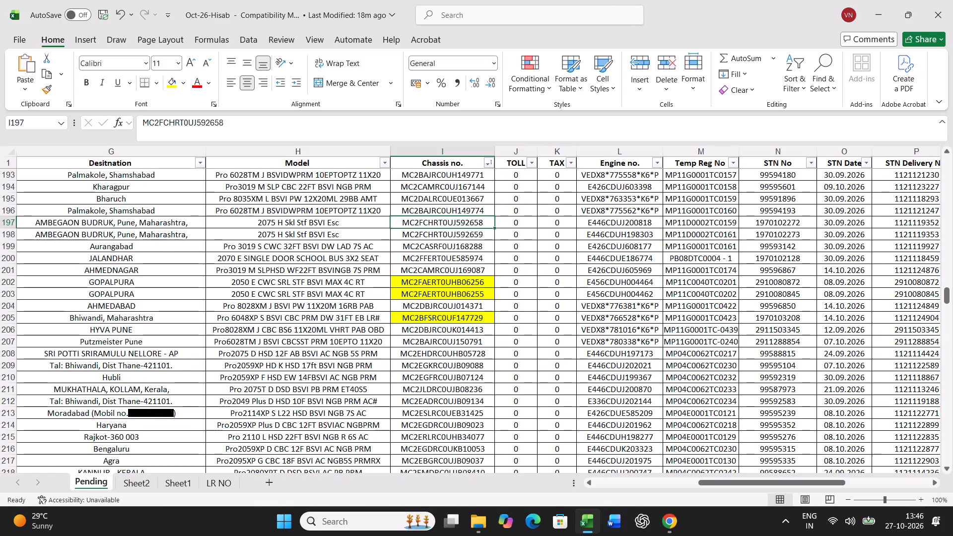
{"action": "left_click", "coordinate": [173, 82]}
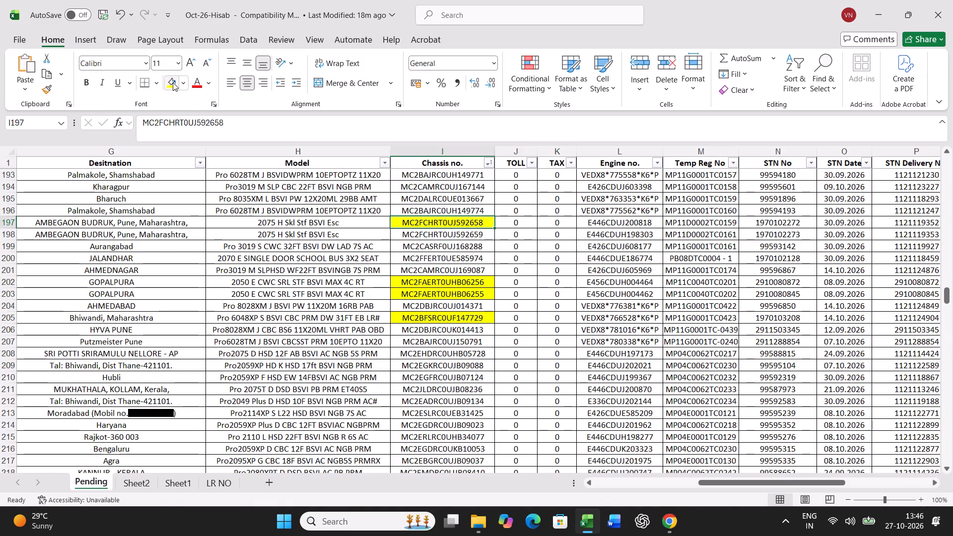
Find chassis number b35845 in the Pending sheet and highlight its cell in the BCMF PITHAMPUR row in yellow.
{"action": "key", "text": "ctrl+f"}
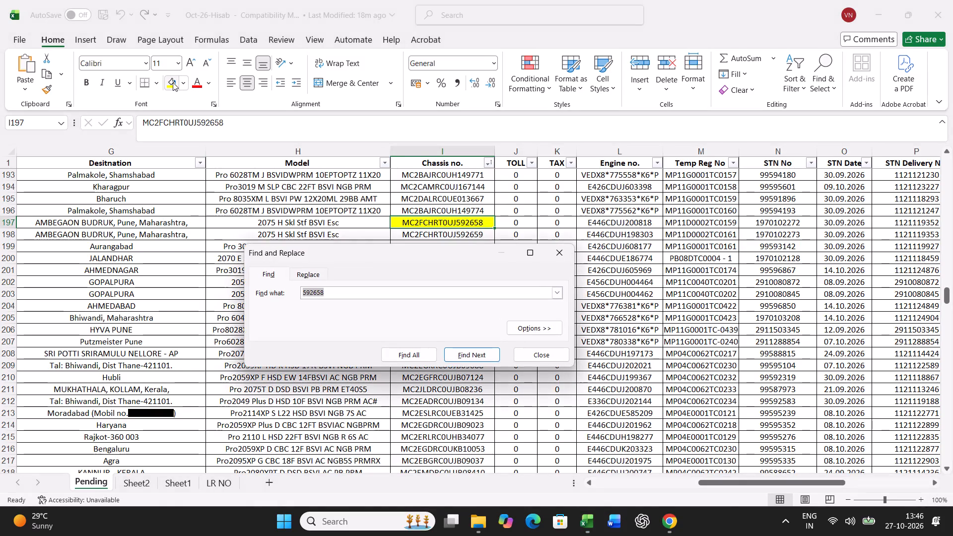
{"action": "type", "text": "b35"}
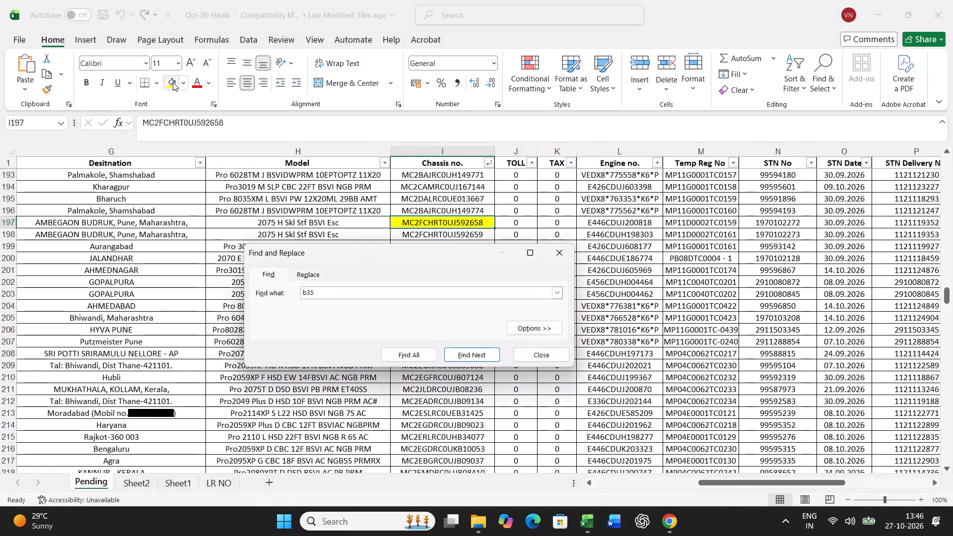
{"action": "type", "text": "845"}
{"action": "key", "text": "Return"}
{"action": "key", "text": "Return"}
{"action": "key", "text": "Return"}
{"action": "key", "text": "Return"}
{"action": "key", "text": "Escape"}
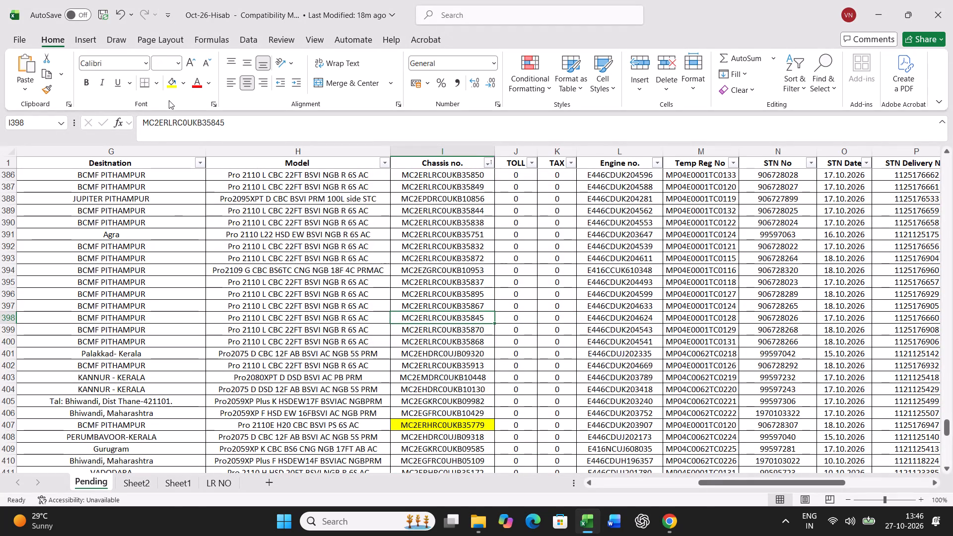
{"action": "left_click", "coordinate": [172, 90]}
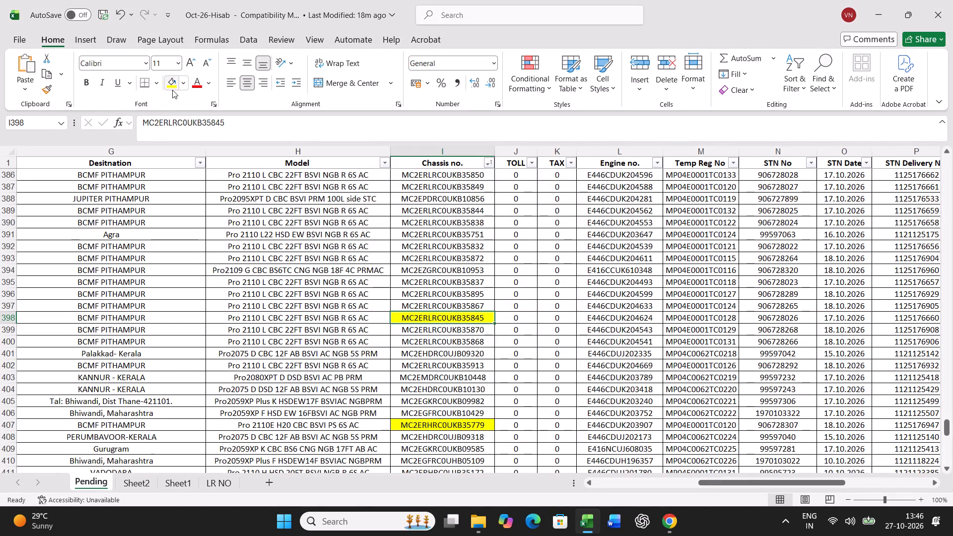
Find chassis number b35865 in the Pending sheet and highlight its cell in the BCMF PITHAMPUR row, not the Chennai one, in yellow.
{"action": "key", "text": "ctrl+f"}
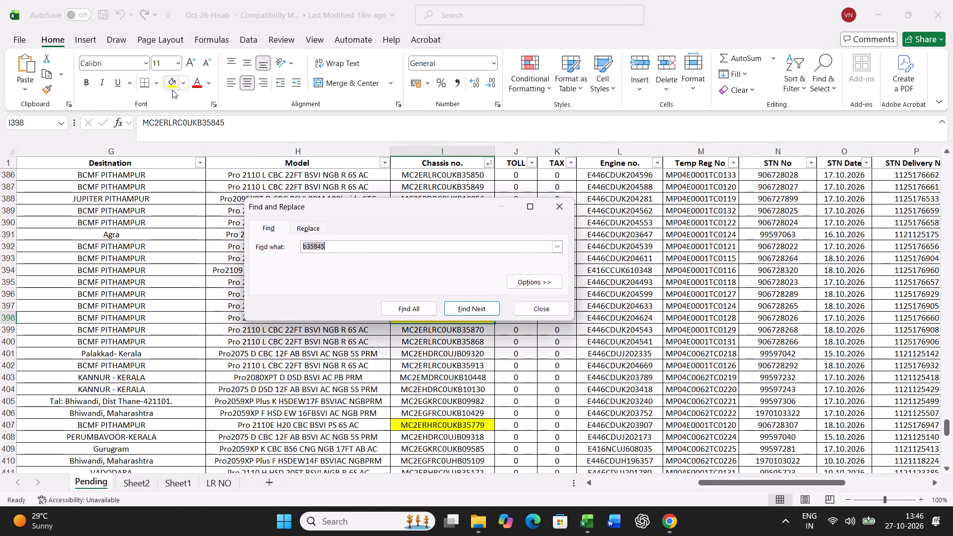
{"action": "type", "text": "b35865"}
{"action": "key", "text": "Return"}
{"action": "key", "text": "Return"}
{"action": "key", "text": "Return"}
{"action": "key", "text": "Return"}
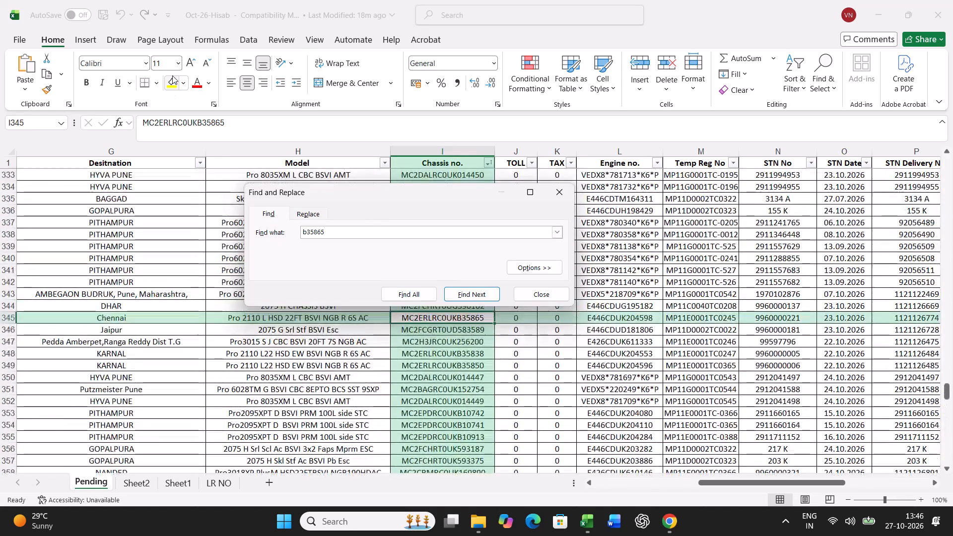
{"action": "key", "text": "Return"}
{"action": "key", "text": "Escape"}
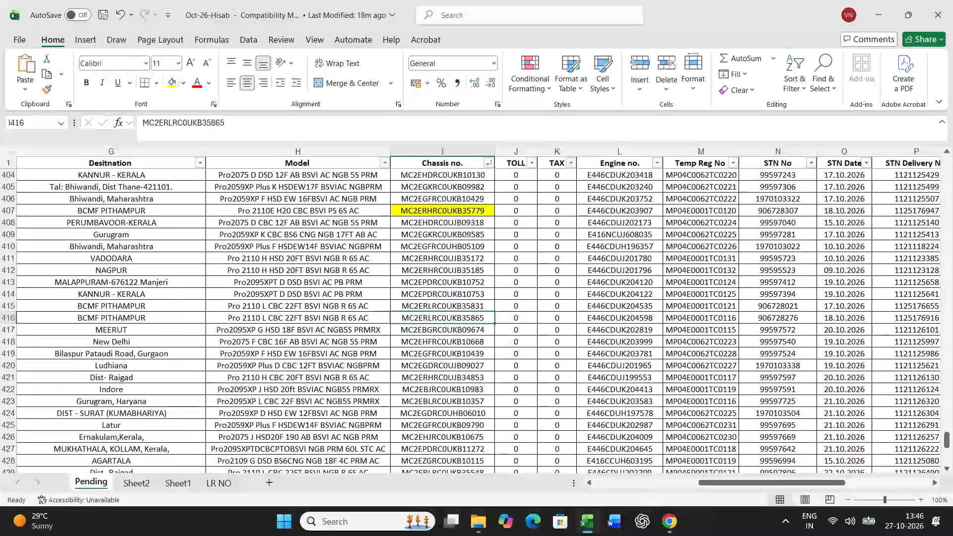
{"action": "left_click", "coordinate": [172, 85]}
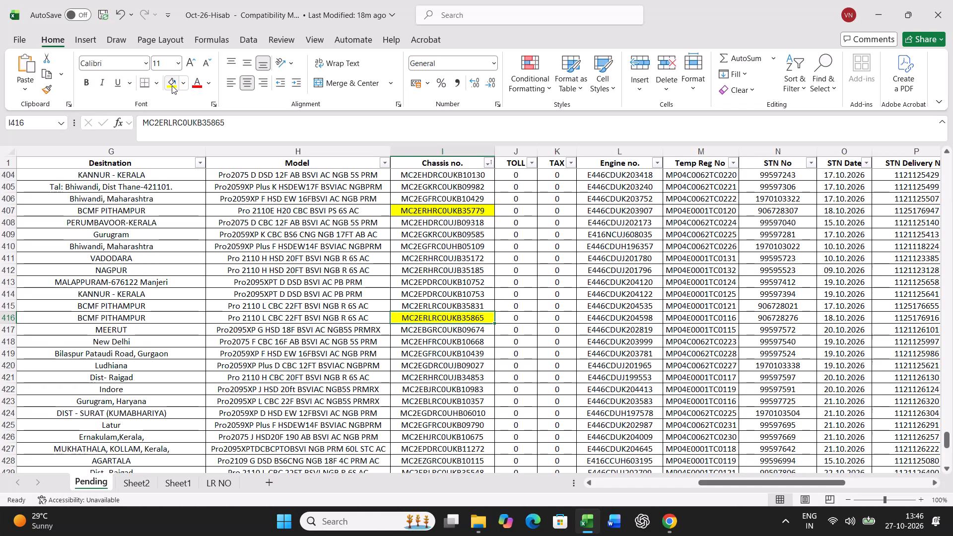
Find chassis number b35831 in the Pending sheet and highlight its cell in the BCMF PITHAMPUR row in yellow.
{"action": "key", "text": "ctrl+f"}
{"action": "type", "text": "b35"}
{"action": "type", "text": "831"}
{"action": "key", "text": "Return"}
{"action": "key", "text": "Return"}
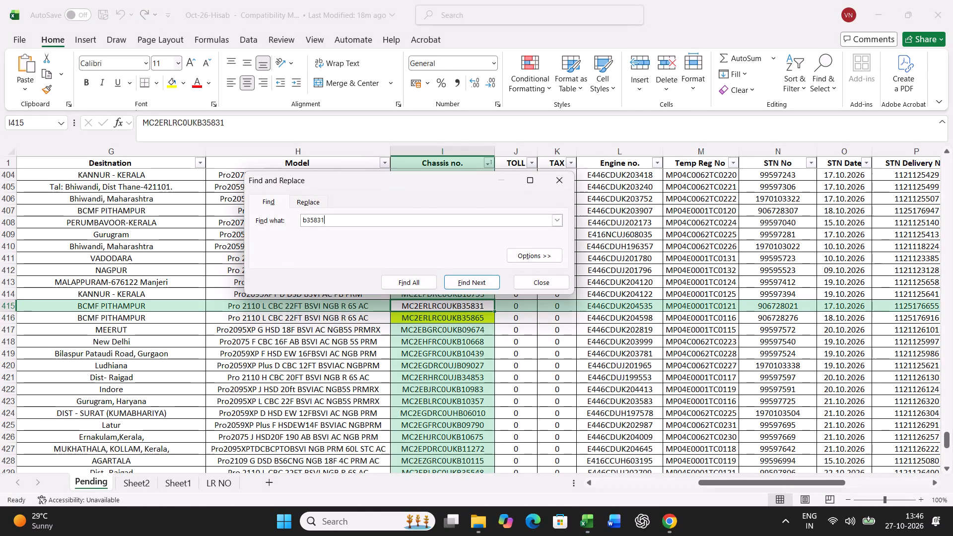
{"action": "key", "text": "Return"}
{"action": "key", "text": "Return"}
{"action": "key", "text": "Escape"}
{"action": "left_click", "coordinate": [173, 85]}
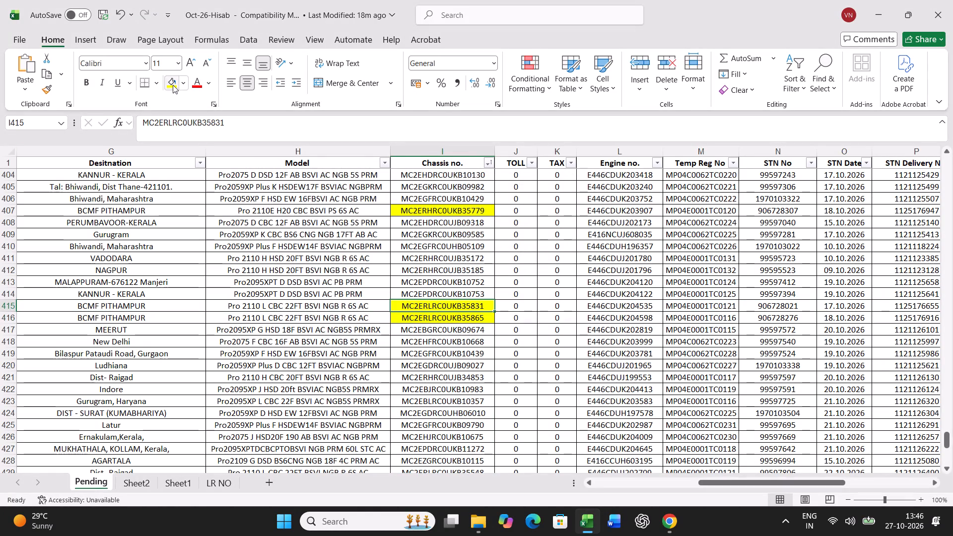
Find chassis number b01288 in the Pending sheet and highlight its cell in the Bhiwandi Pin -421302 row in yellow.
{"action": "key", "text": "ctrl+f"}
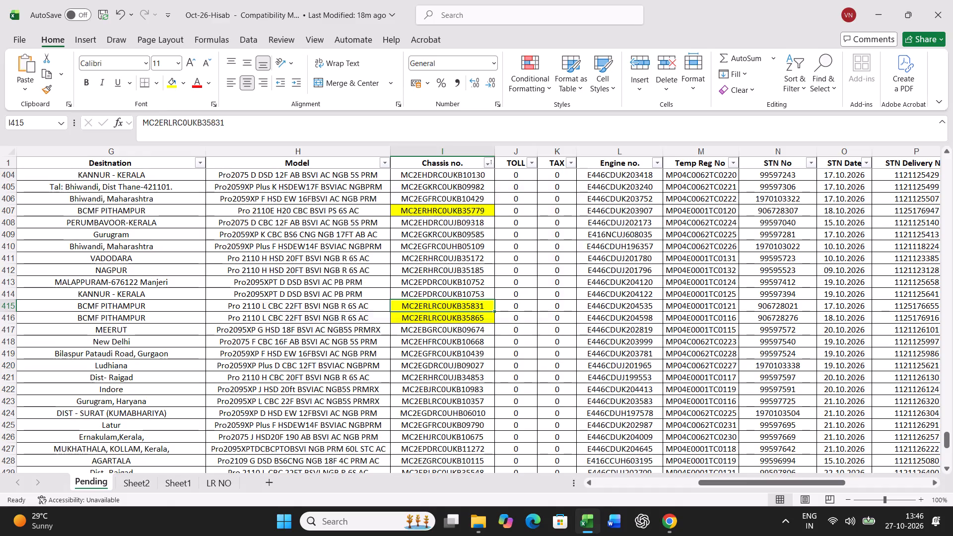
{"action": "key", "text": "b"}
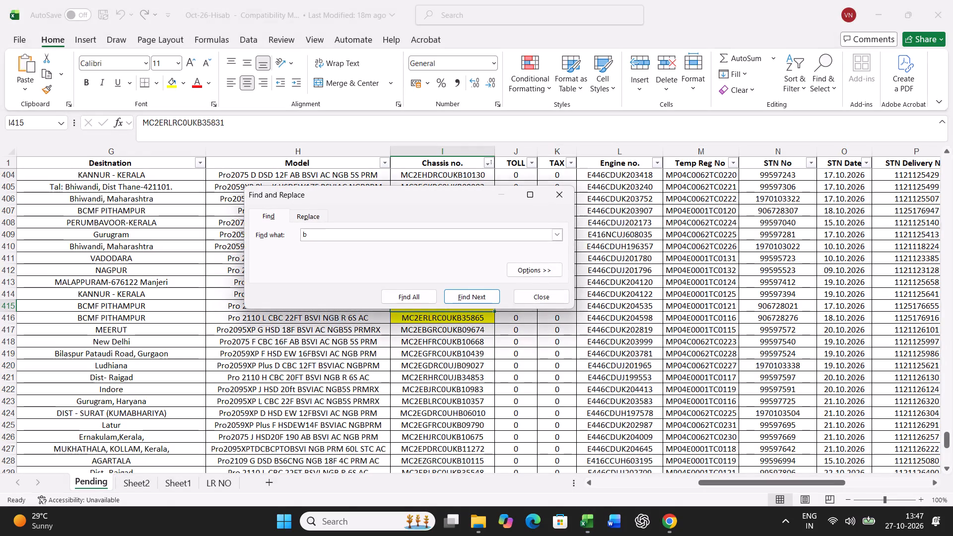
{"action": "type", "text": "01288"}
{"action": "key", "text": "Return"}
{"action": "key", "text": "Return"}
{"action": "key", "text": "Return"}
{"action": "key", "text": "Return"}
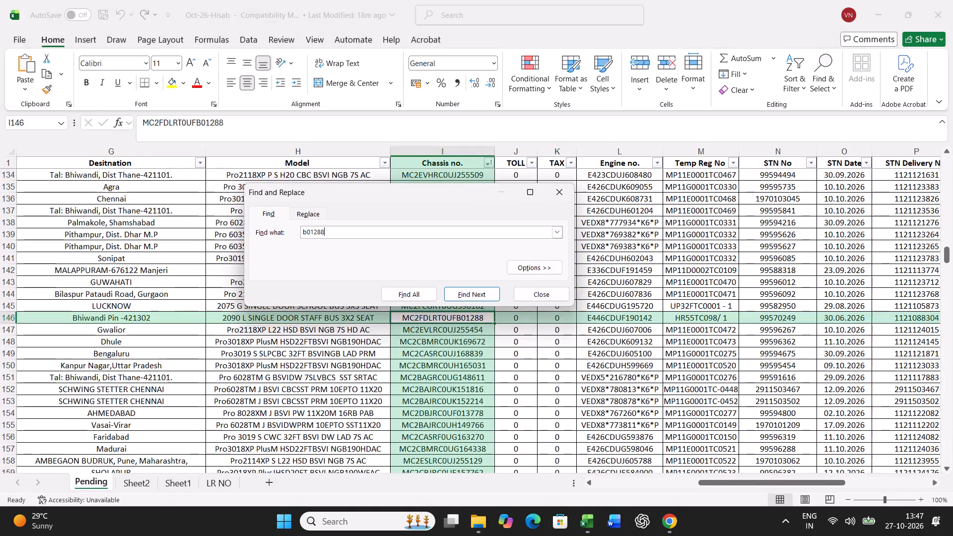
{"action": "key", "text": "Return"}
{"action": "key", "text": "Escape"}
{"action": "left_click", "coordinate": [170, 85]}
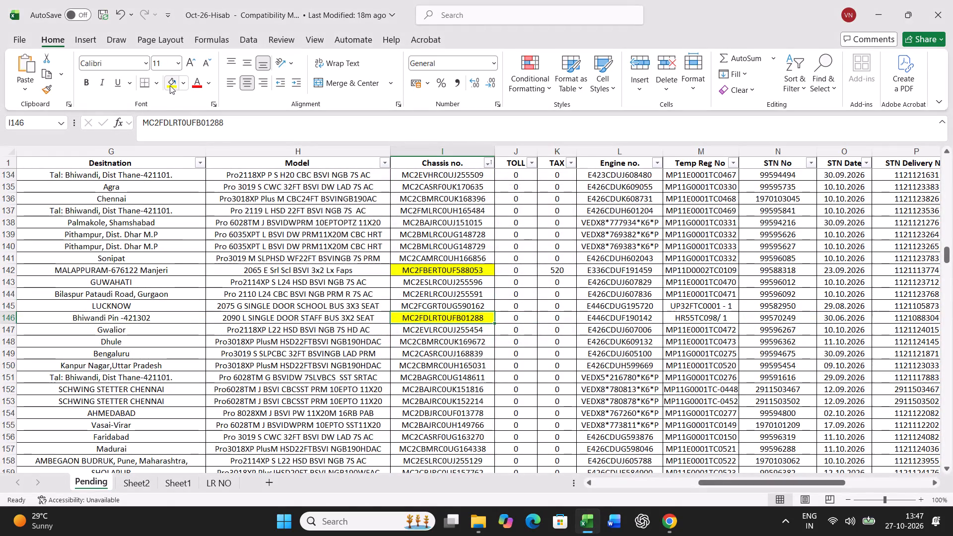
{"action": "key", "text": "ctrl+f"}
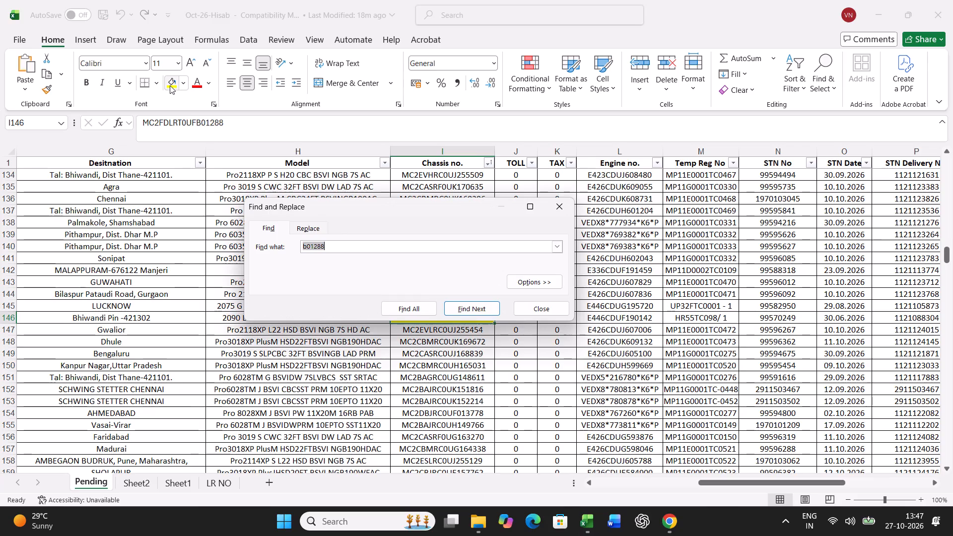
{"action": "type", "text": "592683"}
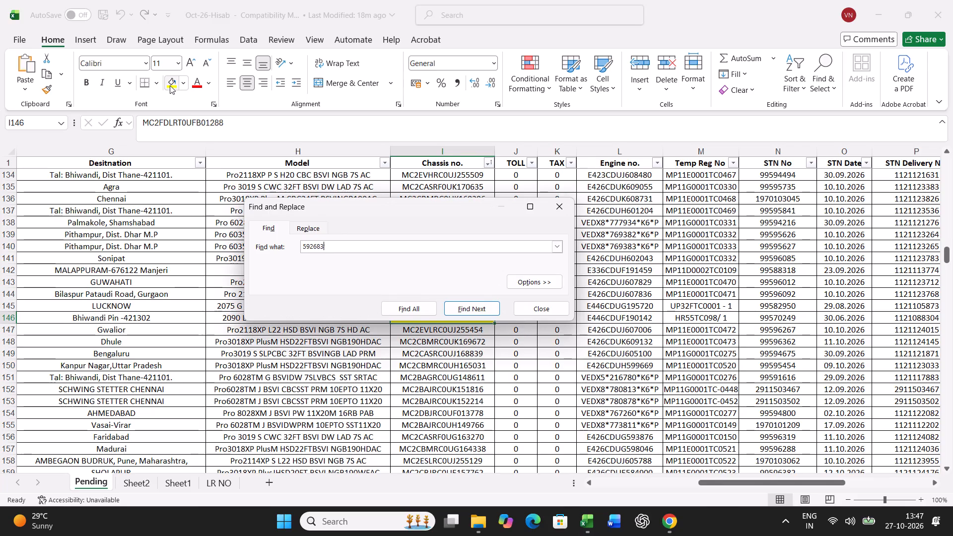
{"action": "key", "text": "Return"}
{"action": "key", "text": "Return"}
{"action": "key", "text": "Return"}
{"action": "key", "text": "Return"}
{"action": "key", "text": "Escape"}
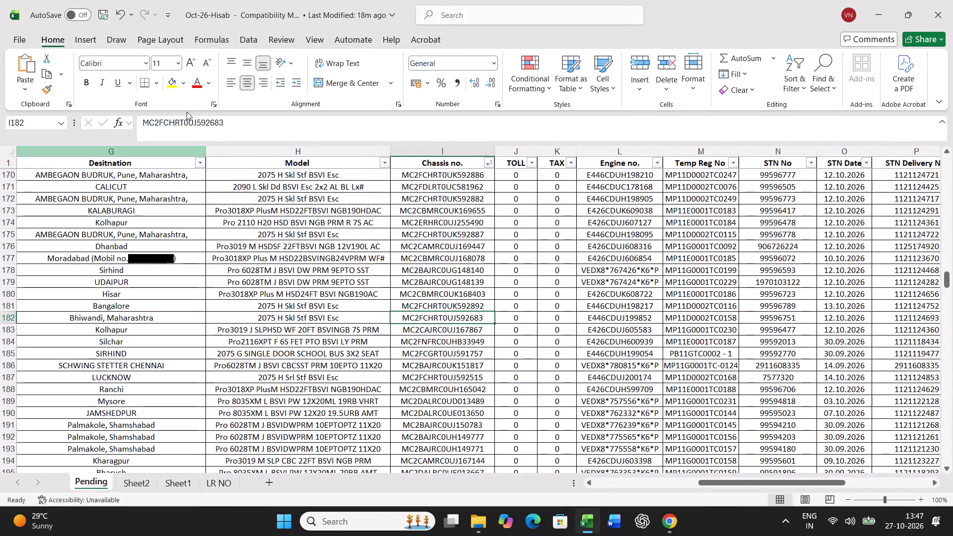
{"action": "left_click", "coordinate": [176, 84]}
{"action": "key", "text": "ctrl+f"}
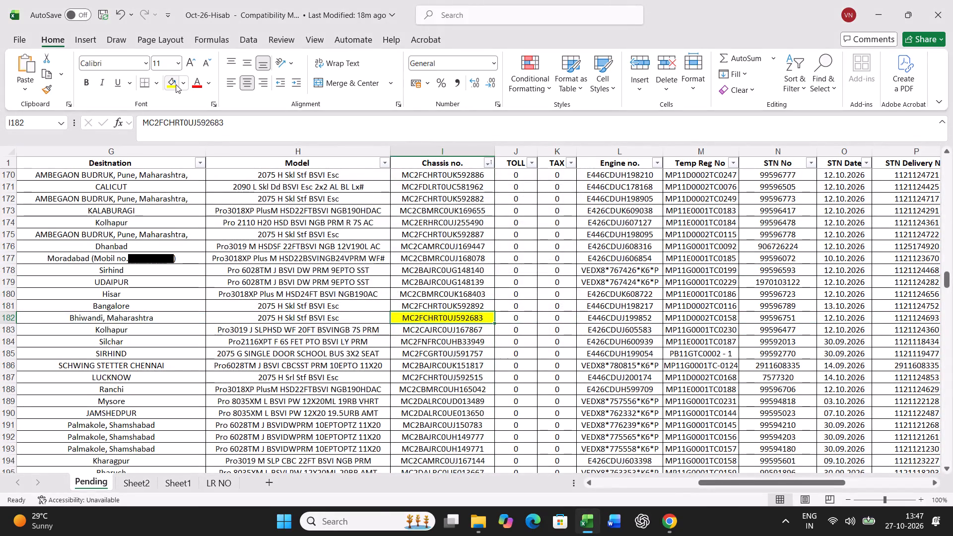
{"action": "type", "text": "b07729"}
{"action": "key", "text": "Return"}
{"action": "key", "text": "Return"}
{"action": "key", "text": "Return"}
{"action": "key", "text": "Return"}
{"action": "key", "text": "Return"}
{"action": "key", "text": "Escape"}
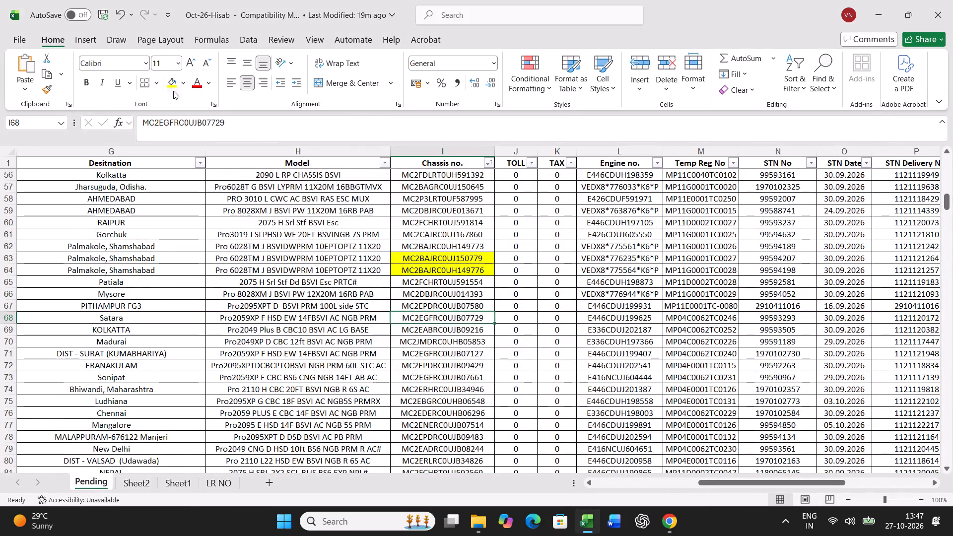
{"action": "left_click", "coordinate": [176, 78]}
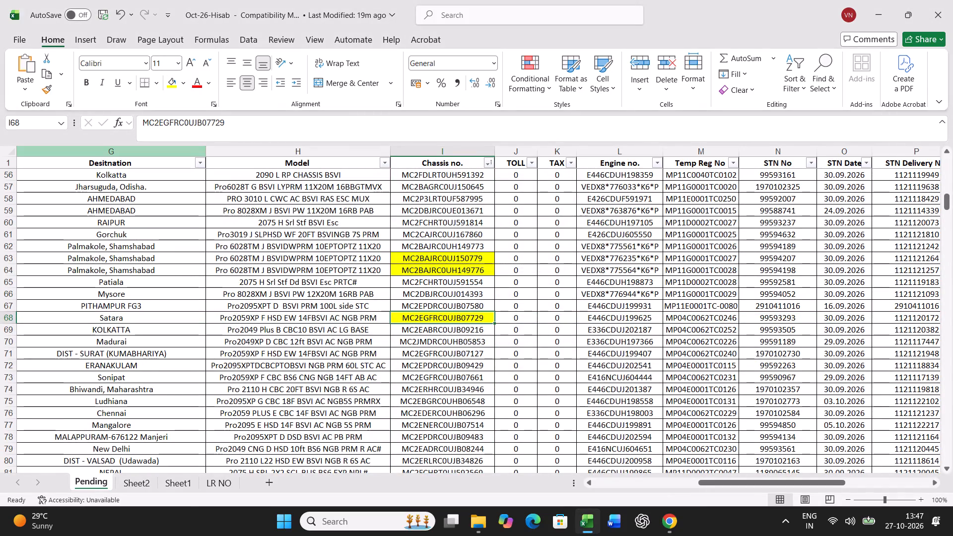
Find chassis number b09637 in the Pending sheet and highlight its cell in the PITHAMPUR FG7 row in yellow.
{"action": "key", "text": "ctrl+f"}
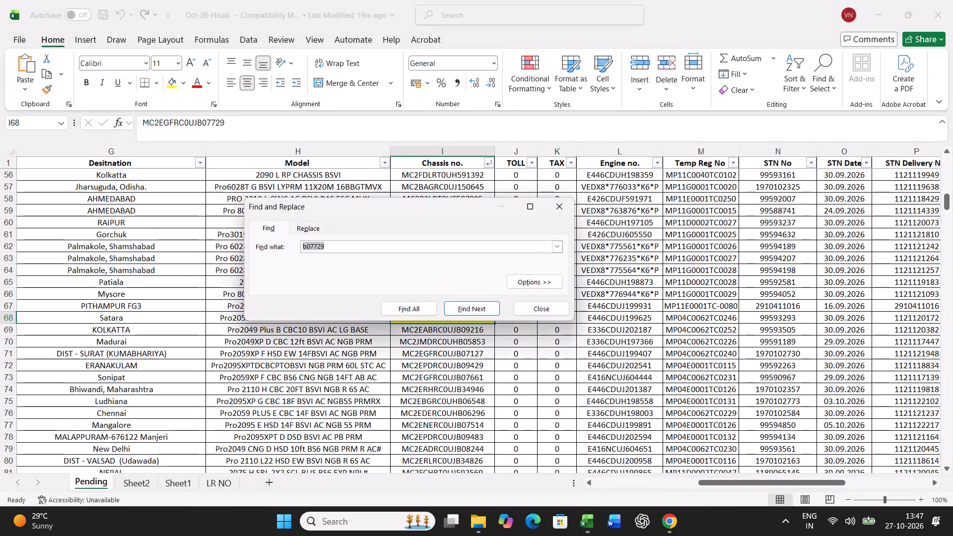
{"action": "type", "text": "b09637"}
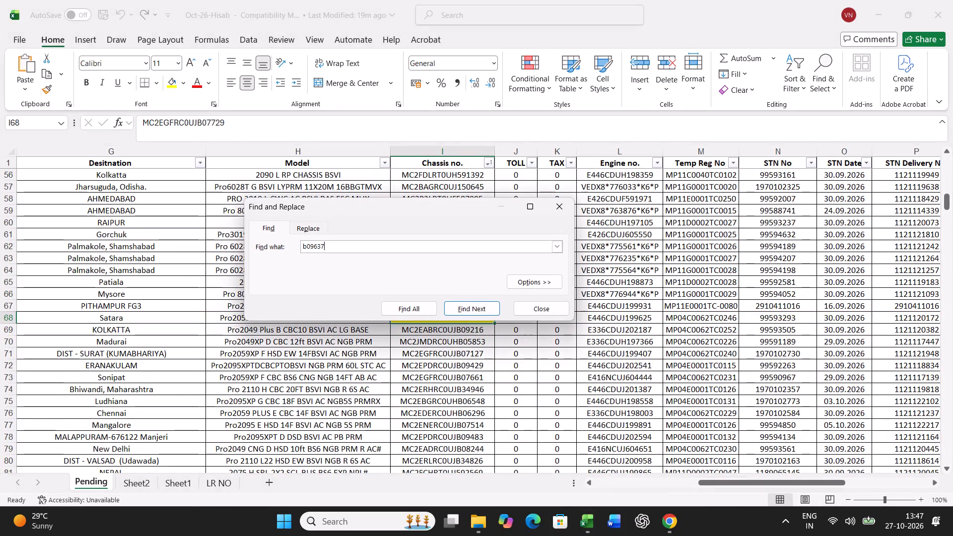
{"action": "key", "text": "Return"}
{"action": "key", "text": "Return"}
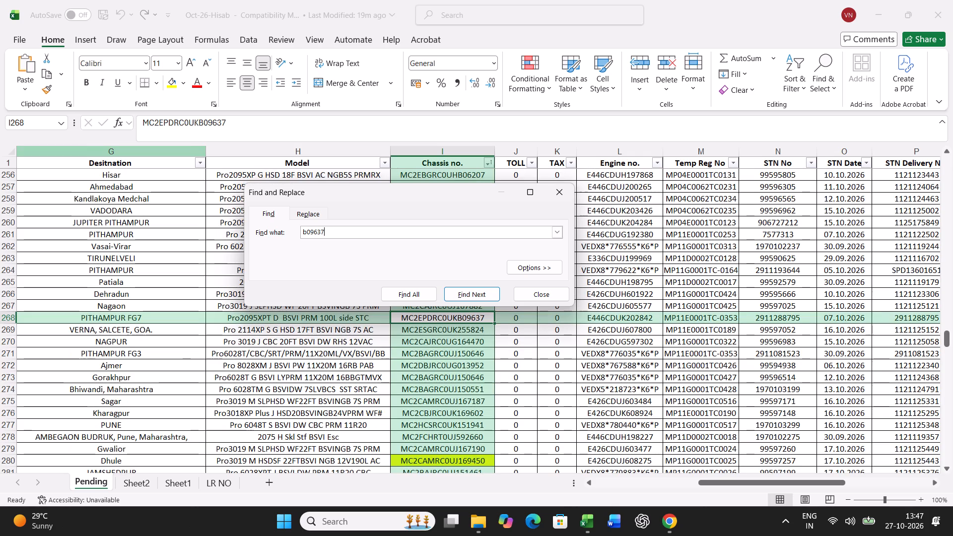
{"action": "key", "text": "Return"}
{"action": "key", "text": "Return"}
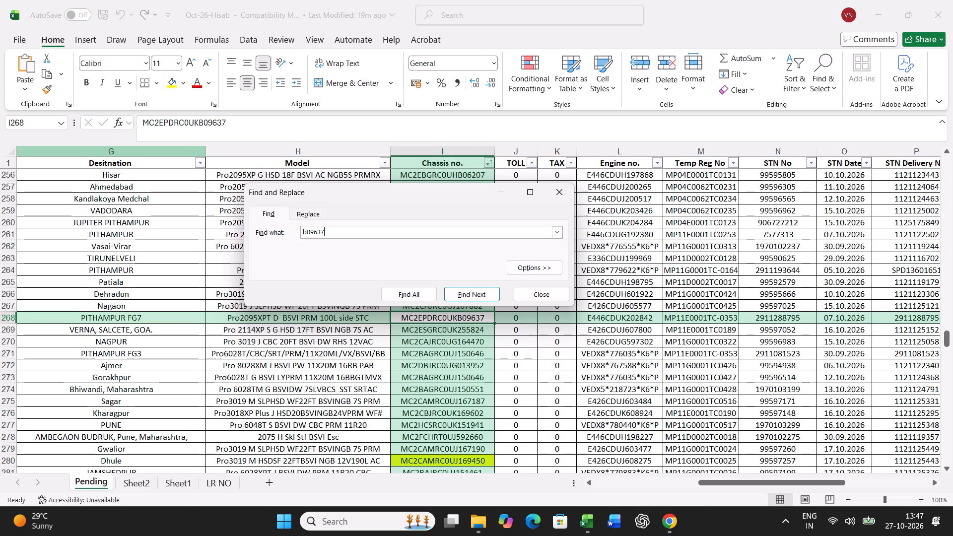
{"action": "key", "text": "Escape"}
{"action": "left_click", "coordinate": [173, 81]}
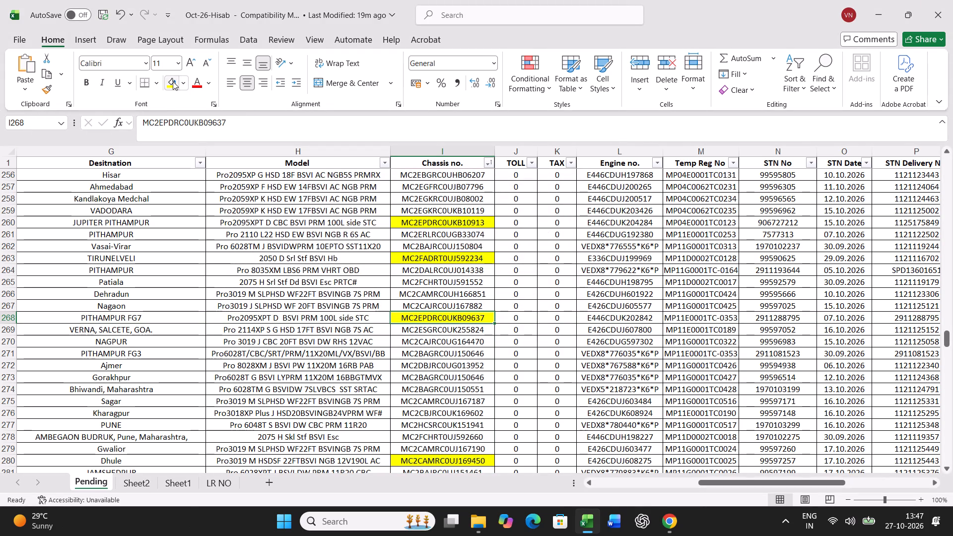
Find chassis number 151770 in the Pending sheet and highlight its cell in the Putzmeister Pune row in yellow.
{"action": "left_click", "coordinate": [427, 336]}
{"action": "key", "text": "ctrl+f"}
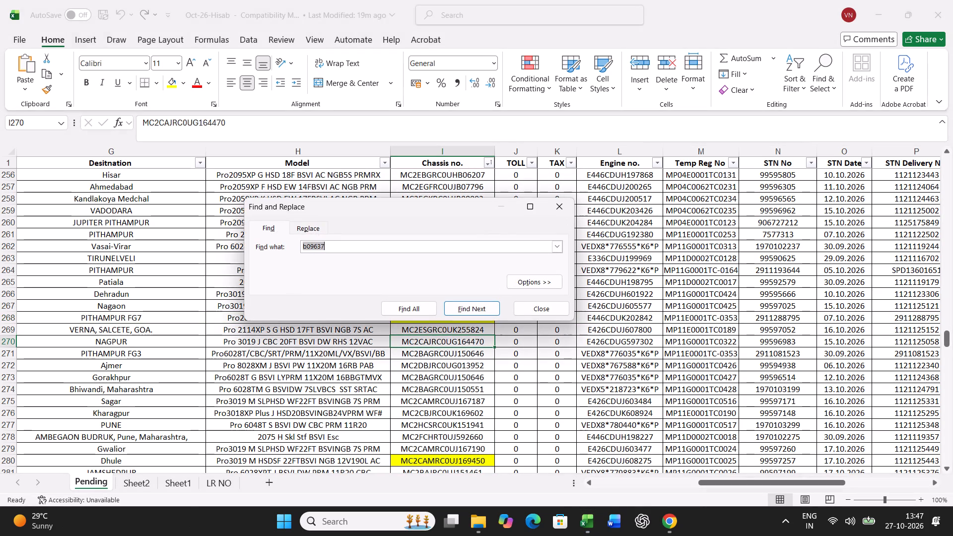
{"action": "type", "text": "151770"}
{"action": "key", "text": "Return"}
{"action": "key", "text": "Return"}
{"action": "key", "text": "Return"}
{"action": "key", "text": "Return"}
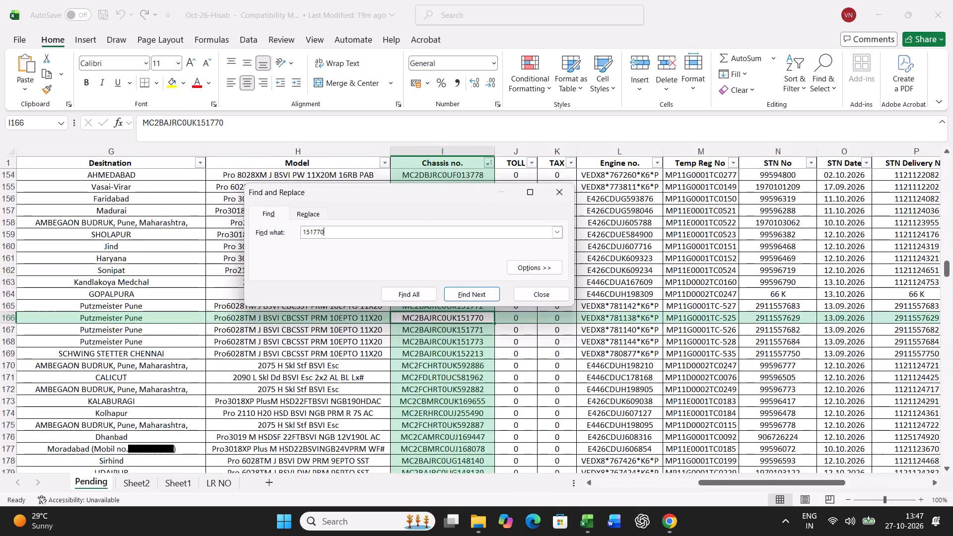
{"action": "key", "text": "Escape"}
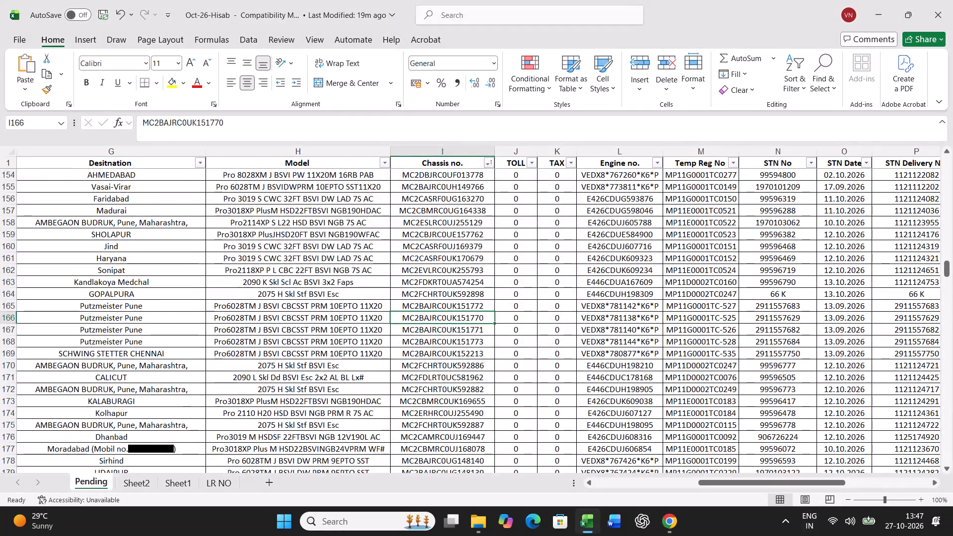
{"action": "left_click", "coordinate": [165, 82]}
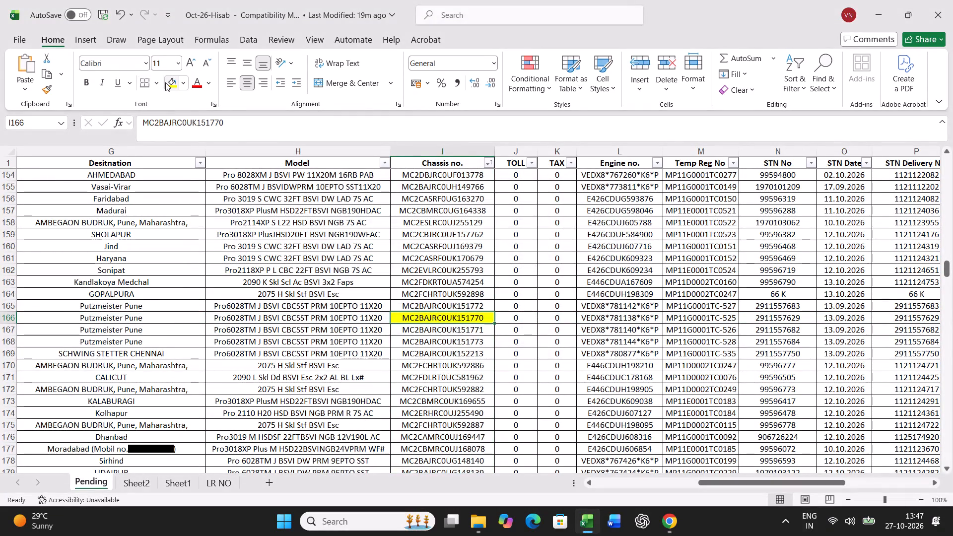
Find chassis number 151773 in the Pending sheet and highlight its cell in the Putzmeister Pune row in yellow.
{"action": "key", "text": "ctrl+f"}
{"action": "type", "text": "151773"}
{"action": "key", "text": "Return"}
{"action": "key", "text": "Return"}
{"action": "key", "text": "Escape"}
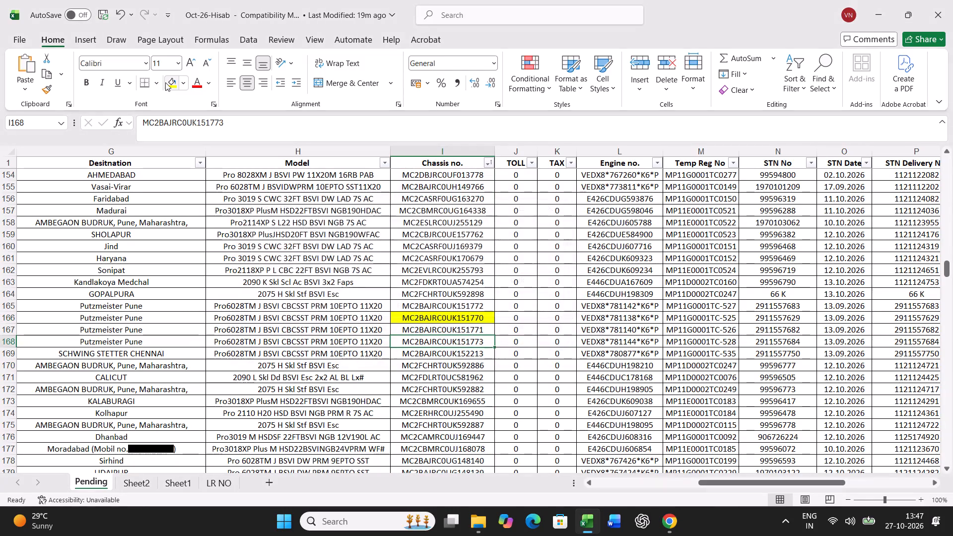
{"action": "left_click", "coordinate": [172, 86]}
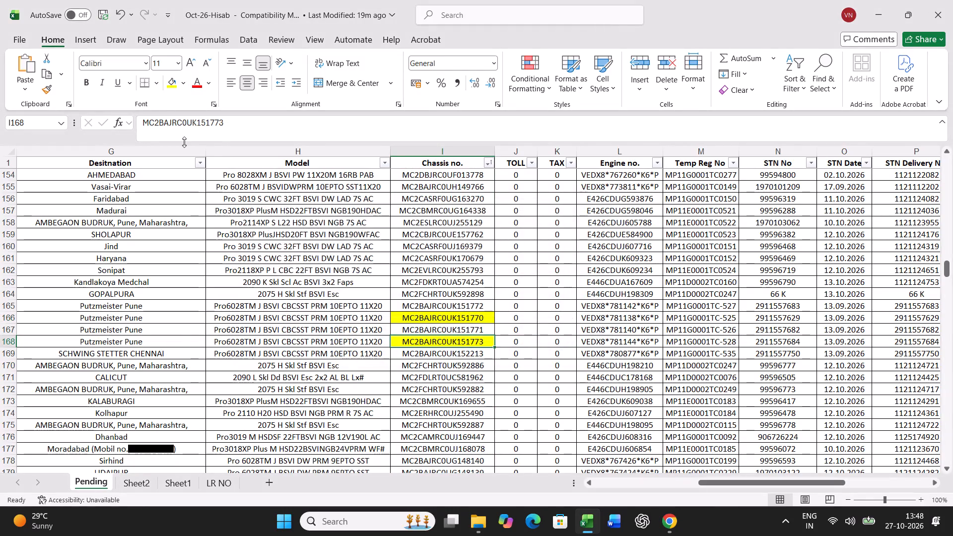
Find chassis number 151772 in the Pending sheet and highlight its cell in the Putzmeister Pune row in yellow.
{"action": "key", "text": "ctrl+f"}
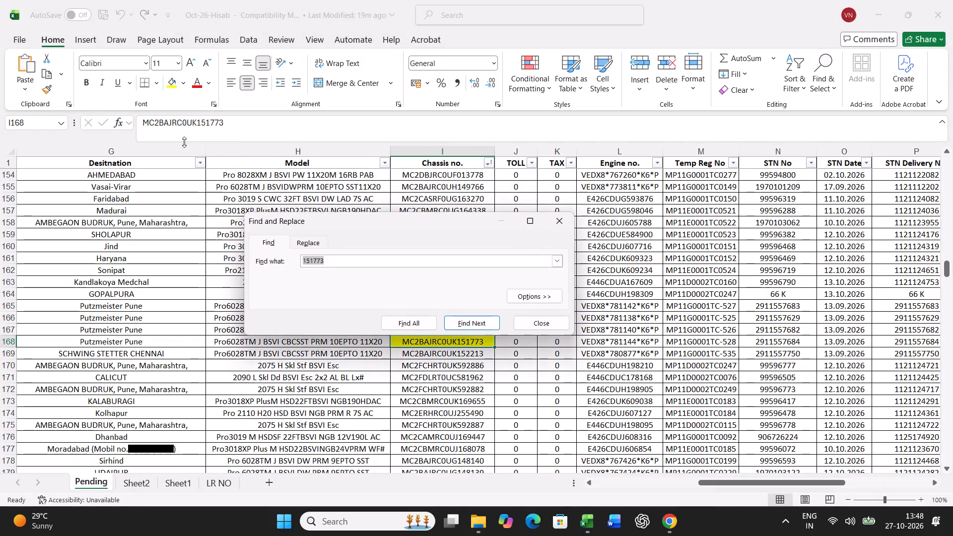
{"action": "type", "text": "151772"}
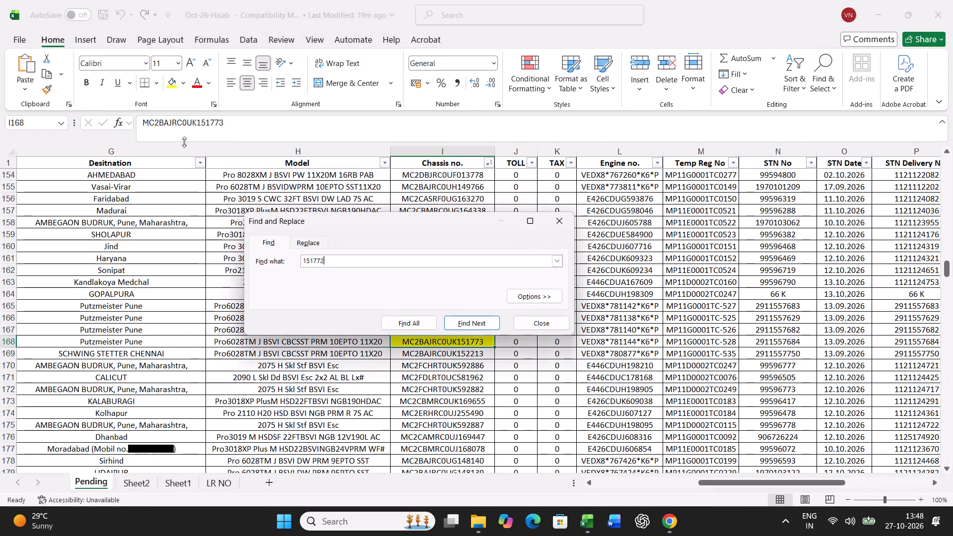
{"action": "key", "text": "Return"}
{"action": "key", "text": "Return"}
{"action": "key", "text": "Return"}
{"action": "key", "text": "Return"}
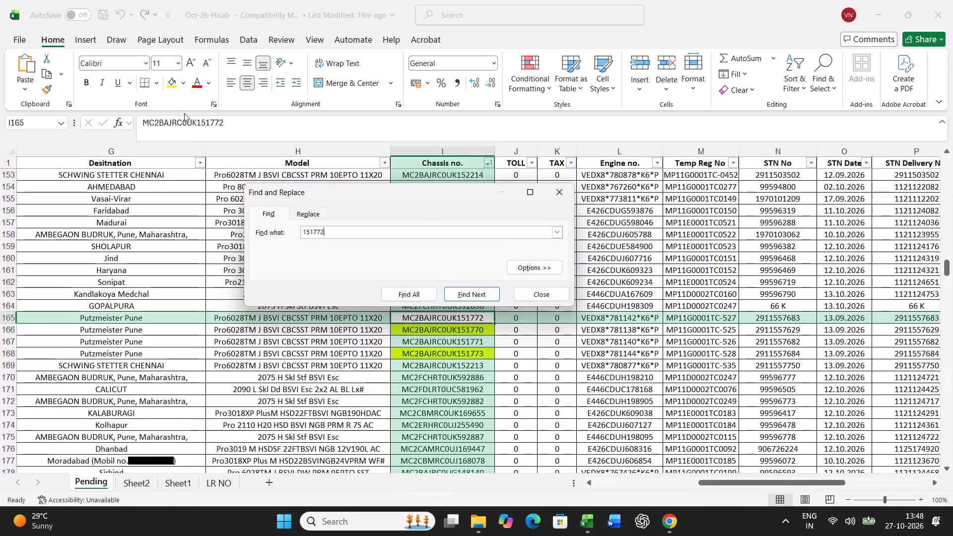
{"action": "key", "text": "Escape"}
{"action": "left_click", "coordinate": [175, 86]}
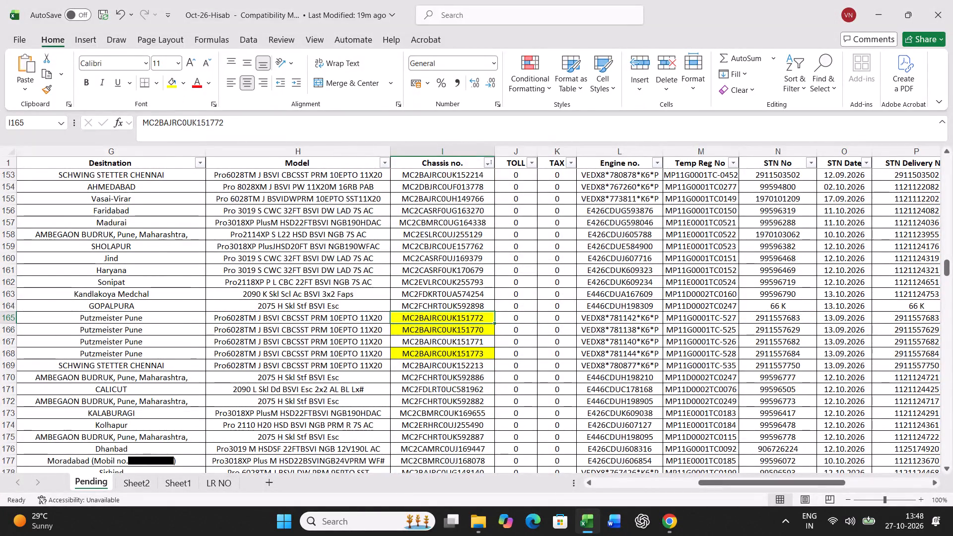
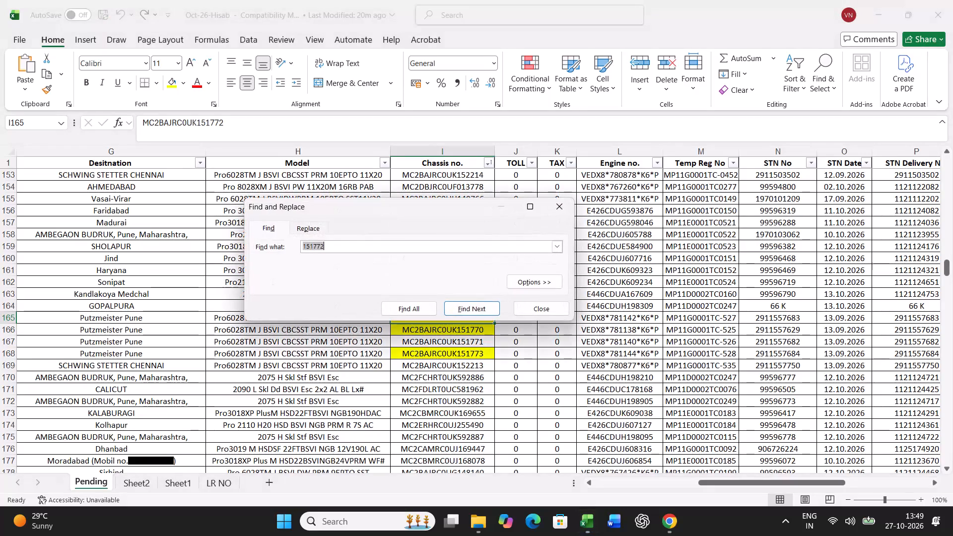
Find chassis number 151771 in the Pending sheet and highlight its cell in the Putzmeister Pune row in yellow.
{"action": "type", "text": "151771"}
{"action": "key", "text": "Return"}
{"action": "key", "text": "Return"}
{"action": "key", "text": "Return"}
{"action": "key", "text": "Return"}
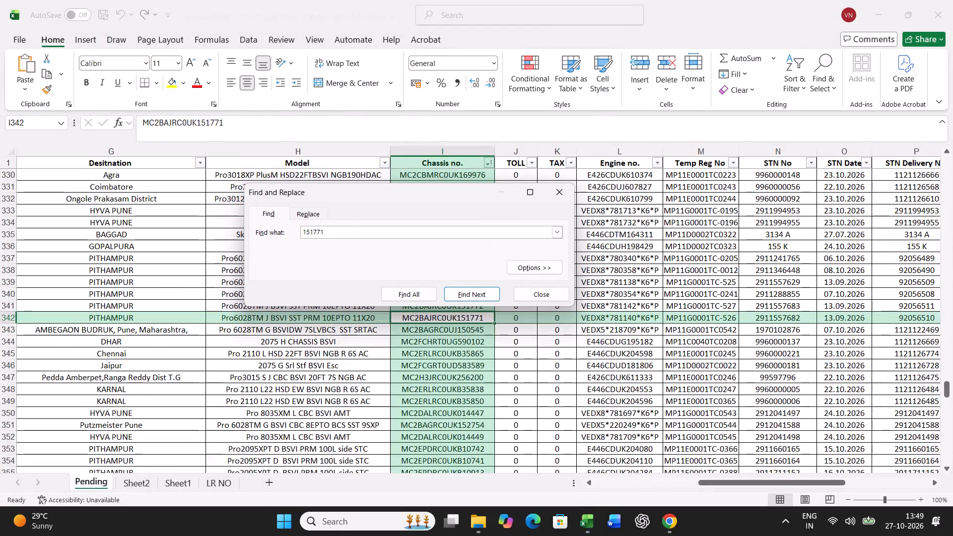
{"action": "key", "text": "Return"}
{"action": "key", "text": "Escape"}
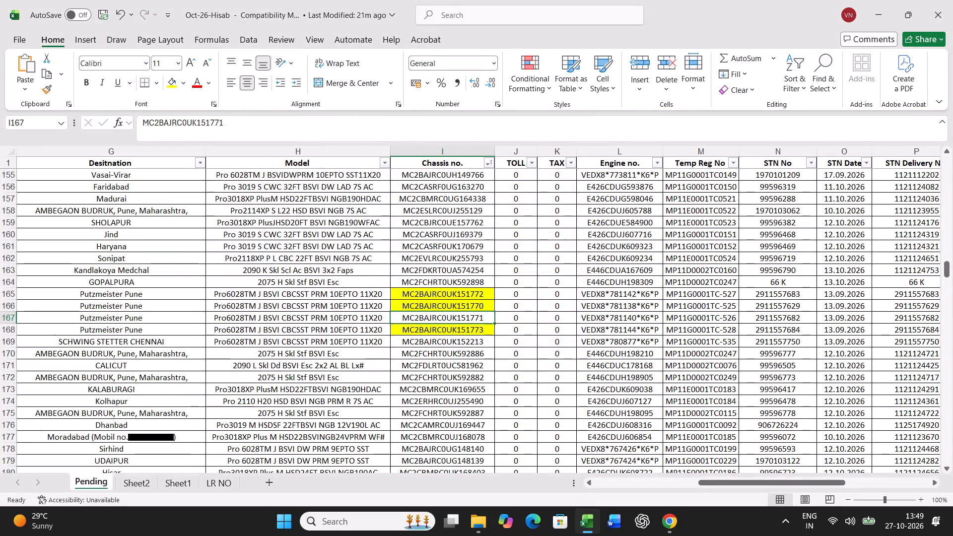
{"action": "left_click", "coordinate": [169, 80]}
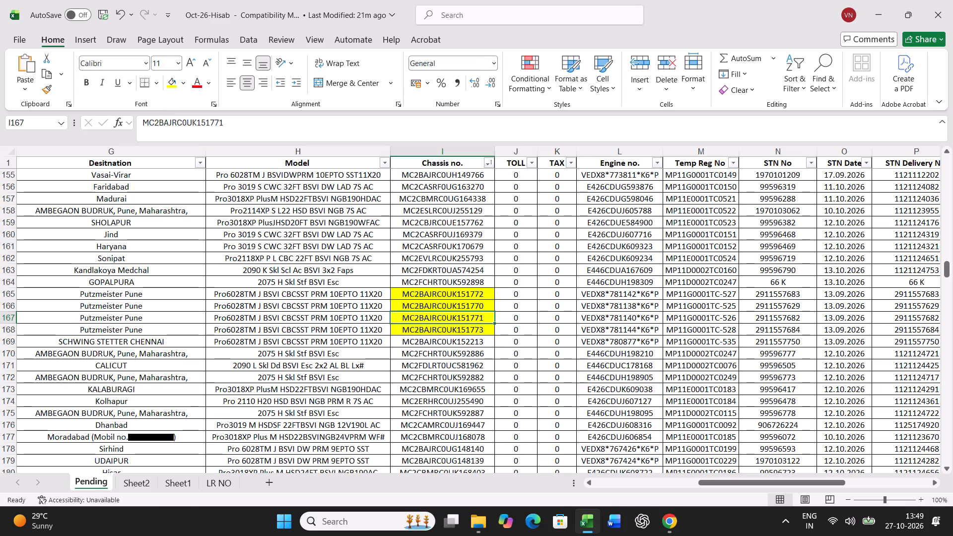
Find chassis number 014336 in the Pending sheet and highlight its cell in the HYVA PUNE row in yellow.
{"action": "key", "text": "ctrl+f"}
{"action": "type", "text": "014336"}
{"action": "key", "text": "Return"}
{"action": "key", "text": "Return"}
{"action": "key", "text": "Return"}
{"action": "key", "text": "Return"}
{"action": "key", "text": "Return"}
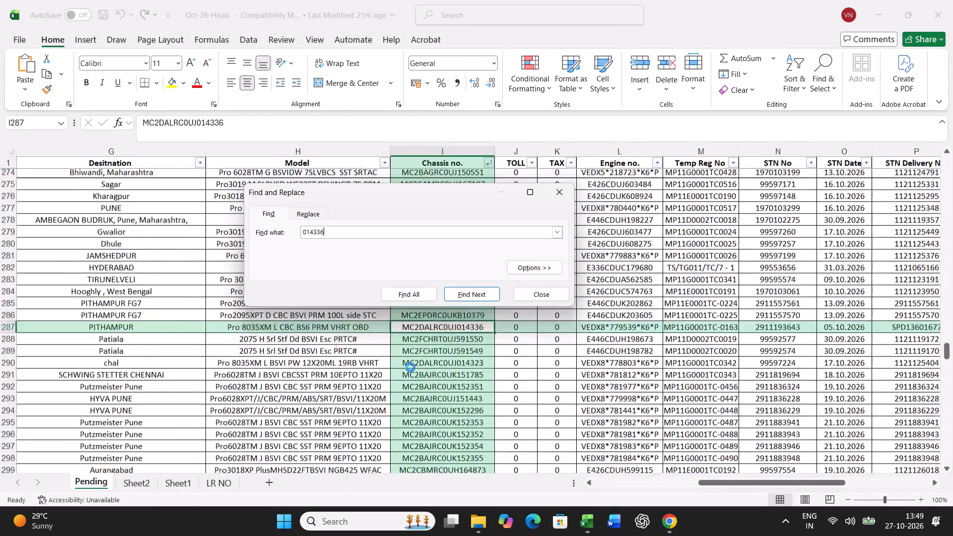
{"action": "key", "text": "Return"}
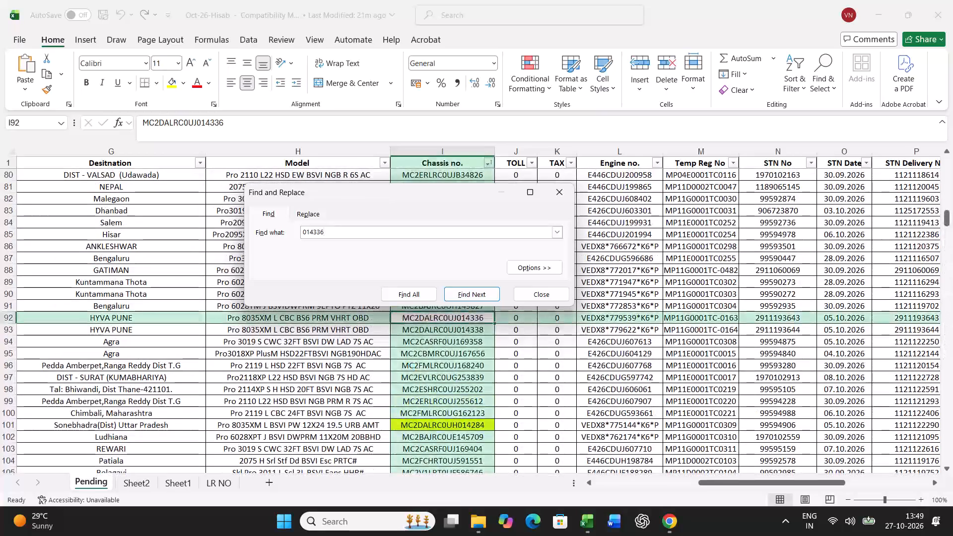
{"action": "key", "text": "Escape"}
{"action": "left_click", "coordinate": [164, 83]}
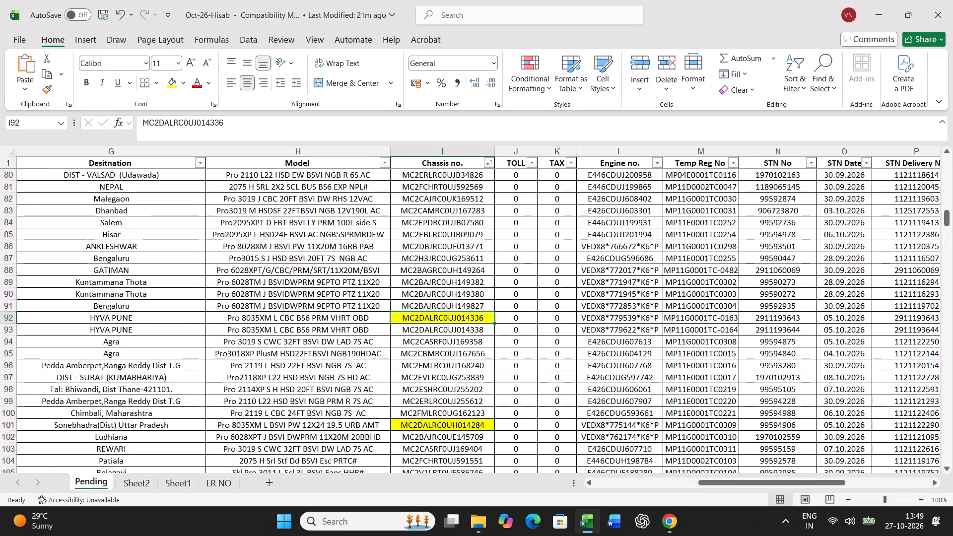
Highlight the adjacent HYVA PUNE chassis number ending 014338 in yellow.
{"action": "left_click", "coordinate": [471, 328]}
{"action": "left_click", "coordinate": [174, 84]}
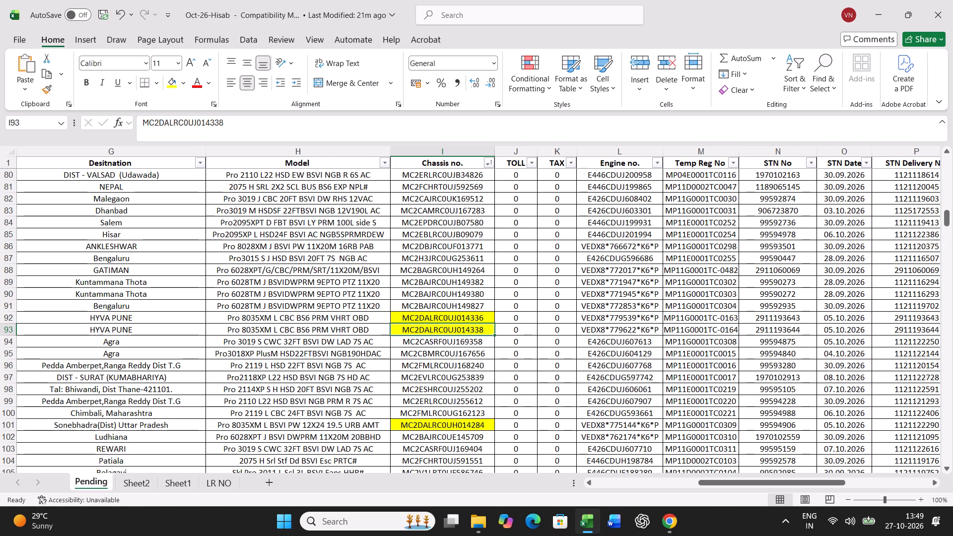
Find chassis number 157762 in the Pending sheet and highlight its cell in the SHOLAPUR row in yellow.
{"action": "key", "text": "ctrl+f"}
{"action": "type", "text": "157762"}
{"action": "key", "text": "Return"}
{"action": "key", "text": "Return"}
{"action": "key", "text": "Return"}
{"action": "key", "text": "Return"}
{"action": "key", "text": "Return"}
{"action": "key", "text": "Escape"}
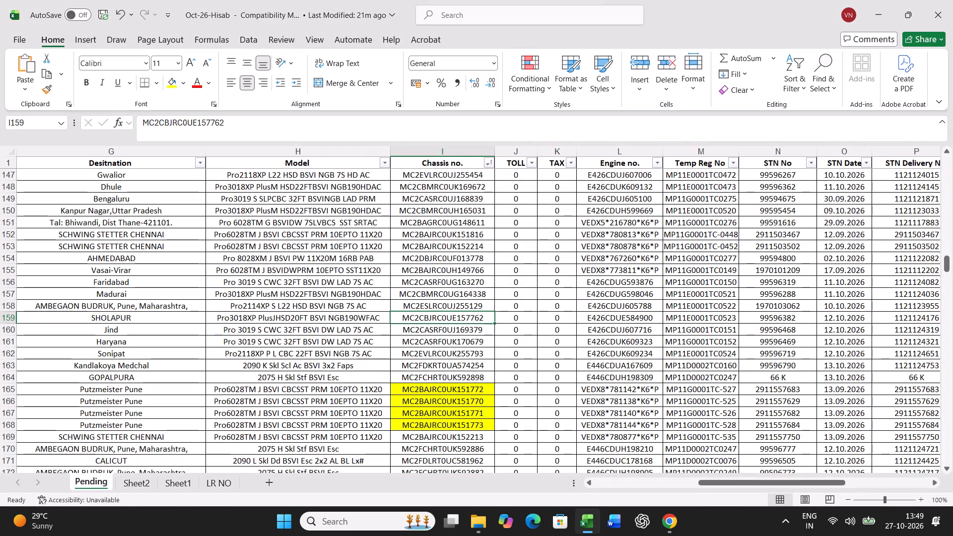
{"action": "left_click", "coordinate": [175, 86]}
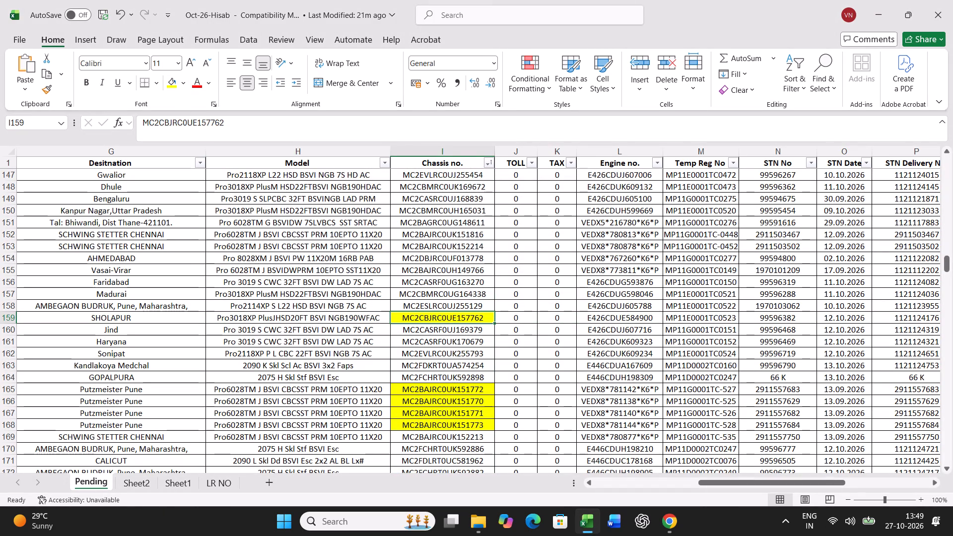
Find chassis number 166622 in the Pending sheet and highlight its cell in the Kurnool row in yellow.
{"action": "key", "text": "ctrl+f"}
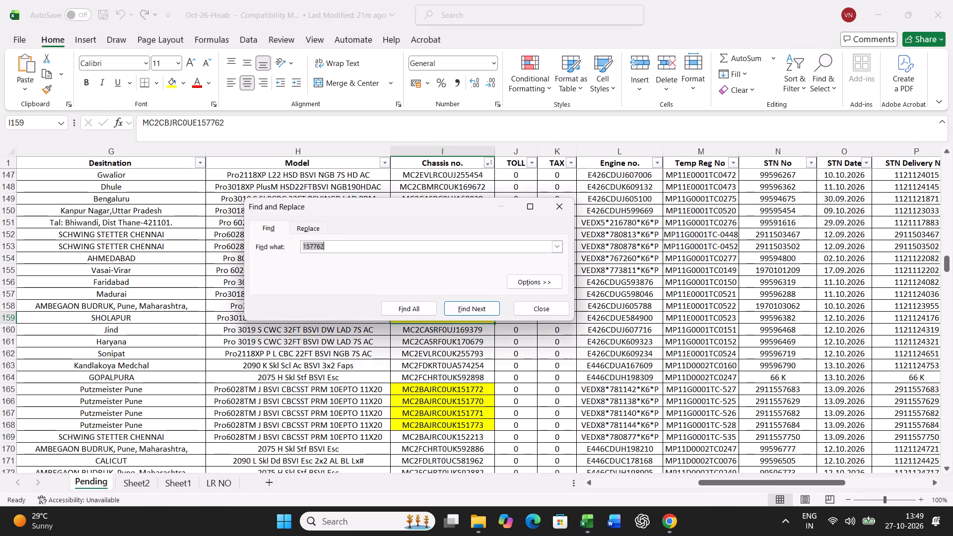
{"action": "key", "text": "1"}
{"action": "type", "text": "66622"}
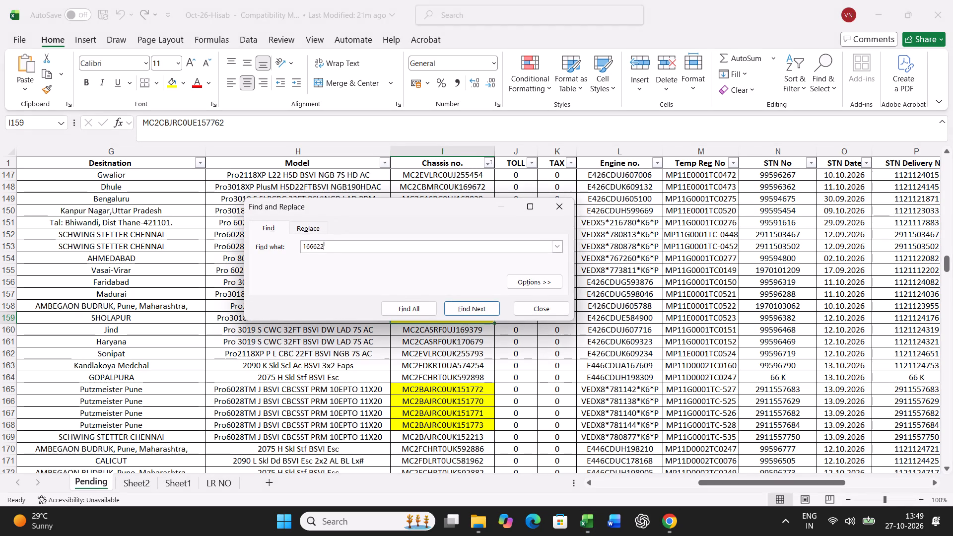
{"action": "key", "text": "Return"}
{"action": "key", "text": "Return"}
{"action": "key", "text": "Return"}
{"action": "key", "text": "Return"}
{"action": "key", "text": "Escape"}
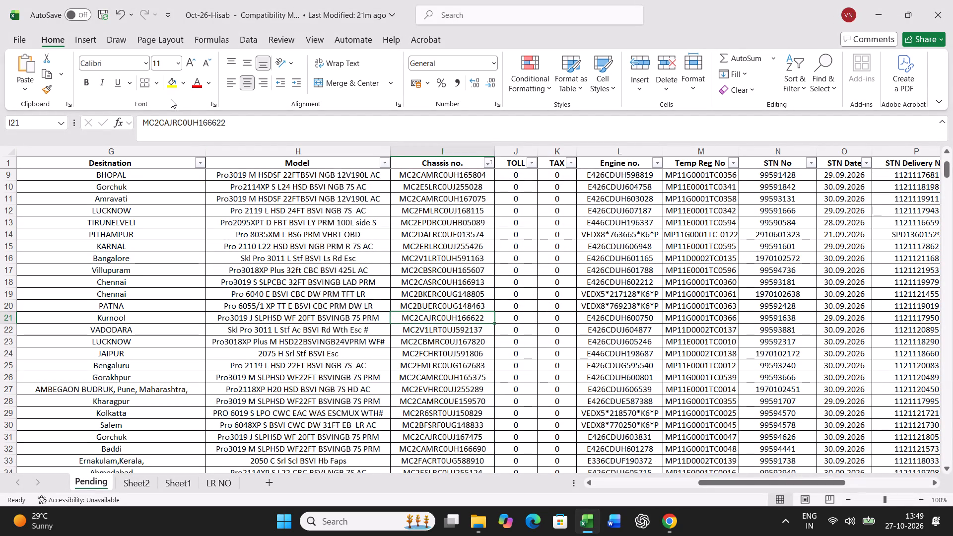
{"action": "left_click", "coordinate": [171, 89]}
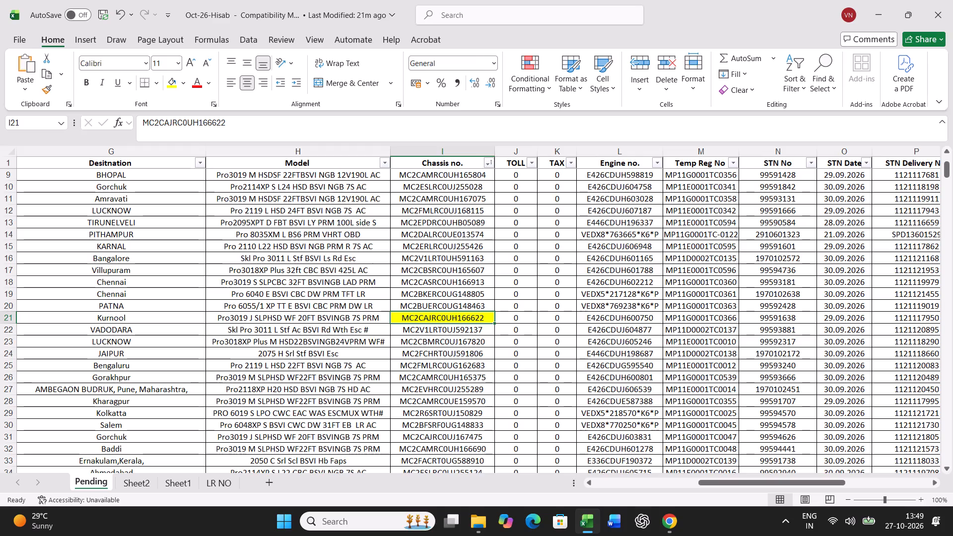
Find chassis number 168288 in the Pending sheet and highlight its cell in the Aurangabad row in yellow.
{"action": "key", "text": "ctrl+f"}
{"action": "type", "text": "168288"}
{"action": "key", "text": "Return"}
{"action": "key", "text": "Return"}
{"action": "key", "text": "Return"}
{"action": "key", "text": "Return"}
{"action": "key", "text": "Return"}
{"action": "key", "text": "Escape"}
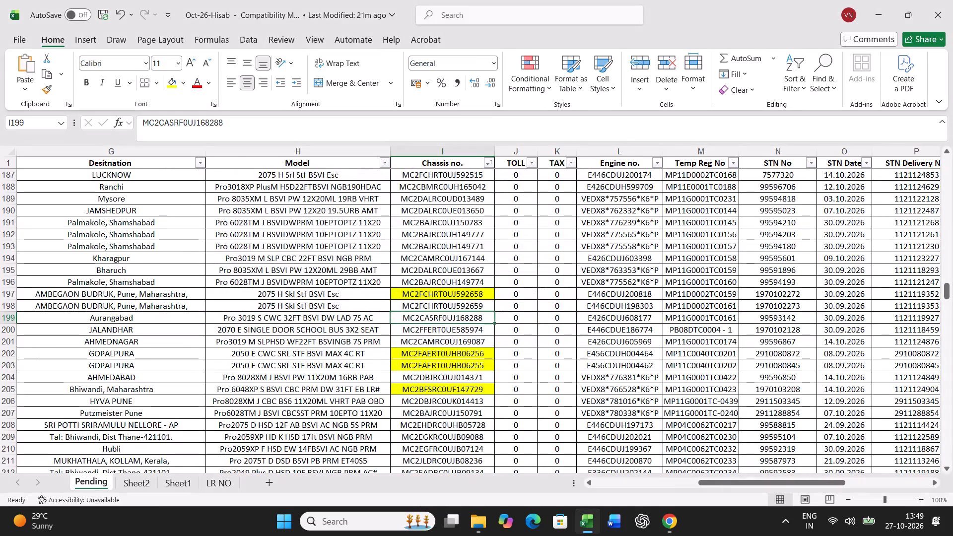
{"action": "left_click", "coordinate": [169, 79]}
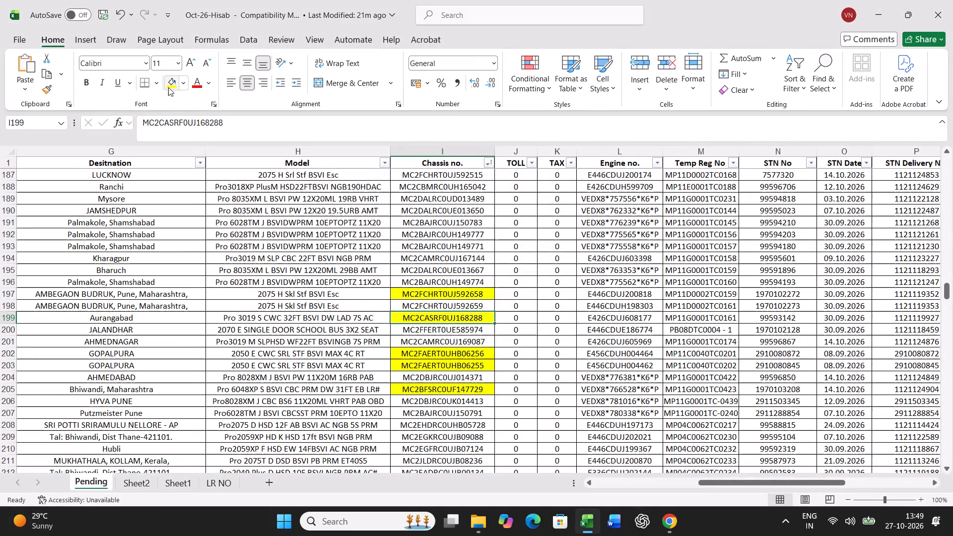
Find chassis number 168287 in the Pending sheet and highlight its cell in the Aurangabad row in yellow.
{"action": "key", "text": "ctrl+f"}
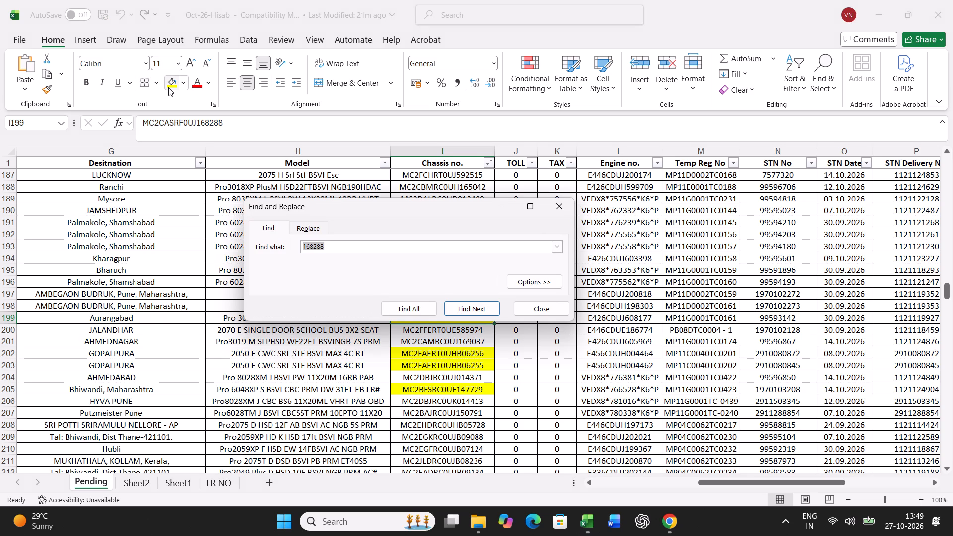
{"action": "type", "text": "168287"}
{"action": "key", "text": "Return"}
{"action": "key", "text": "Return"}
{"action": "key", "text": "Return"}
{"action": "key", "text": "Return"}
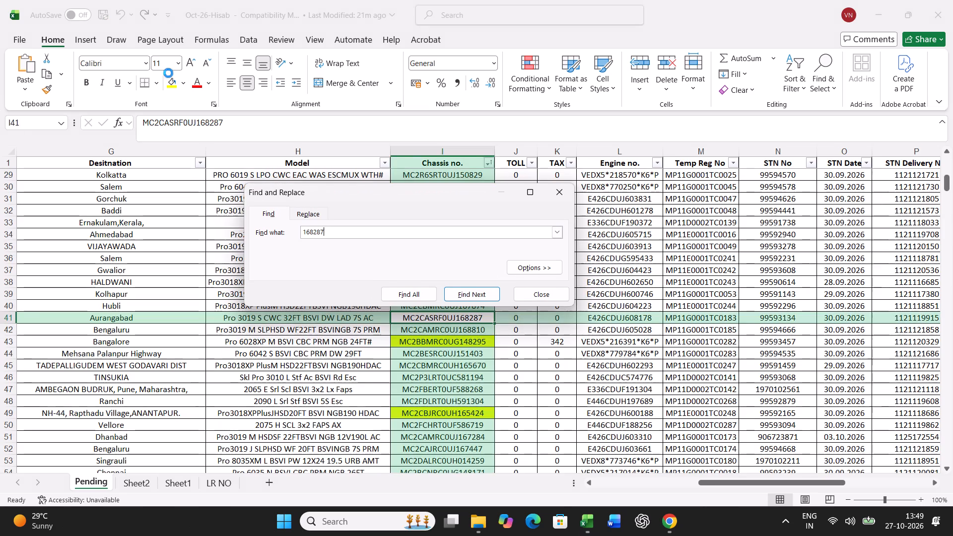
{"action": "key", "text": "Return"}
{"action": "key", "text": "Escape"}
{"action": "left_click", "coordinate": [170, 82]}
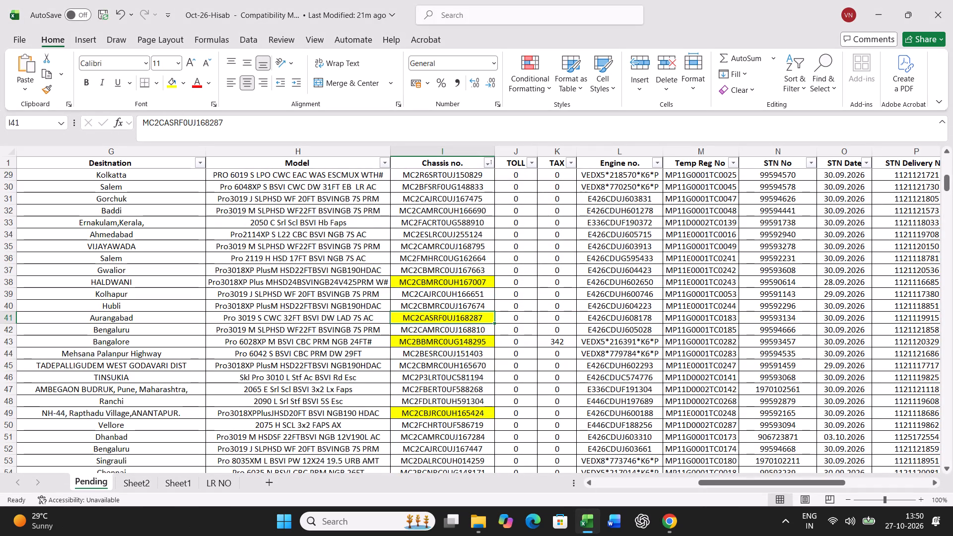
{"action": "key", "text": "ctrl+f"}
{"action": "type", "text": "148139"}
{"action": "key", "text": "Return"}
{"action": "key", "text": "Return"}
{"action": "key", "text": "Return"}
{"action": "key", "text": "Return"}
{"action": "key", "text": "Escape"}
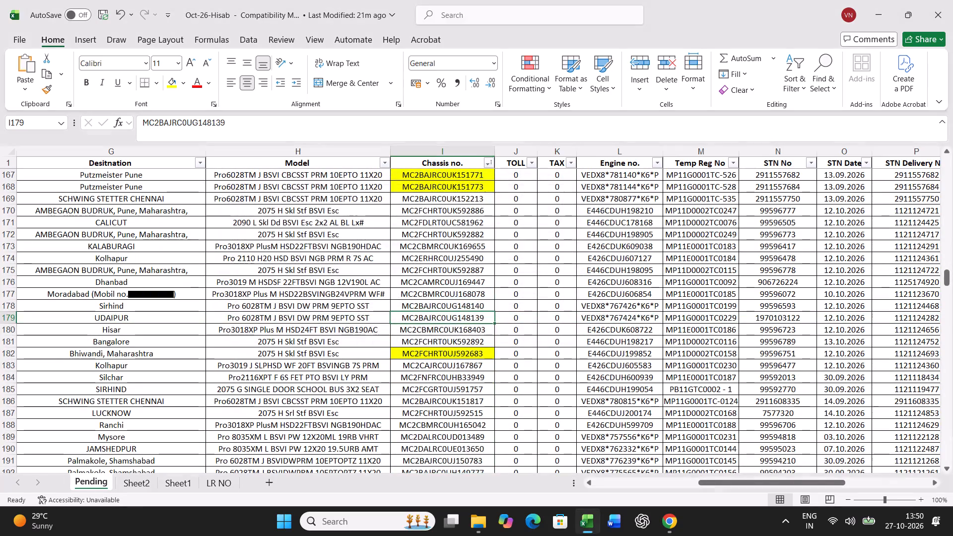
{"action": "left_click", "coordinate": [174, 88]}
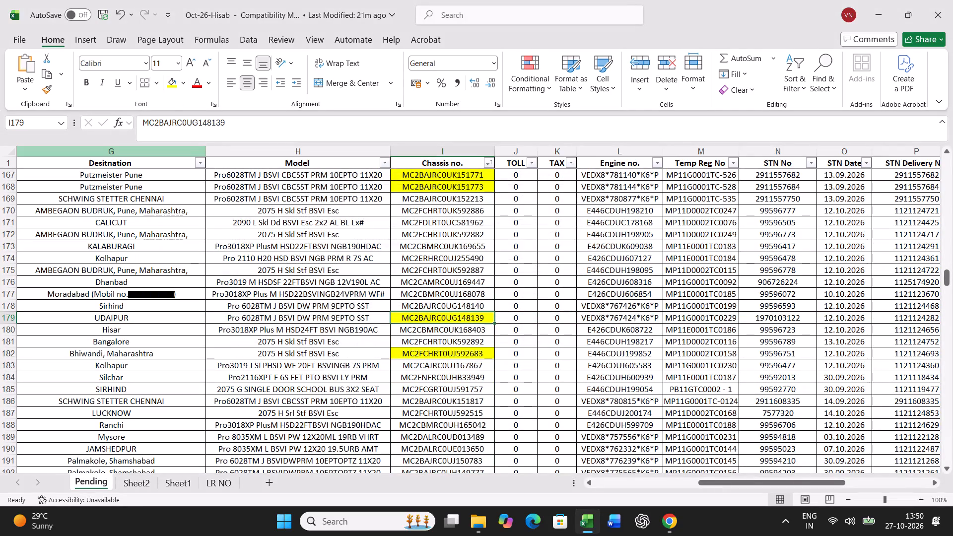
Find chassis number 165670 in the Pending sheet and highlight its cell in the TADEPALLIGUDEM WEST GODAVARI DIST row in yellow.
{"action": "key", "text": "ctrl+f"}
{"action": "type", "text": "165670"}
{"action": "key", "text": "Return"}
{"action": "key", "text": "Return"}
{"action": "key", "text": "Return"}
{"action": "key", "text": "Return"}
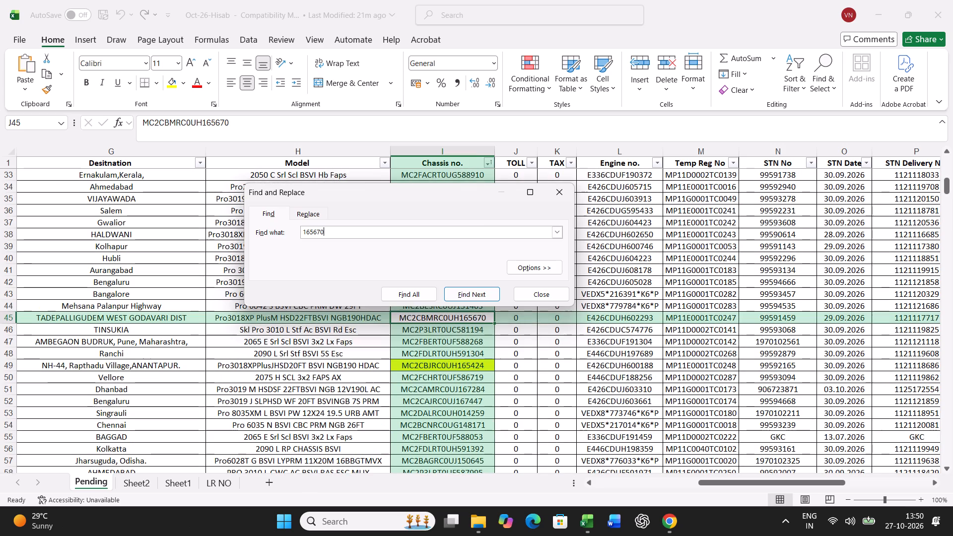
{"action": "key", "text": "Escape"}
{"action": "left_click", "coordinate": [173, 86]}
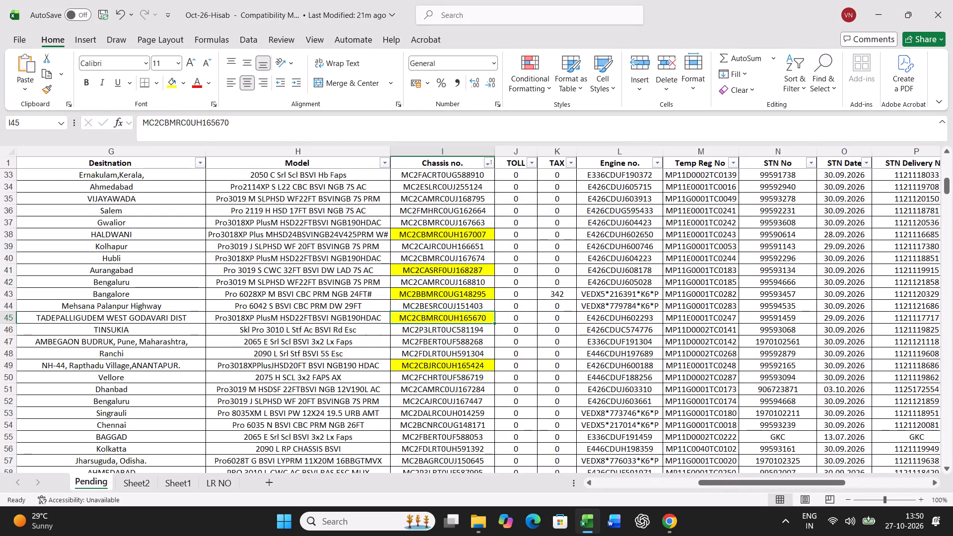
{"action": "key", "text": "ctrl+f"}
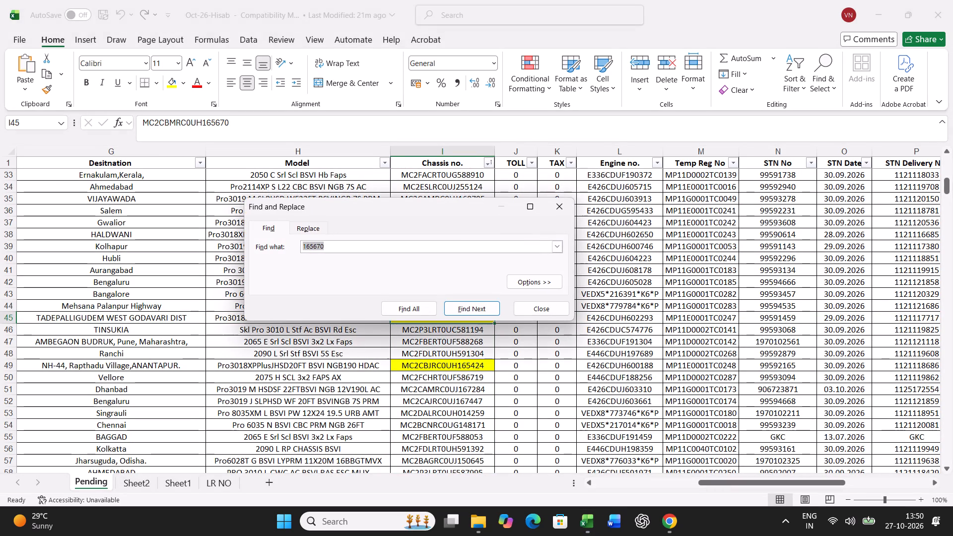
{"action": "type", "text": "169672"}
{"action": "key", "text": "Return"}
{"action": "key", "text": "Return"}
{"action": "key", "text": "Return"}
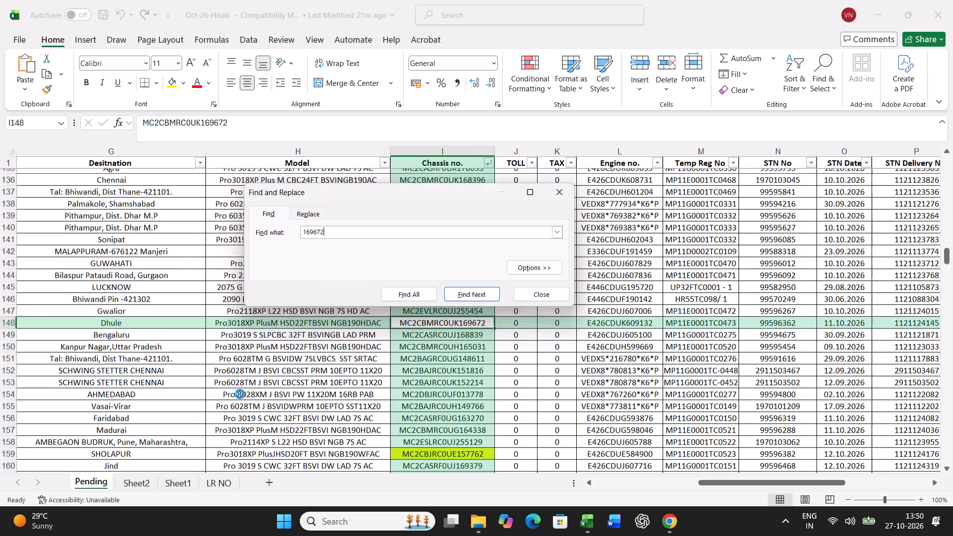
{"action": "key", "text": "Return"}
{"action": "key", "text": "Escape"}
{"action": "left_click", "coordinate": [174, 83]}
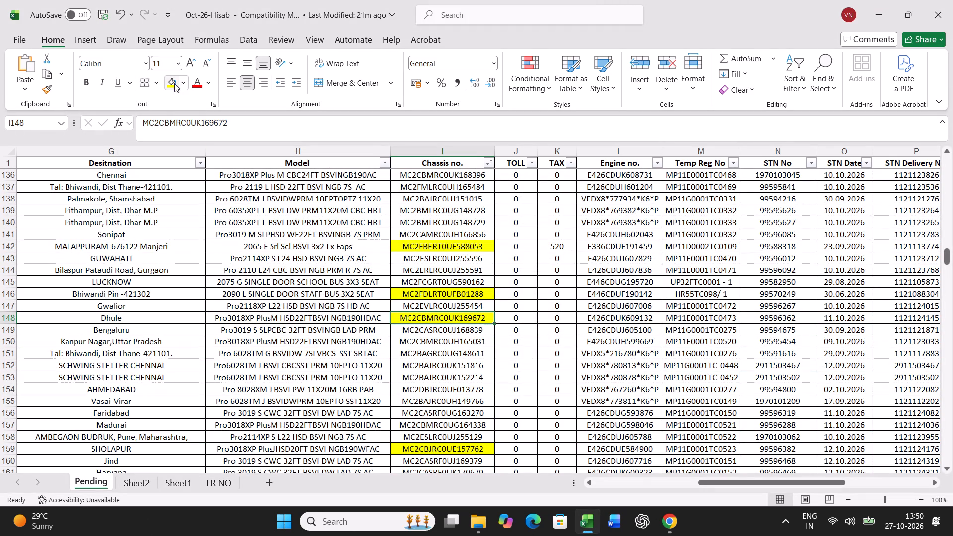
Find chassis number 151015 in the Pending sheet and highlight its cell in the Palmakole, Shamshabad row in yellow.
{"action": "key", "text": "ctrl+f"}
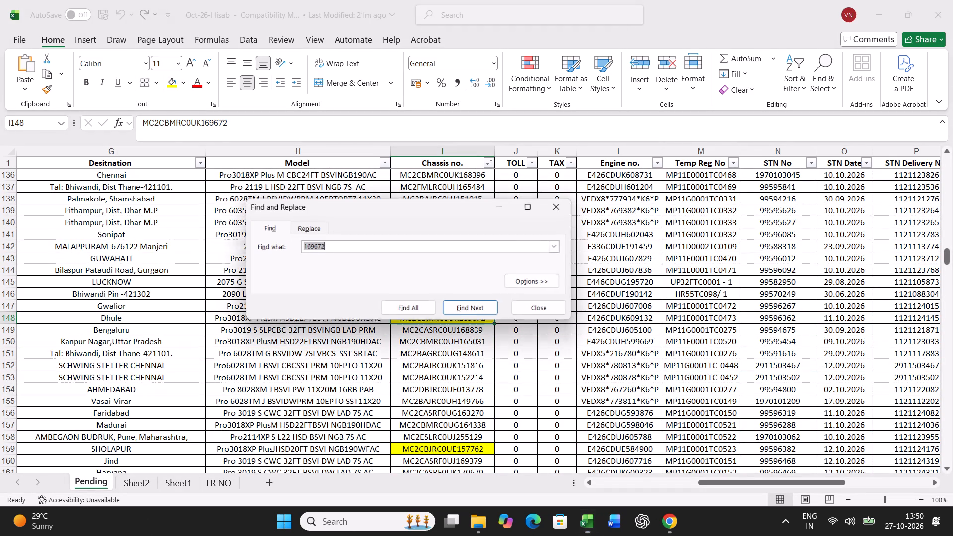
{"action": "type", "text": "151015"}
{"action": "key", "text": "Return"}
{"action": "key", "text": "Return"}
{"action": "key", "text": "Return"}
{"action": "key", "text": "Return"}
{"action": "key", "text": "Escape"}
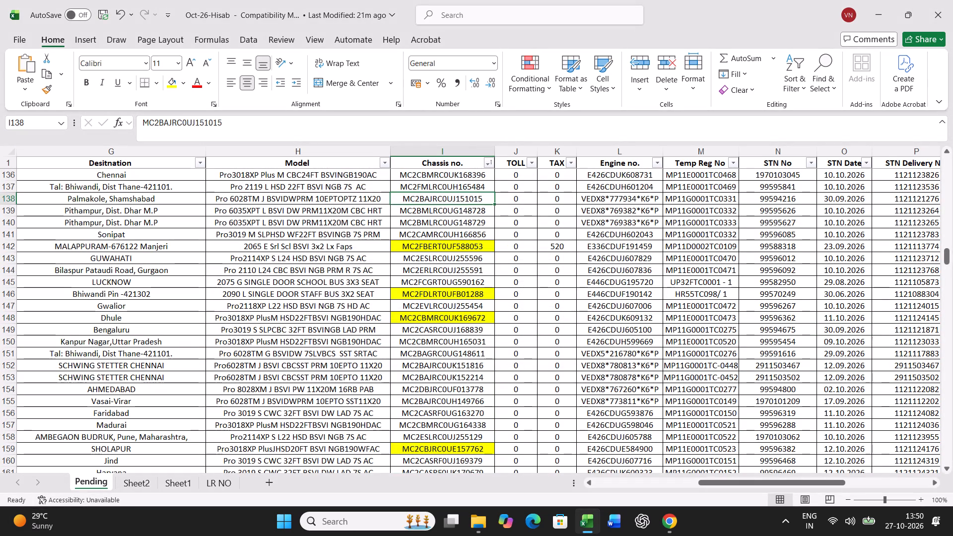
{"action": "left_click", "coordinate": [172, 85]}
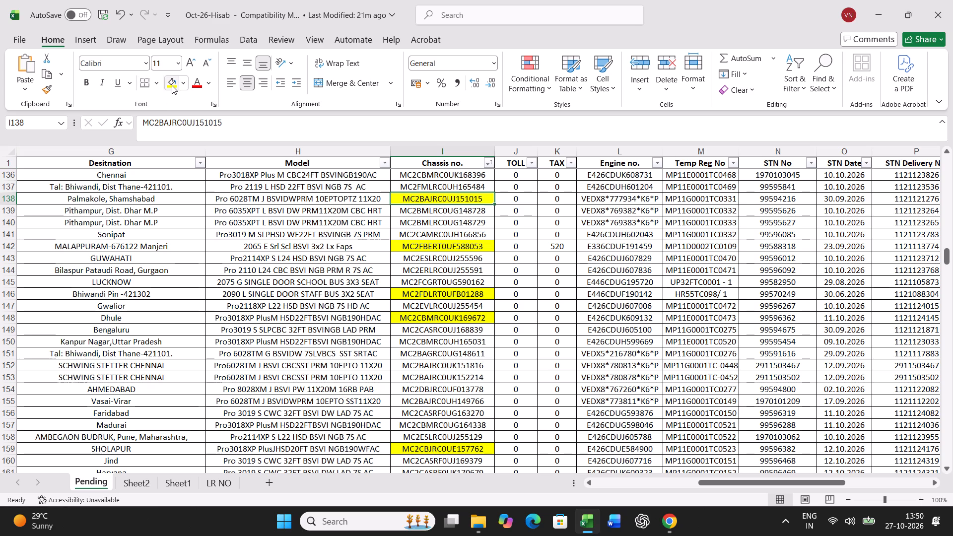
Find chassis number 149772 in the Pending sheet and highlight its cell in the Palmakole, Shamshabad row in yellow.
{"action": "key", "text": "ctrl+f"}
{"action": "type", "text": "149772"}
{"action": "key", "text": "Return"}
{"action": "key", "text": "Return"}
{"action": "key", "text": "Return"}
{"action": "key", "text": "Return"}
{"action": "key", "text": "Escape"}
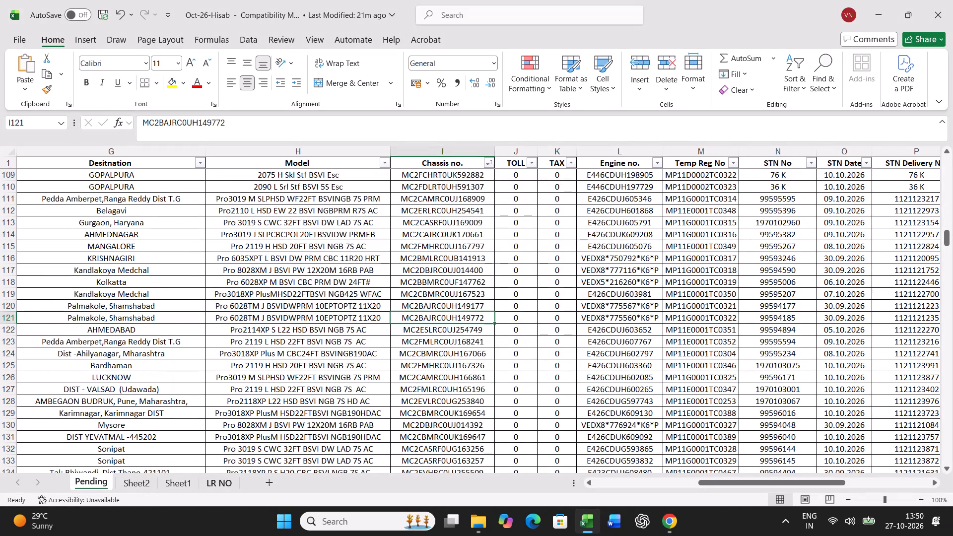
{"action": "left_click", "coordinate": [168, 81]}
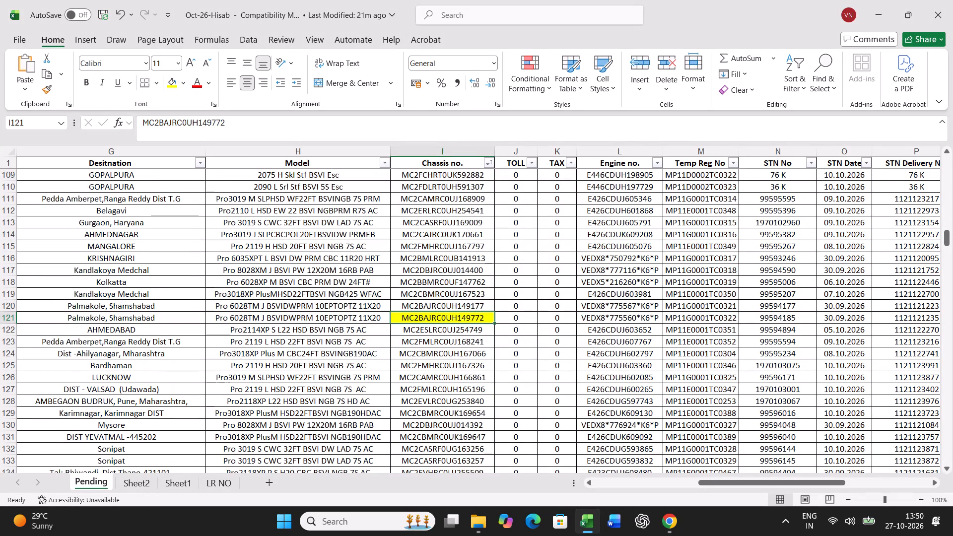
Find chassis number 149177 in the Pending sheet and highlight its cell in the Palmakole, Shamshabad row in yellow.
{"action": "key", "text": "ctrl+f"}
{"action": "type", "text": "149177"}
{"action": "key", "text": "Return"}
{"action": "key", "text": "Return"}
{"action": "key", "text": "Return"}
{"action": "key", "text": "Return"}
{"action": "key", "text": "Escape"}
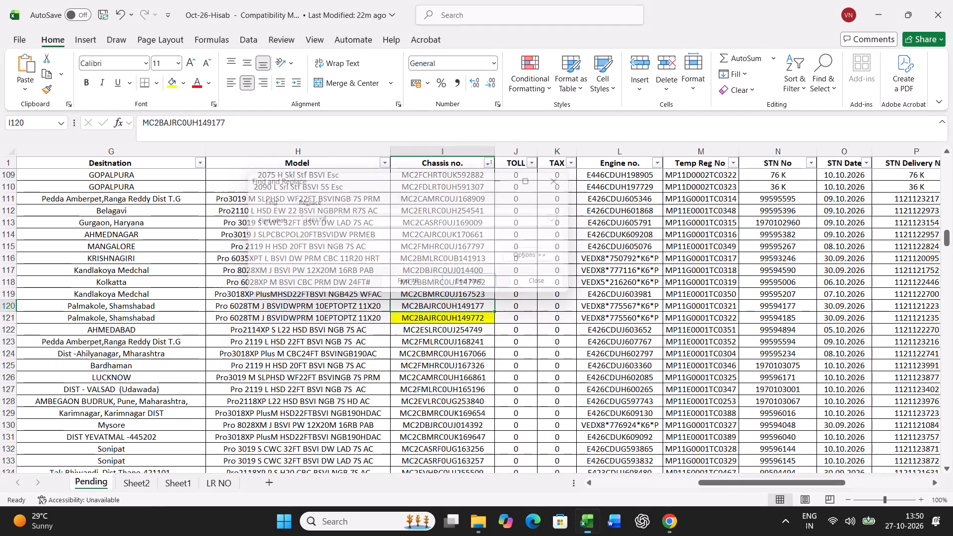
{"action": "left_click", "coordinate": [172, 88]}
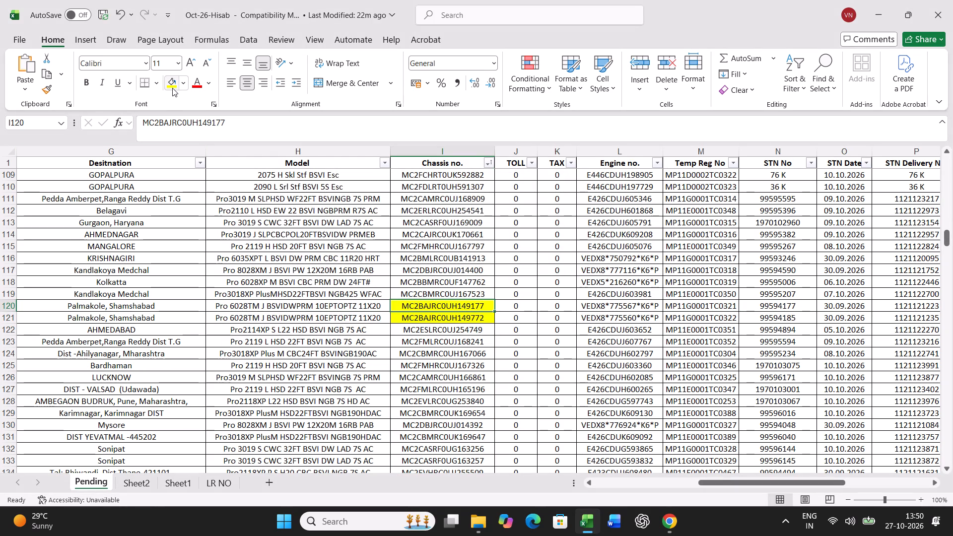
Find chassis number 149773 in the Pending sheet and highlight its cell in the Palmakole, Shamshabad row in yellow.
{"action": "key", "text": "ctrl+f"}
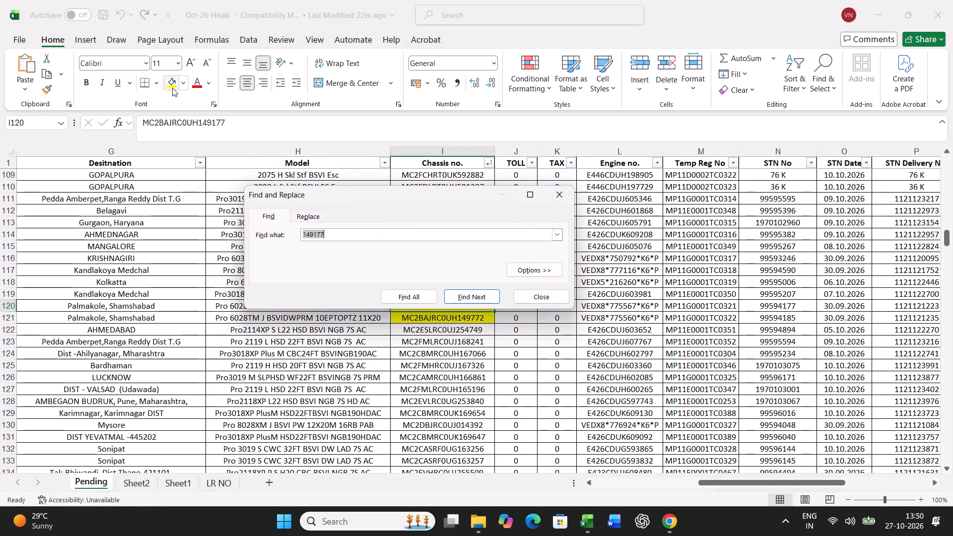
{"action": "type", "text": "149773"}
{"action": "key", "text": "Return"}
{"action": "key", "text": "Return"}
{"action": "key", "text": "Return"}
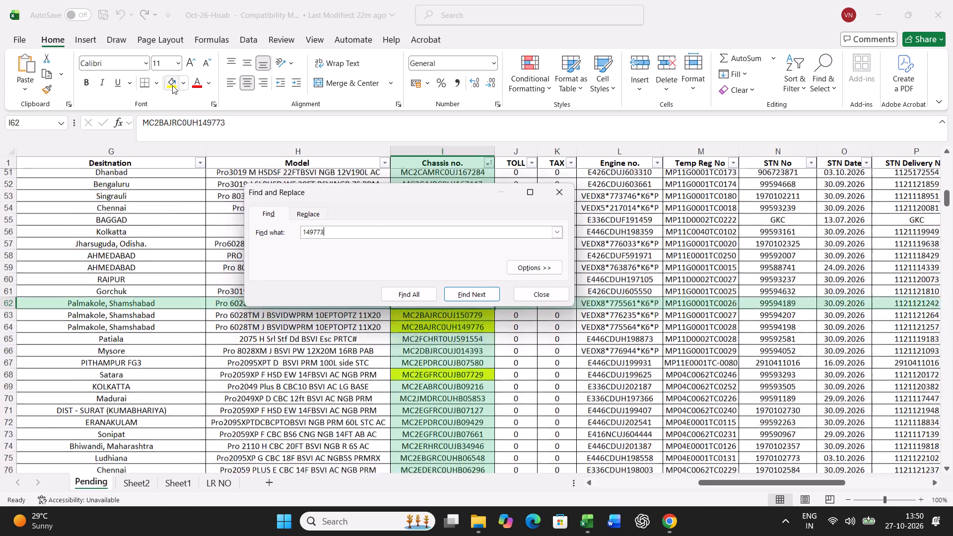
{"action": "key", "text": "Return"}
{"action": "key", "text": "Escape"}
{"action": "left_click", "coordinate": [168, 88]}
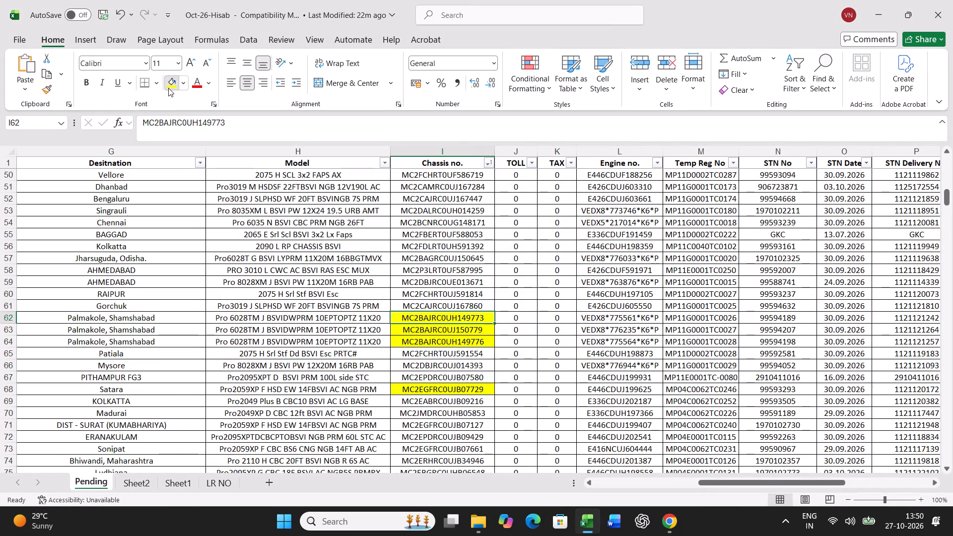
{"action": "key", "text": "ctrl+f"}
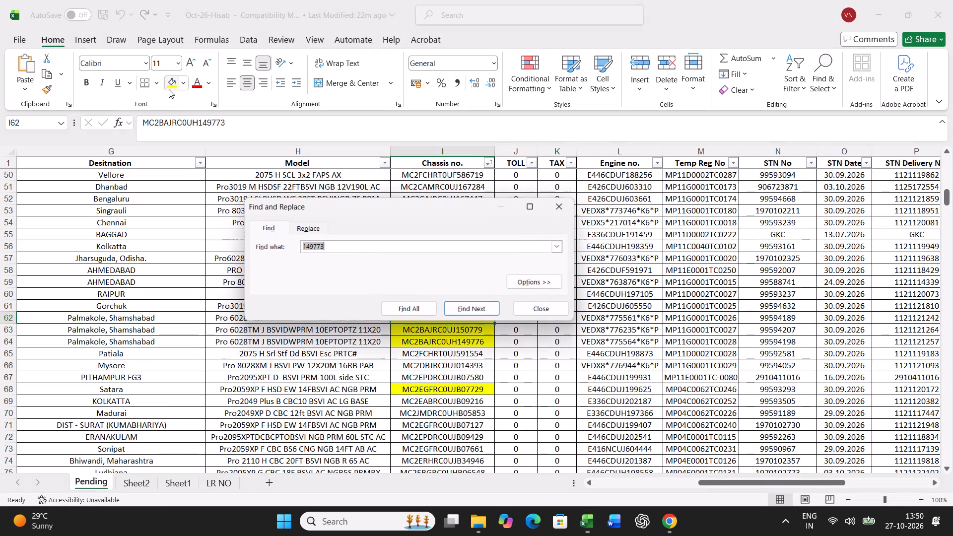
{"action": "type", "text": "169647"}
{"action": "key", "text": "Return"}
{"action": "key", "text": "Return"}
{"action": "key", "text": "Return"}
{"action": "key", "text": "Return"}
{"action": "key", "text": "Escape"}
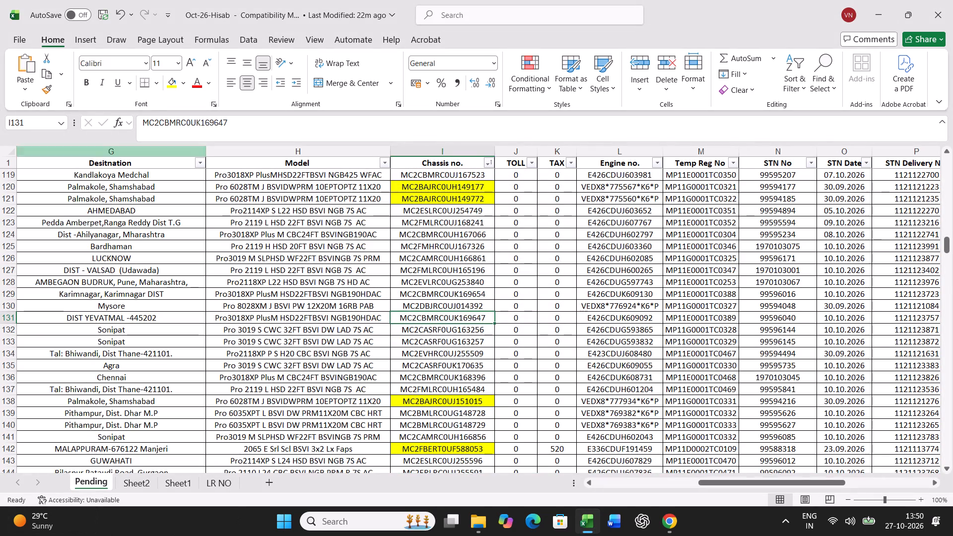
{"action": "left_click", "coordinate": [172, 87]}
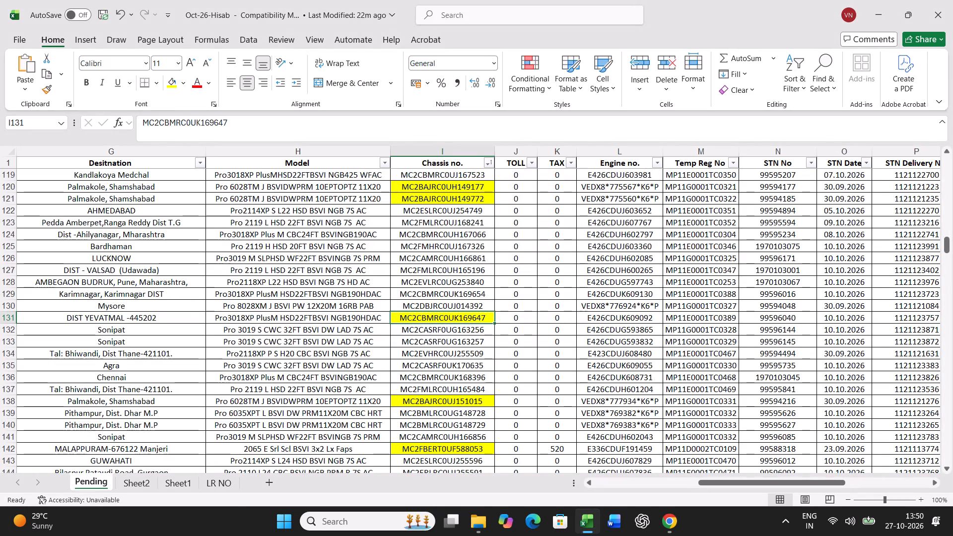
Find chassis number 014400 in the Pending sheet and highlight its cell in the Kandlakoya Medchal row in yellow.
{"action": "key", "text": "ctrl+f"}
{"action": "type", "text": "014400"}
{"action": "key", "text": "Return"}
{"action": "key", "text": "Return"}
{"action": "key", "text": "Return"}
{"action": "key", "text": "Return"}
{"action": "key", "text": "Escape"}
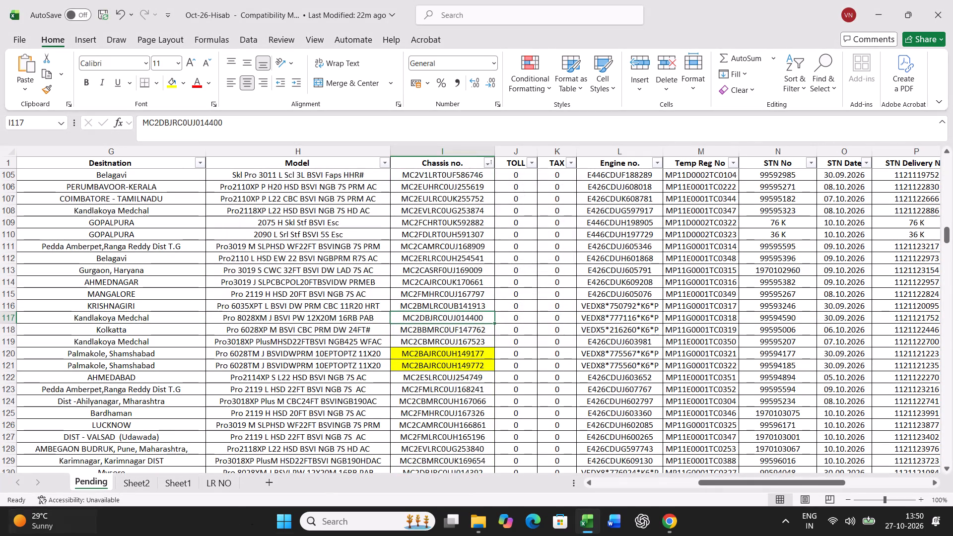
{"action": "left_click", "coordinate": [173, 84]}
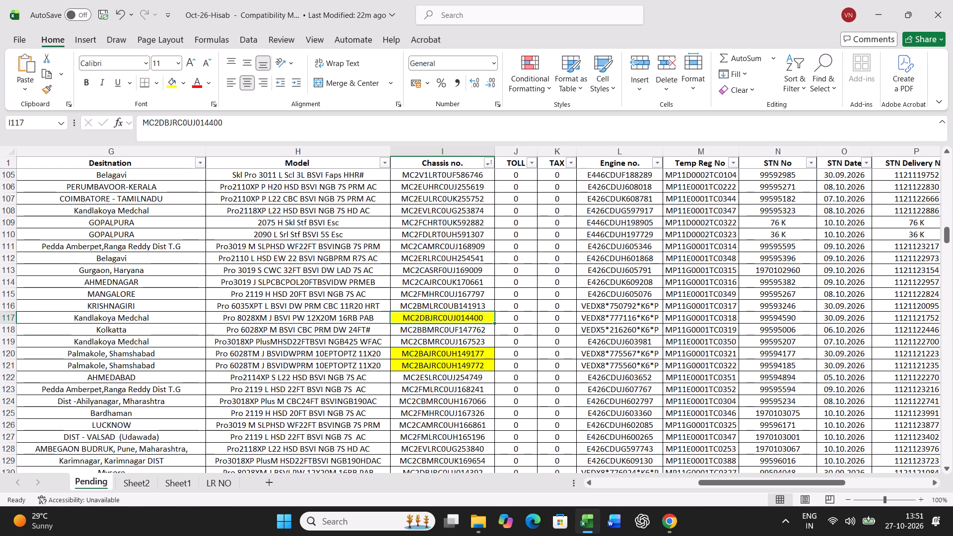
Find chassis number 169654 in the Pending sheet and highlight its cell in the Karimnagar row in yellow.
{"action": "key", "text": "ctrl+f"}
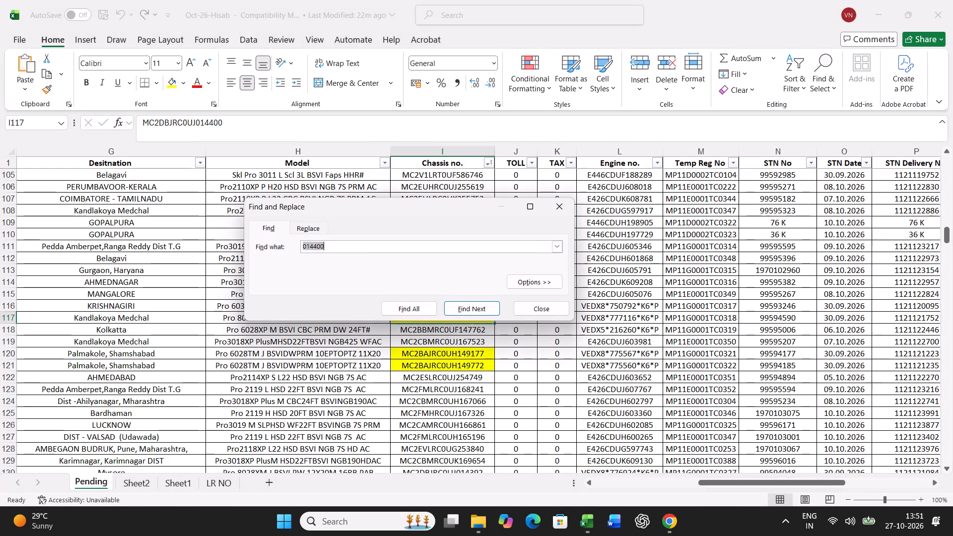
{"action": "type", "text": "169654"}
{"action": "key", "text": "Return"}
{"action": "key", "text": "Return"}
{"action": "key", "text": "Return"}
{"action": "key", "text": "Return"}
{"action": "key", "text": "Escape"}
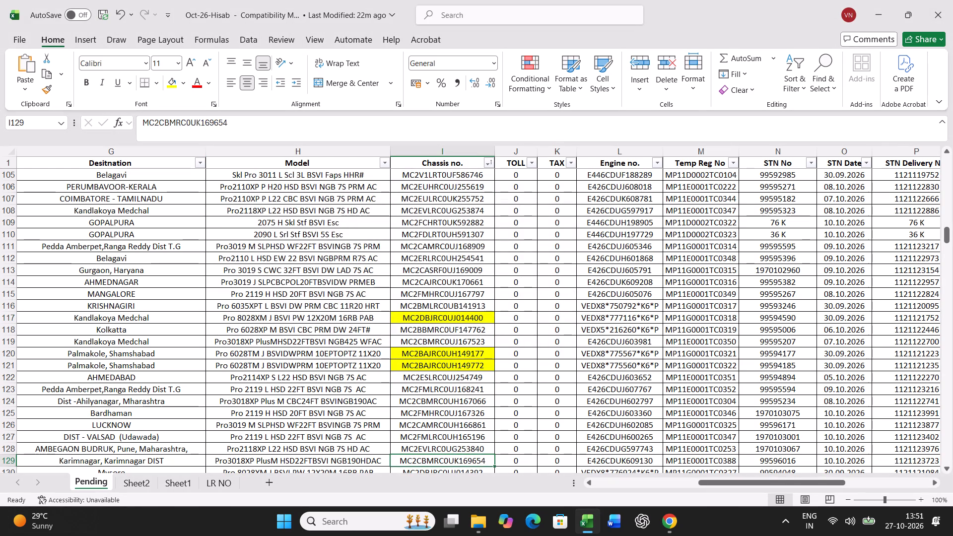
{"action": "left_click", "coordinate": [174, 85]}
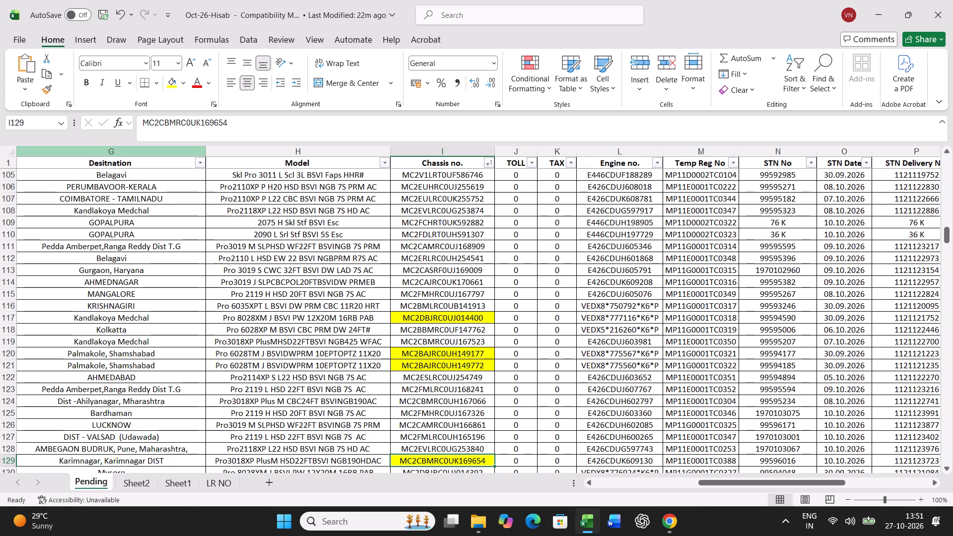
Find chassis number 013952 in the Pending sheet and highlight its cell in the Ajmer row in yellow.
{"action": "left_click", "coordinate": [431, 349]}
{"action": "key", "text": "ctrl+f"}
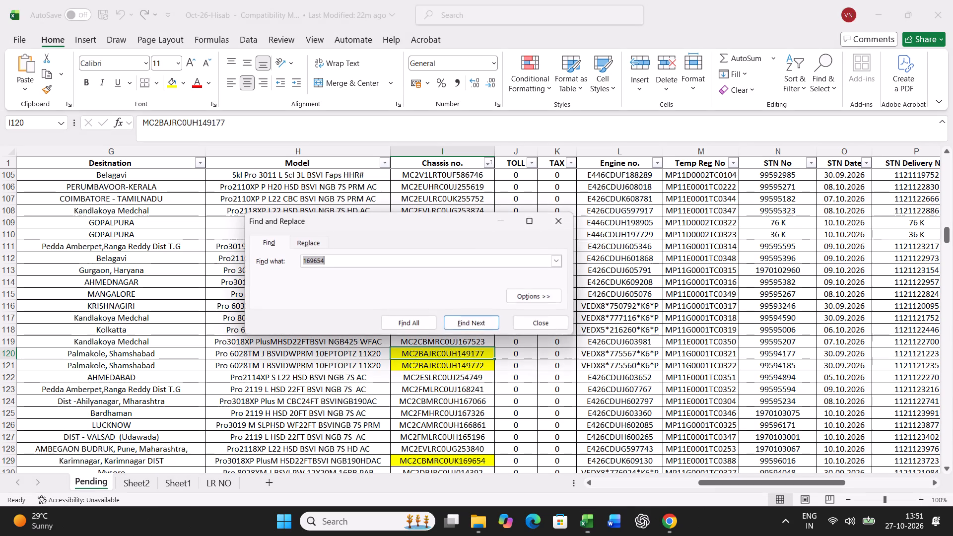
{"action": "key", "text": "0"}
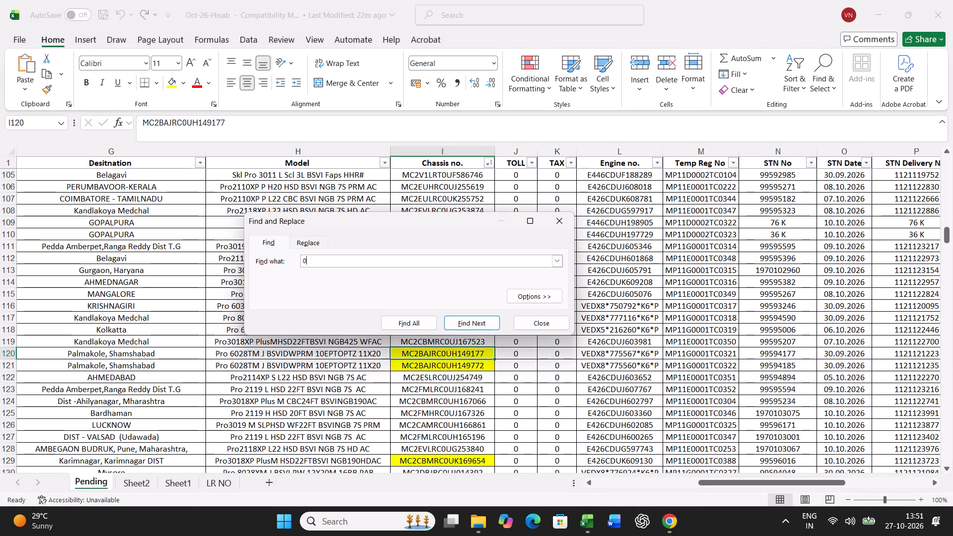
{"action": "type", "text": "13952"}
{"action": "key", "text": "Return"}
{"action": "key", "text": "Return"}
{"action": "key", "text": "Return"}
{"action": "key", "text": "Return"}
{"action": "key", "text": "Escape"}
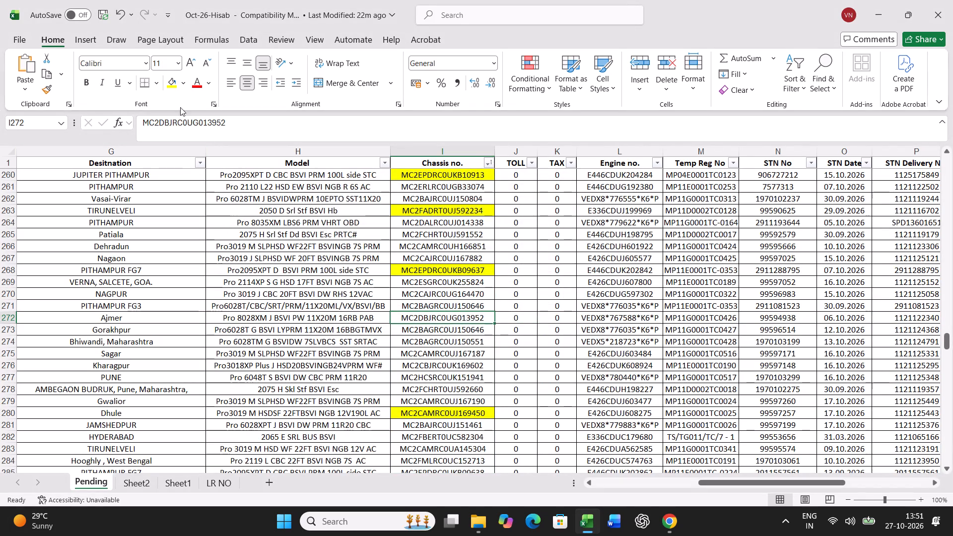
{"action": "left_click", "coordinate": [175, 89]}
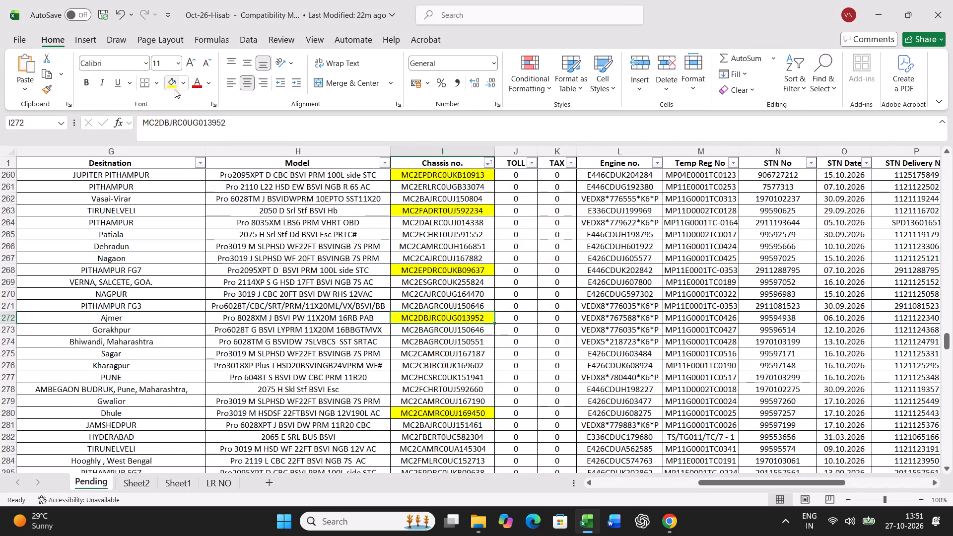
Find chassis number 167190 in the Pending sheet and highlight its cell in the Gwalior row in yellow.
{"action": "key", "text": "ctrl+f"}
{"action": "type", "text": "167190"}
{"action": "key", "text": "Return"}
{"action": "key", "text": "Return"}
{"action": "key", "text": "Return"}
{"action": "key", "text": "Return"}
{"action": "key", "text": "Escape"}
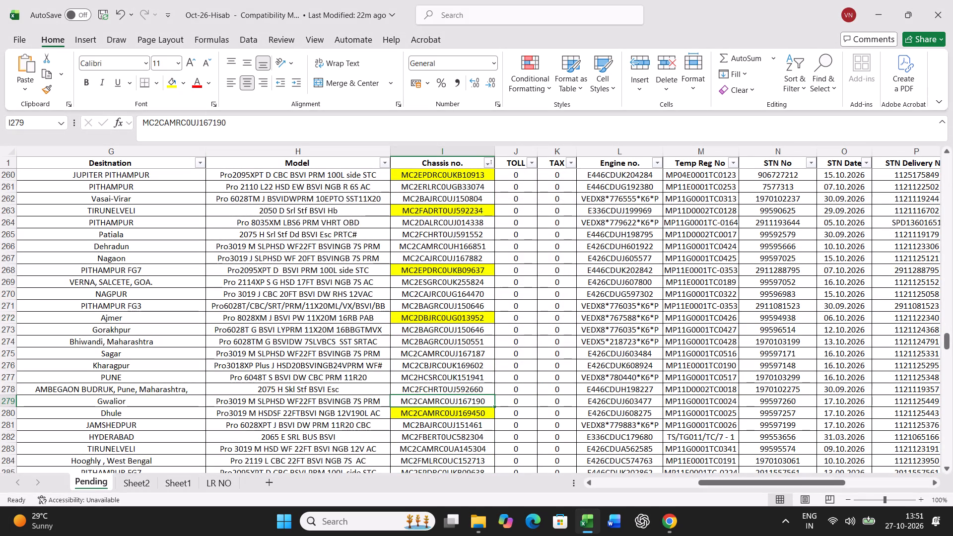
{"action": "left_click", "coordinate": [175, 84]}
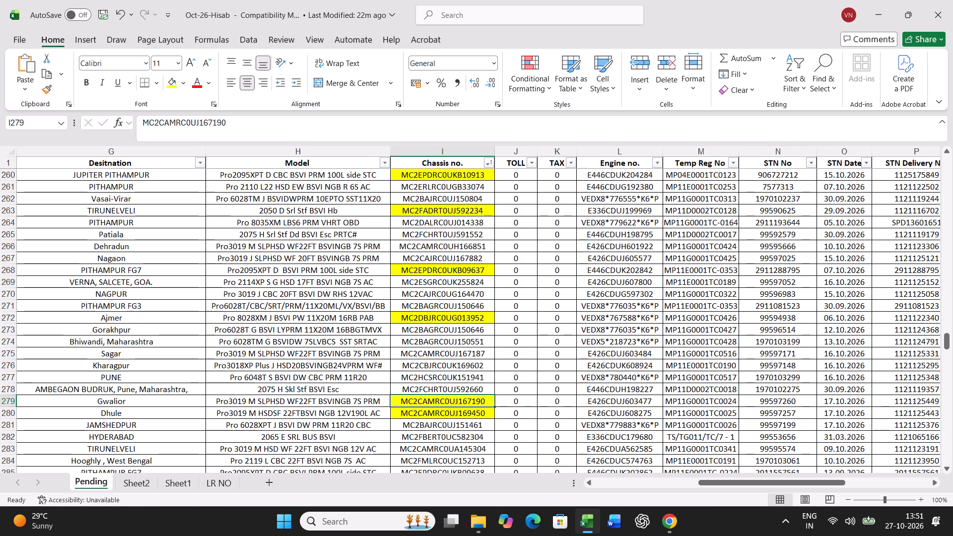
{"action": "key", "text": "ctrl+f"}
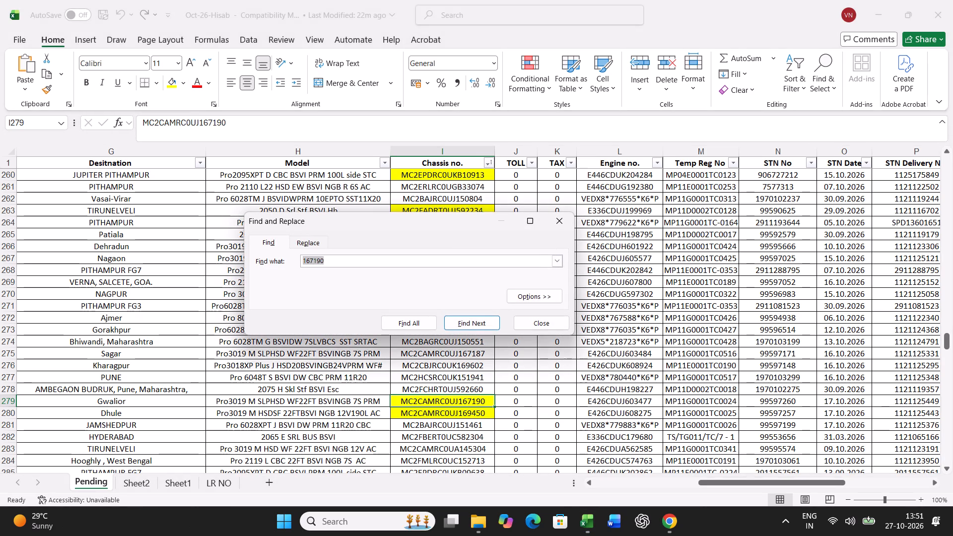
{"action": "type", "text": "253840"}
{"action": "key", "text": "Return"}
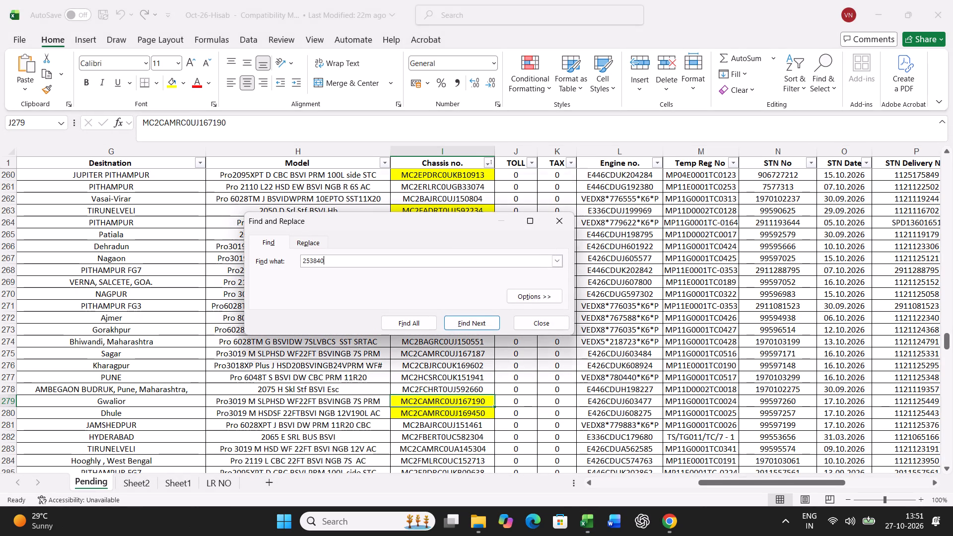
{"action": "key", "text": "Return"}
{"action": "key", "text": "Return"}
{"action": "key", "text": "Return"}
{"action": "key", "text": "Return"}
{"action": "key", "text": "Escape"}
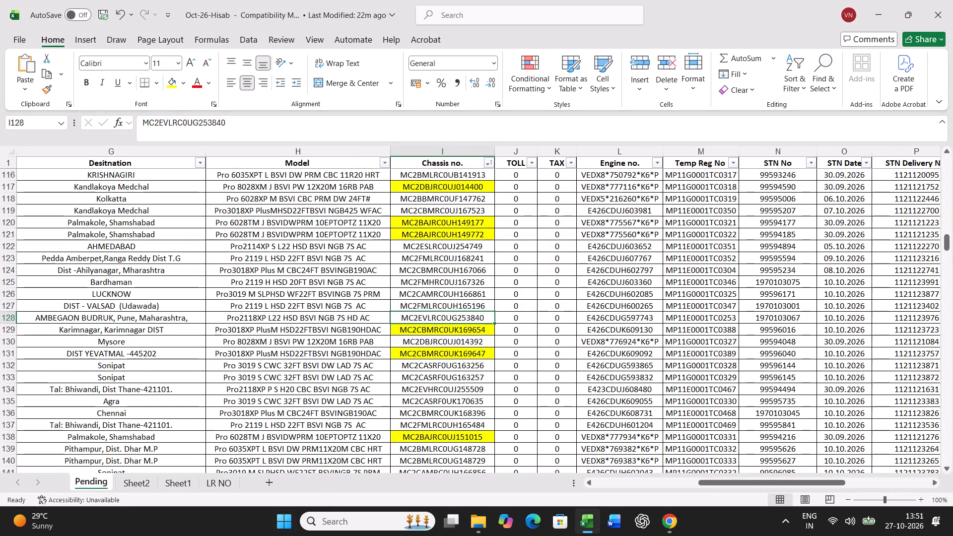
{"action": "left_click", "coordinate": [177, 82]}
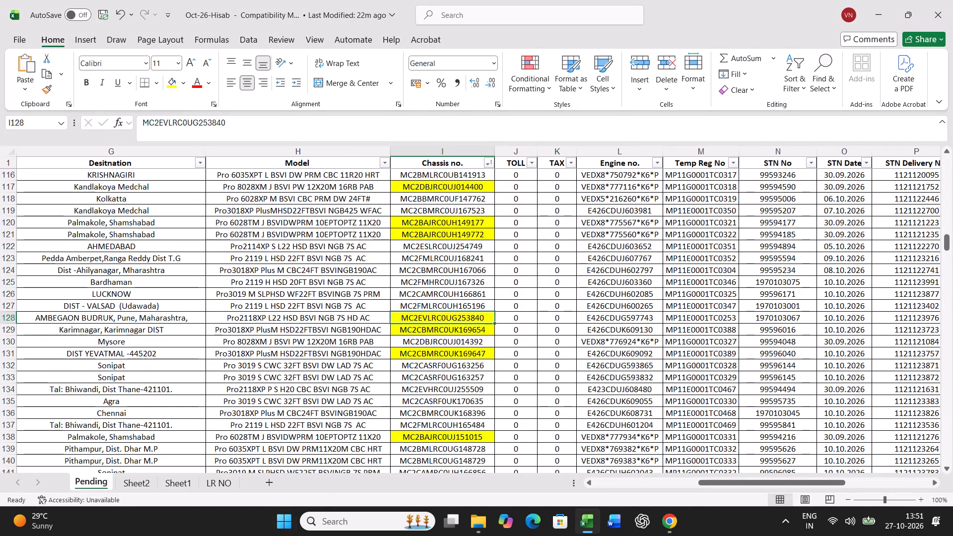
Find chassis number 162123 in the Pending sheet and highlight its cell in the Chimbali, Maharashtra row in yellow.
{"action": "key", "text": "ctrl+f"}
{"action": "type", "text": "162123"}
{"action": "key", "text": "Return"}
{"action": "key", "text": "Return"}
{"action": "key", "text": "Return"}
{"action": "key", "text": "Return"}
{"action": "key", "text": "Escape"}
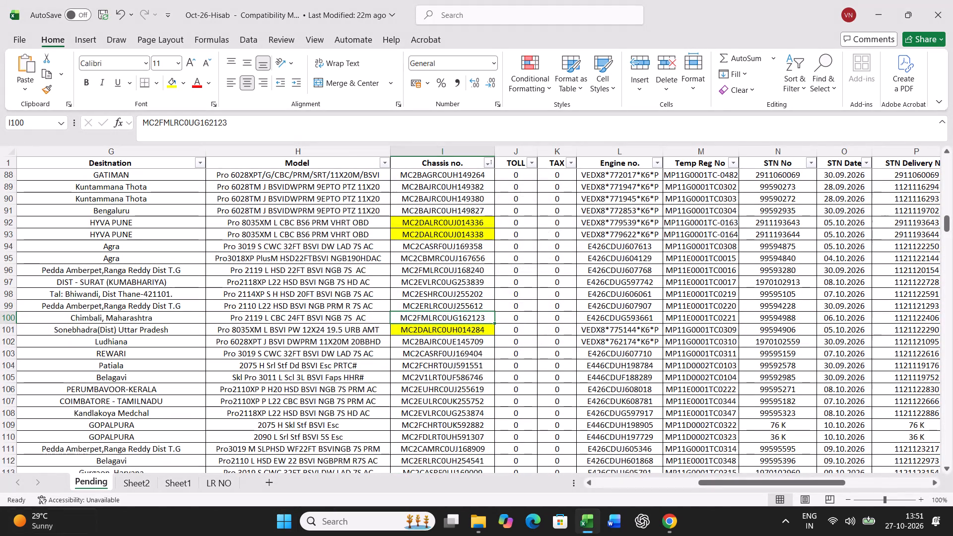
{"action": "left_click", "coordinate": [174, 81]}
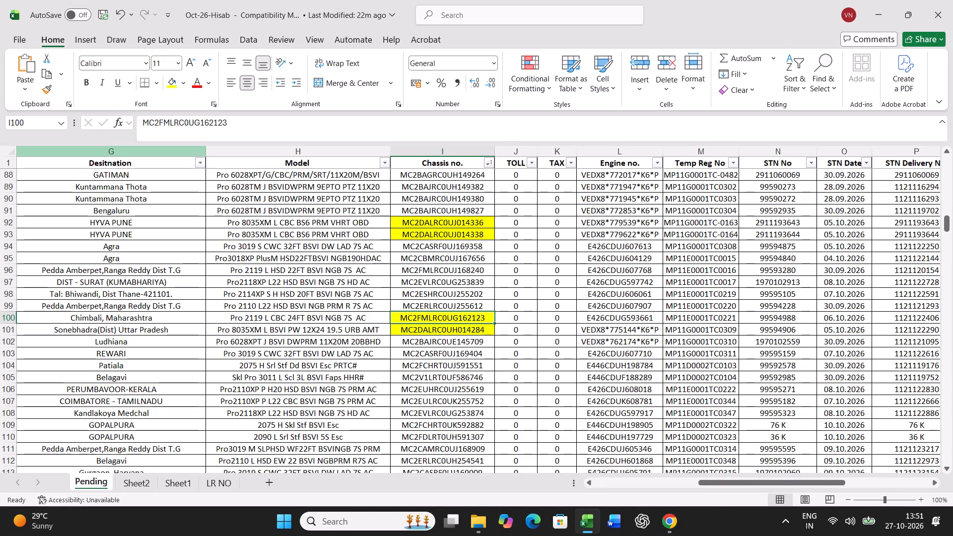
Find chassis number b10983 in the Pending sheet and highlight its cell in the Indore row in yellow.
{"action": "key", "text": "ctrl+f"}
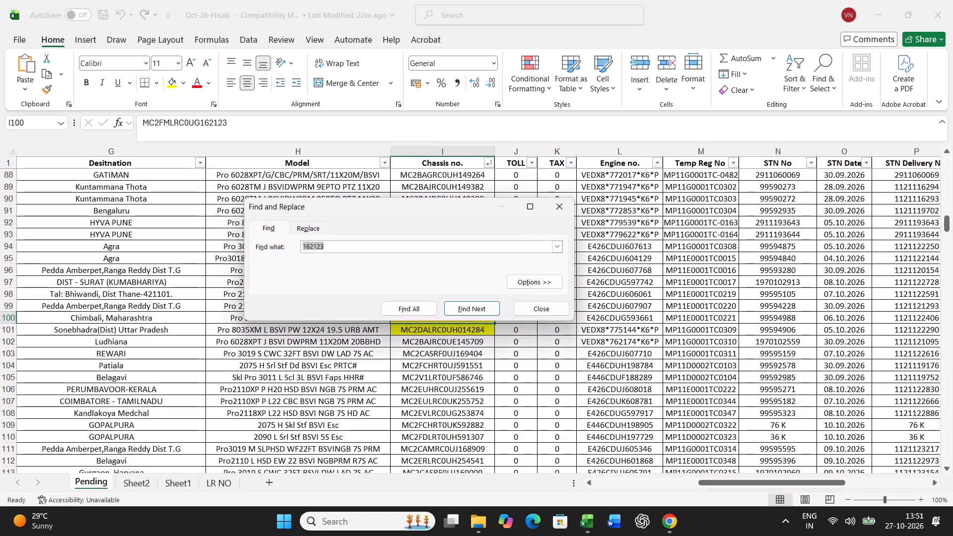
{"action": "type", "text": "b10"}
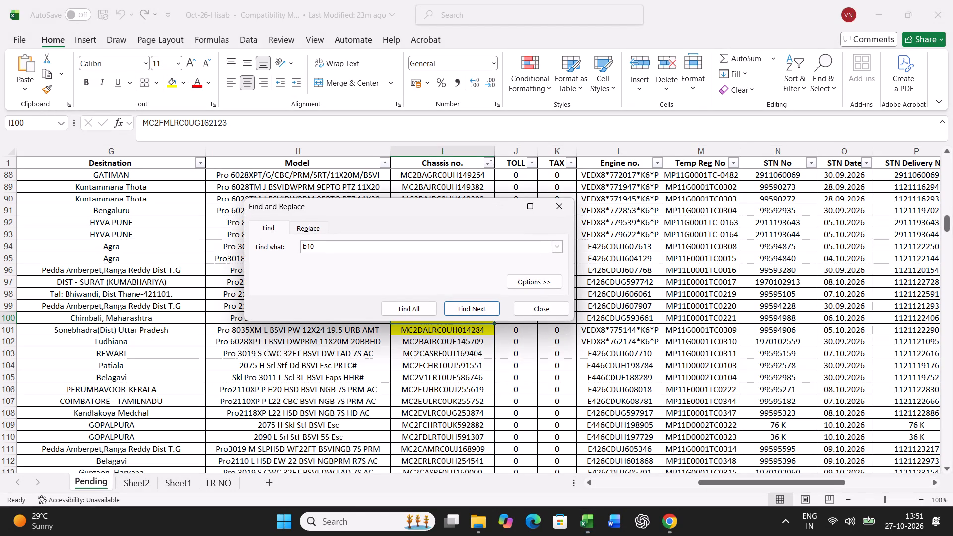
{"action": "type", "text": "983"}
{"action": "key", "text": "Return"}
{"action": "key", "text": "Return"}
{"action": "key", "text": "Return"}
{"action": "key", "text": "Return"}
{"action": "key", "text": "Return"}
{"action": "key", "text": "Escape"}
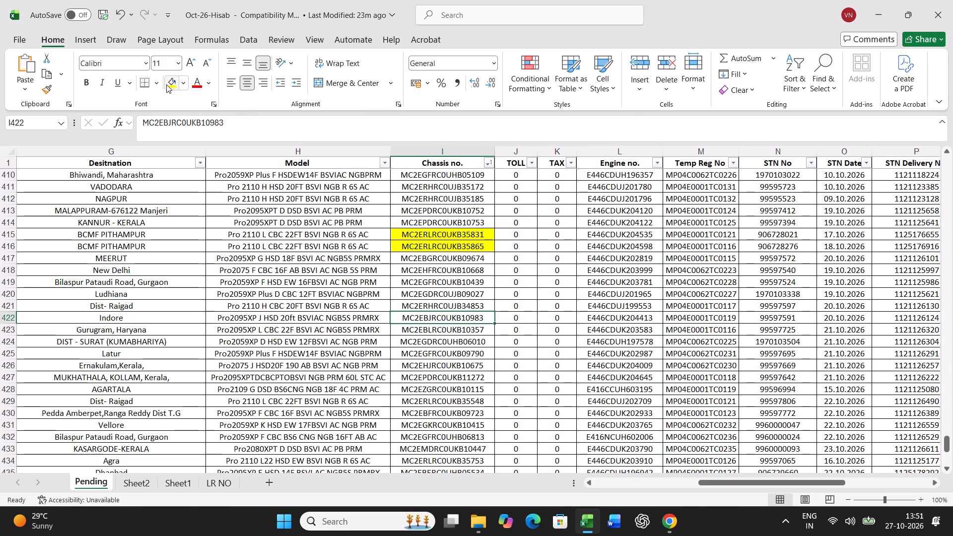
{"action": "left_click", "coordinate": [167, 84]}
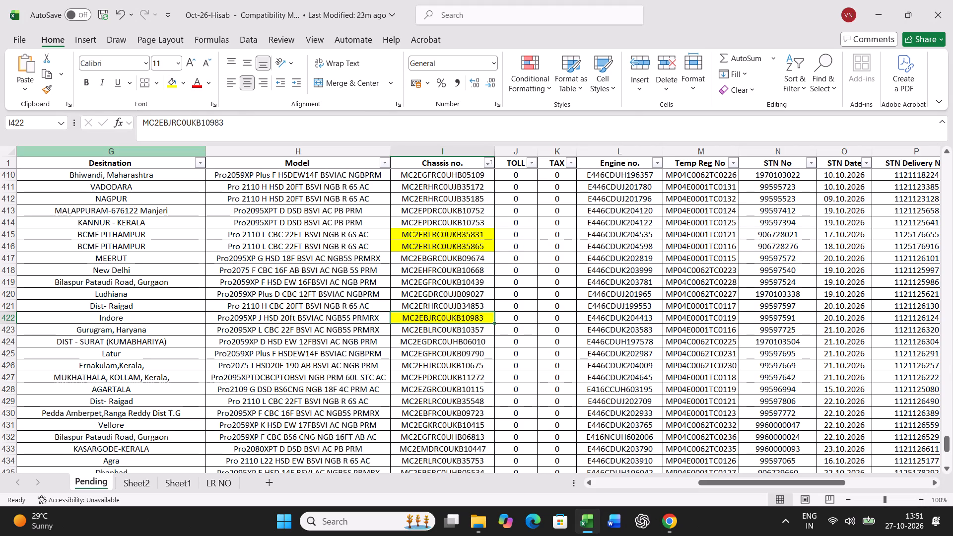
{"action": "key", "text": "ctrl+f"}
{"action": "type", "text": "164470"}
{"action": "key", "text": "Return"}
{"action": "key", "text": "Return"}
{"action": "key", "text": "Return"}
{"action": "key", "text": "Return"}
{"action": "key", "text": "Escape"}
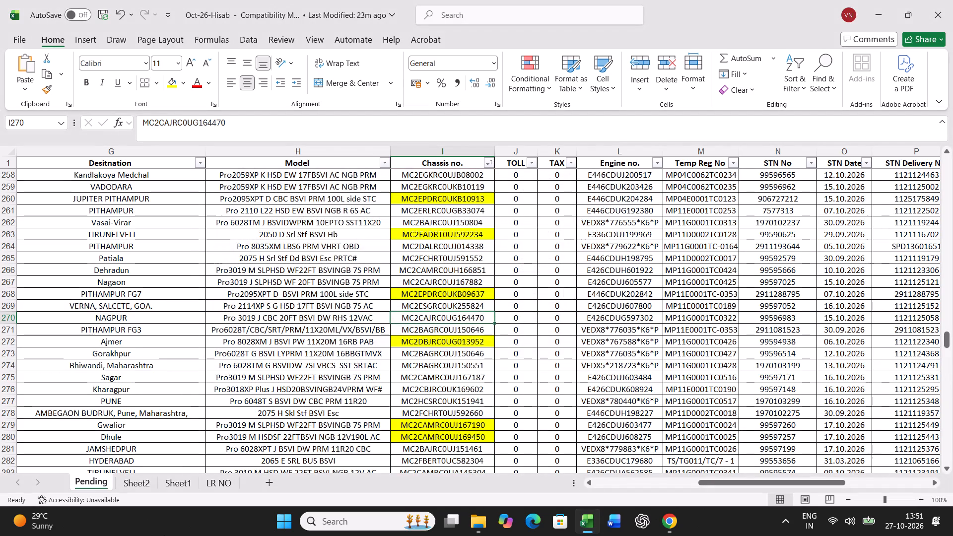
{"action": "left_click", "coordinate": [170, 85]}
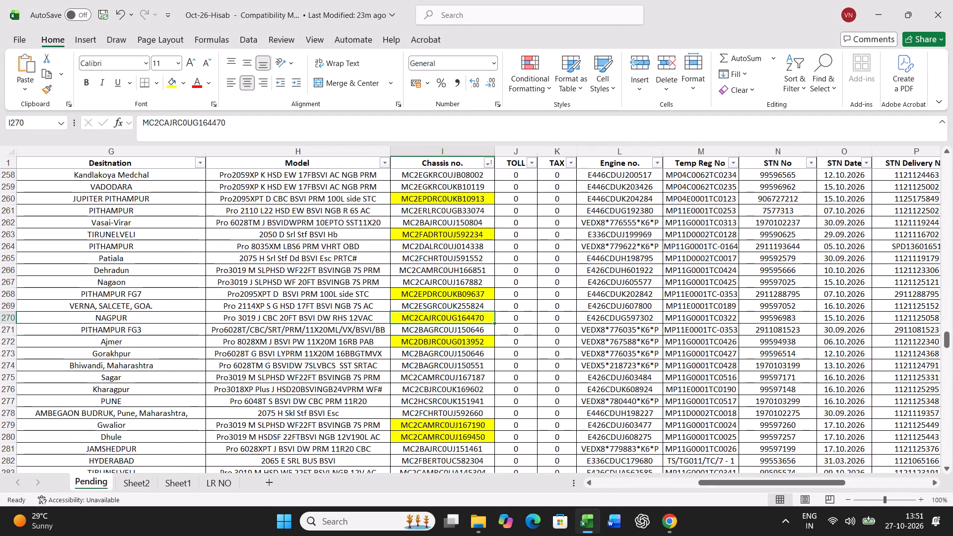
Find chassis number b10379 in the Pending sheet and highlight its cell in the PITHAMPUR FG7 row in yellow.
{"action": "key", "text": "ctrl+f"}
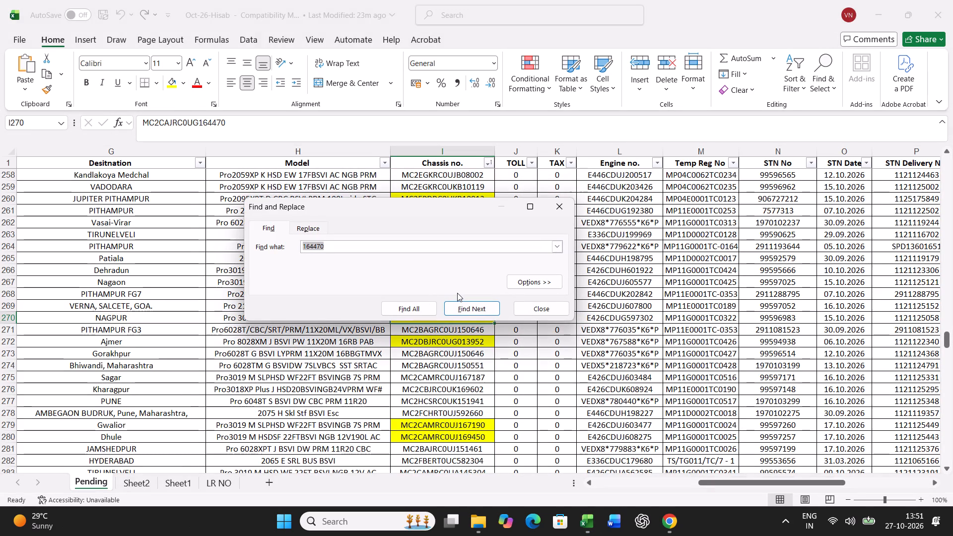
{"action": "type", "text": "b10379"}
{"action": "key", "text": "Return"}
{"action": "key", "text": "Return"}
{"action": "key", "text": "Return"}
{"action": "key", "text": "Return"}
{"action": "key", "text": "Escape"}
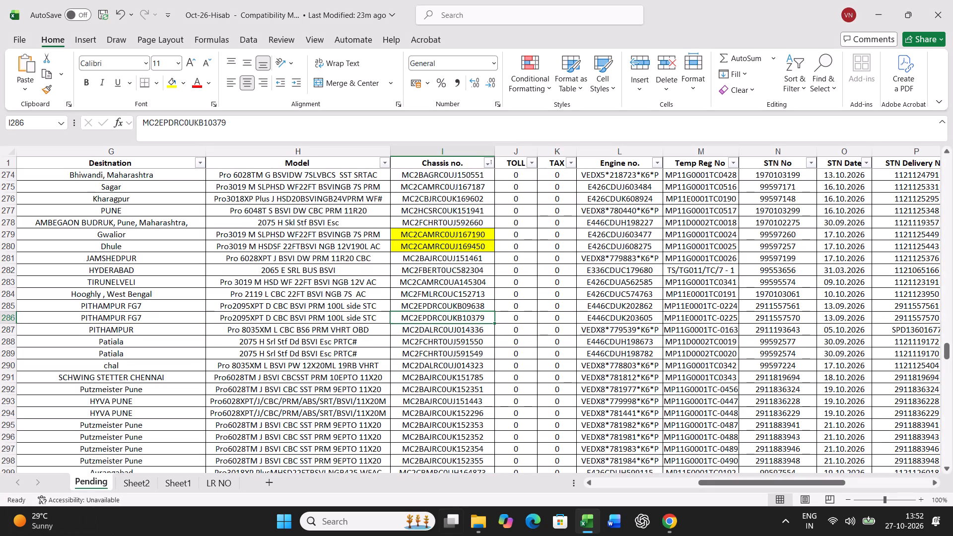
{"action": "left_click", "coordinate": [176, 82]}
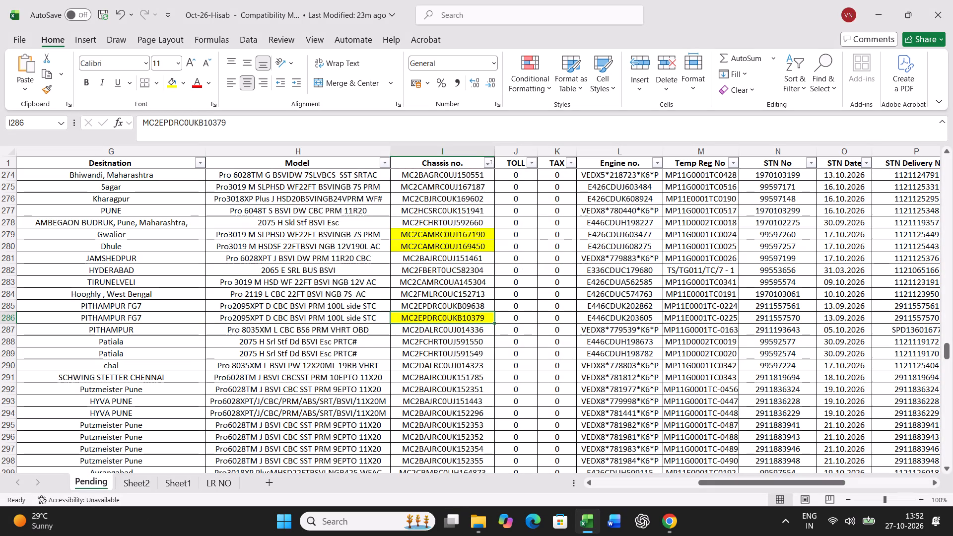
Find chassis number 014338 in the Pending sheet and highlight its cell in the PITHAMPUR row in yellow.
{"action": "key", "text": "ctrl+f"}
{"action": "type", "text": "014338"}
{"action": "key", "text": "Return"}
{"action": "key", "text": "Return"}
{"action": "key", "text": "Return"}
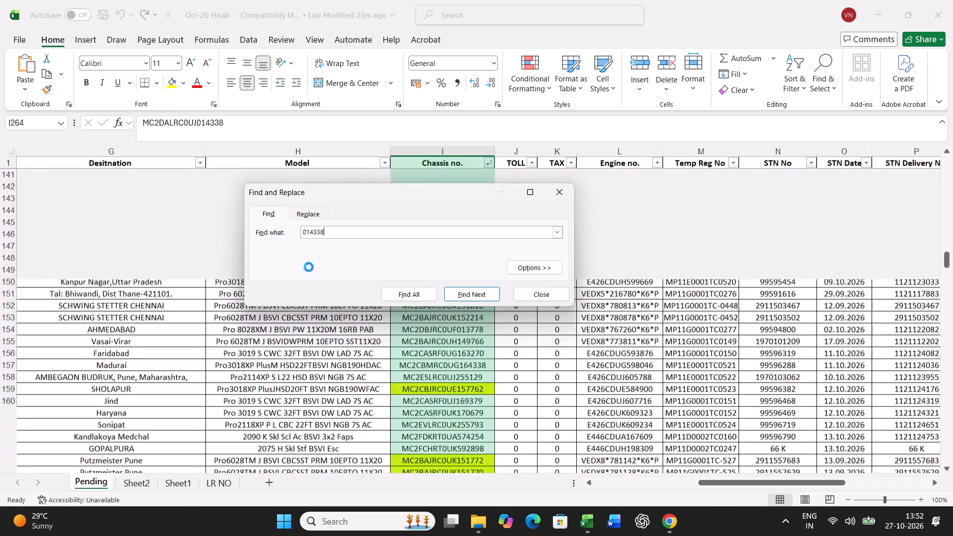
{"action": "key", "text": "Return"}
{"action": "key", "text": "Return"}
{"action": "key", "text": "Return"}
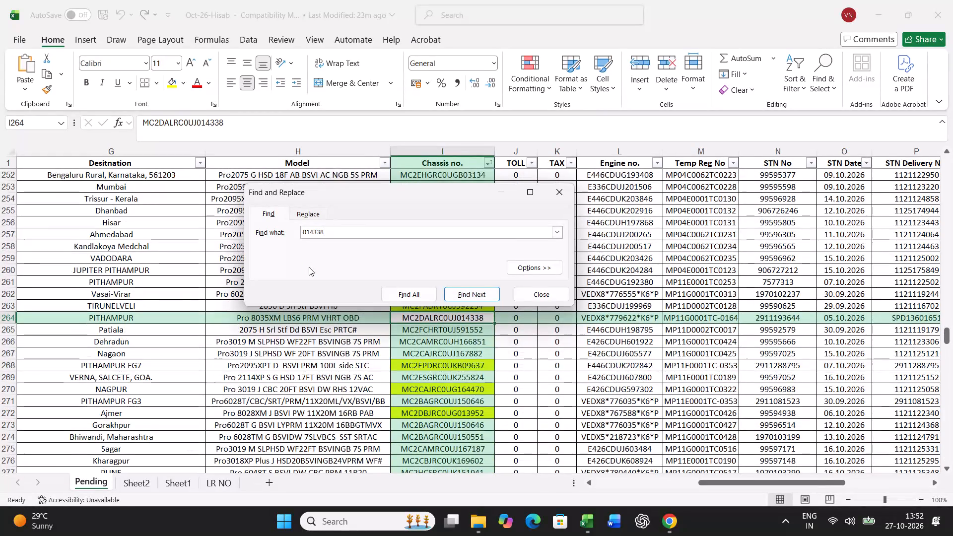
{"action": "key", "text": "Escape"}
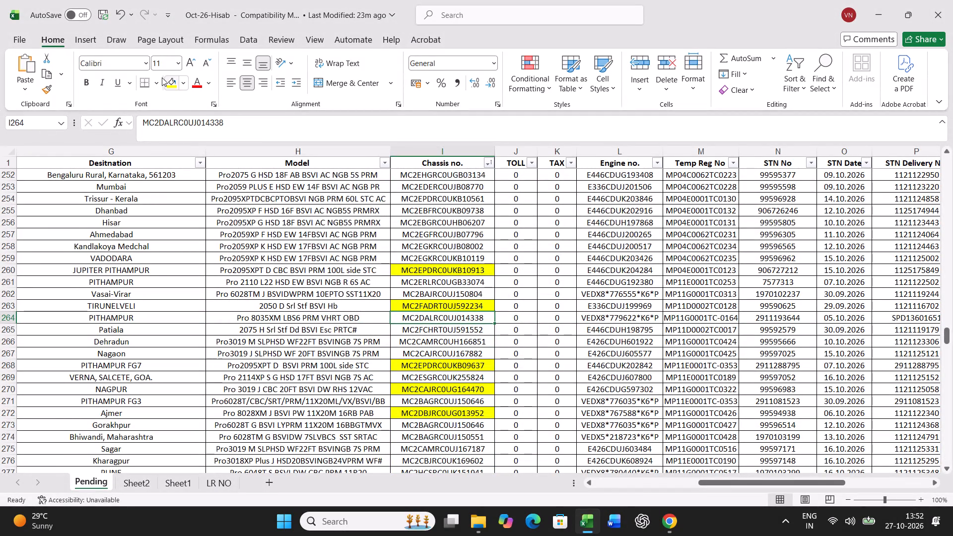
{"action": "left_click", "coordinate": [173, 82]}
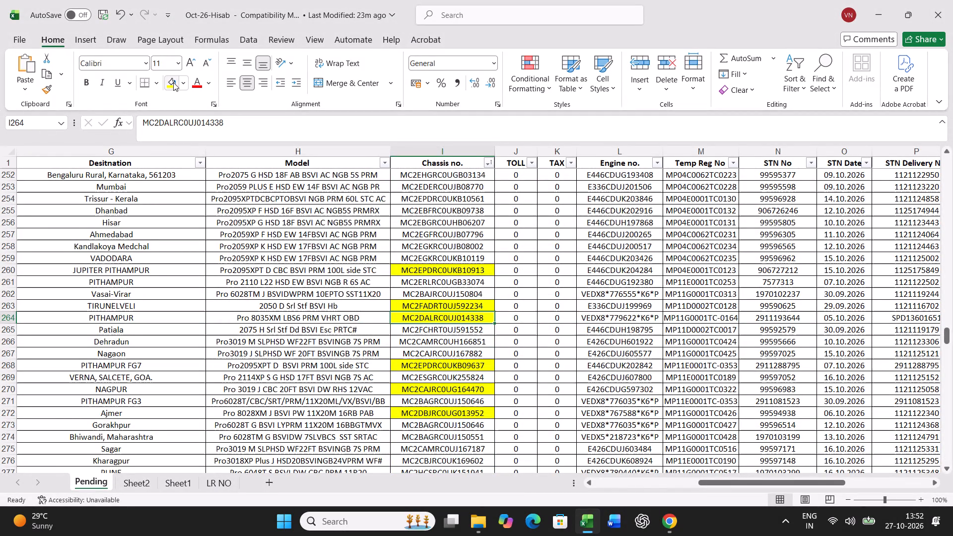
Find chassis number 014336 in the Pending sheet and highlight its cell in the PITHAMPUR row in yellow.
{"action": "key", "text": "ctrl+f"}
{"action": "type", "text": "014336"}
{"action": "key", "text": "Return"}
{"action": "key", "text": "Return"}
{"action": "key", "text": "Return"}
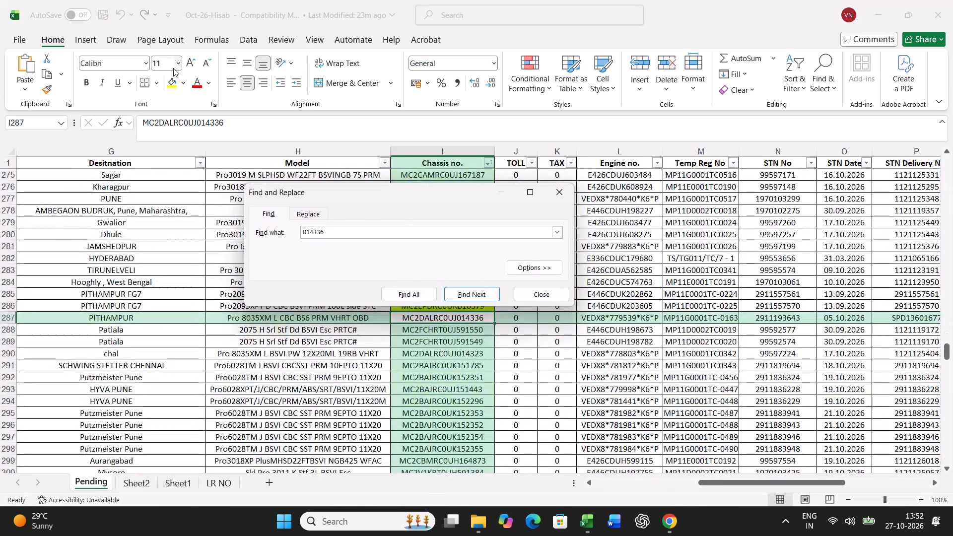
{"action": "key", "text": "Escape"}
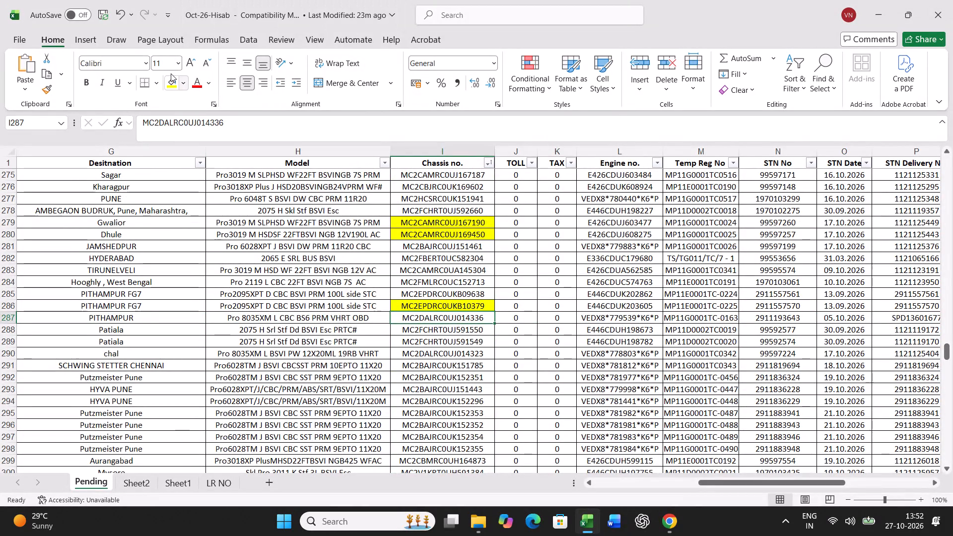
{"action": "left_click", "coordinate": [172, 87]}
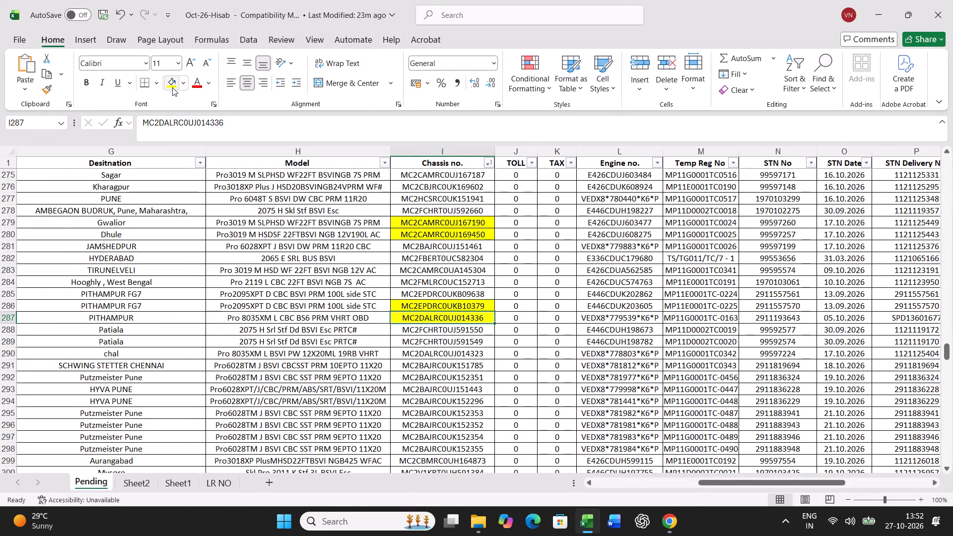
Find chassis number 152339 in the Pending sheet and highlight its cell in the SCHWING STETTER MHOW row in yellow.
{"action": "key", "text": "ctrl+f"}
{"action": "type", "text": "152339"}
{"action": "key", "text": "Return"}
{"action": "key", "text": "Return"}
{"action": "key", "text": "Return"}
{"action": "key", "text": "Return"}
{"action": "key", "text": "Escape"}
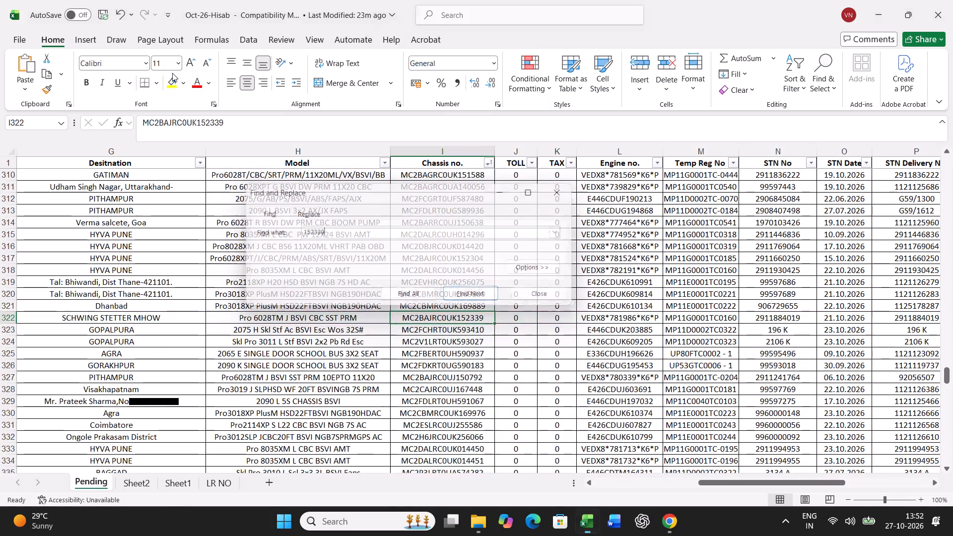
{"action": "left_click", "coordinate": [170, 80]}
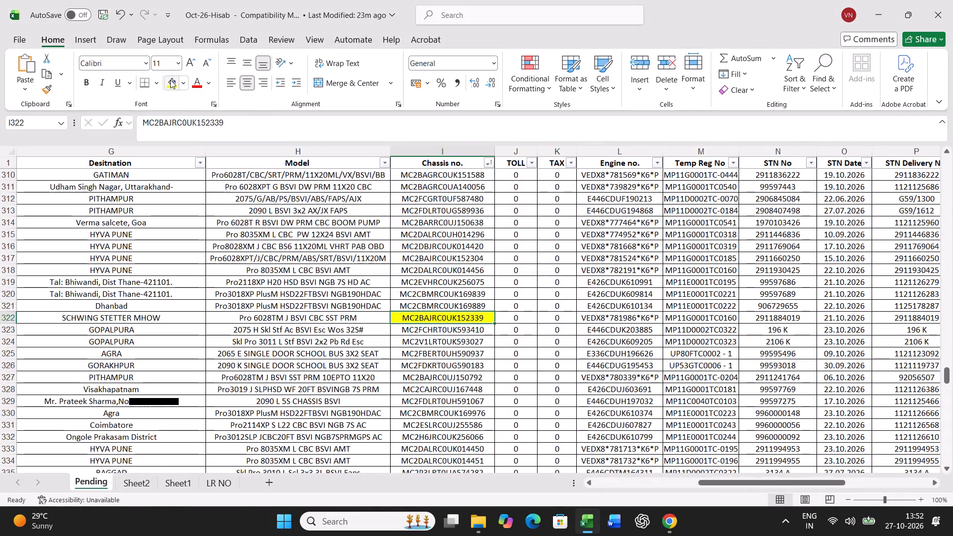
Find chassis number b10953 in the Pending sheet and highlight its cell in the BCMF PITHAMPUR row in yellow.
{"action": "key", "text": "ctrl+f"}
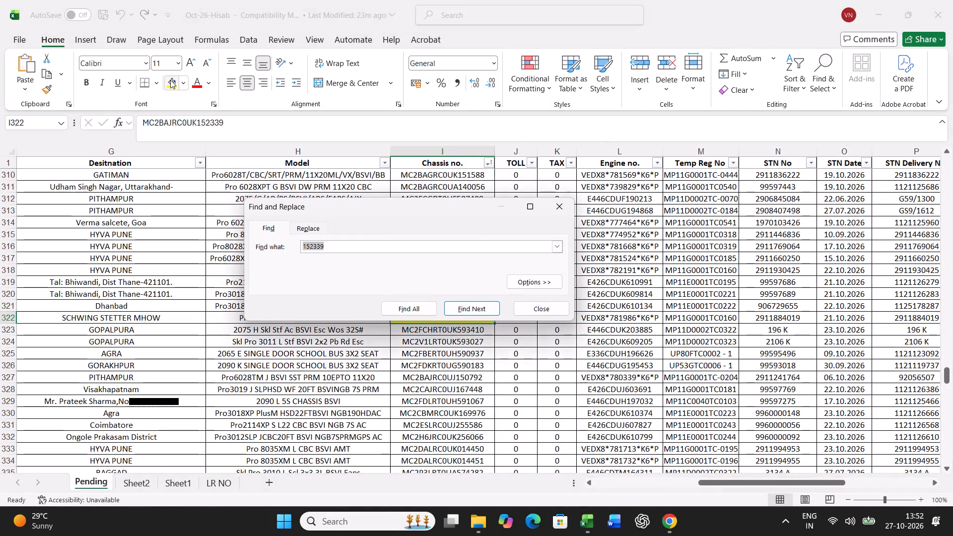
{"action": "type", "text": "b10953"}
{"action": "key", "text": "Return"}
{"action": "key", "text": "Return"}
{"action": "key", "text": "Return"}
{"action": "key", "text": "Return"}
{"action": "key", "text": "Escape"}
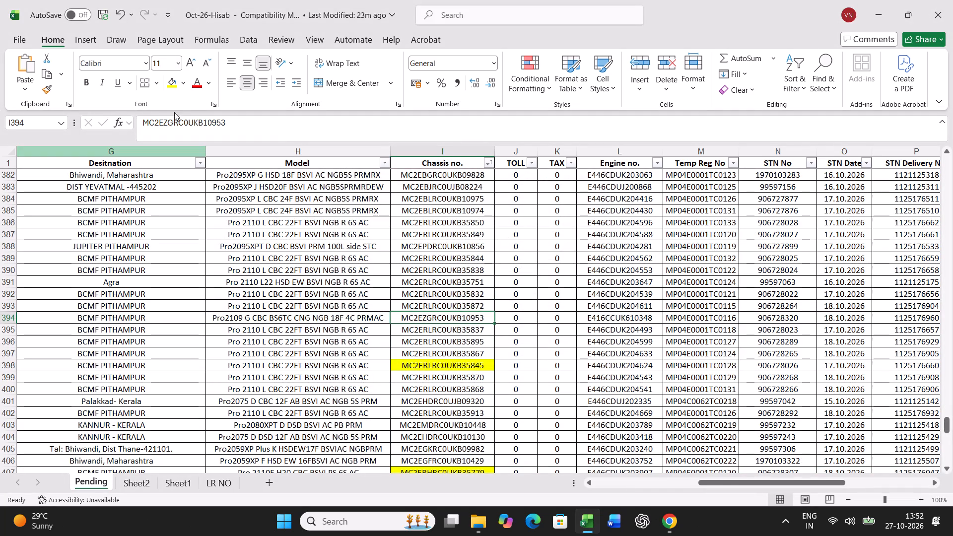
{"action": "left_click", "coordinate": [173, 88]}
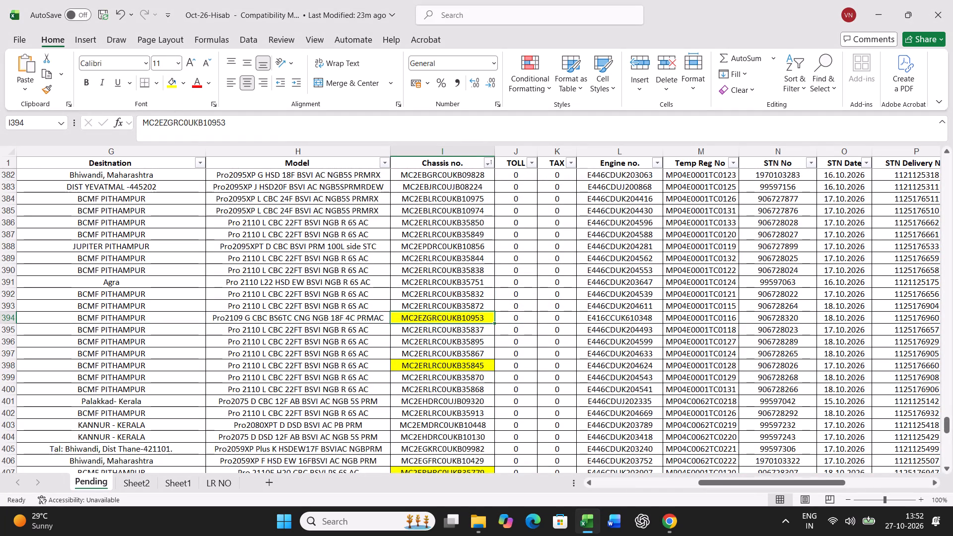
Find chassis number 151008 in the Pending sheet and highlight its cell in the PITHAMPUR row in yellow.
{"action": "key", "text": "ctrl+f"}
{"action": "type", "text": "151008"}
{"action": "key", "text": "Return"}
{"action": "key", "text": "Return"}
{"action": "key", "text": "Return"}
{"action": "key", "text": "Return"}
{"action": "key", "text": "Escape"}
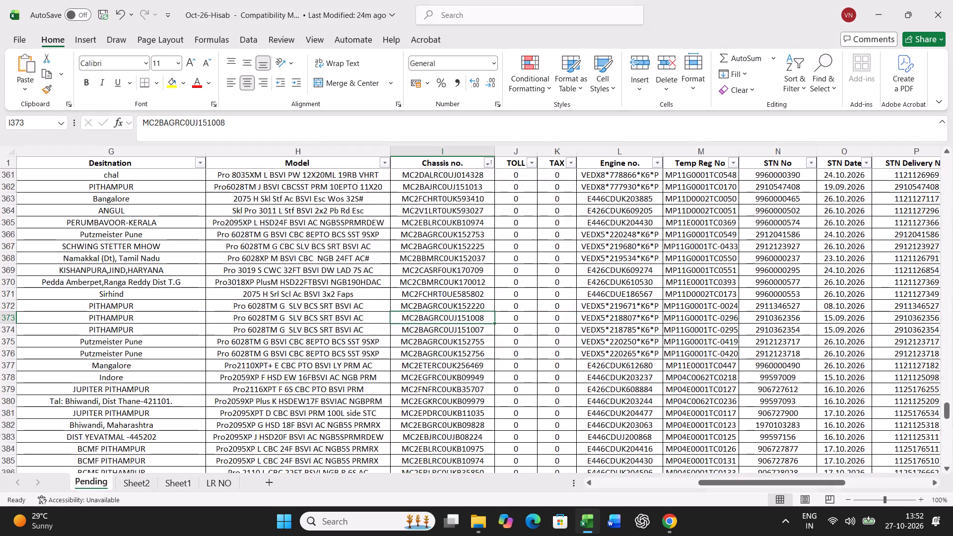
{"action": "left_click", "coordinate": [173, 85]}
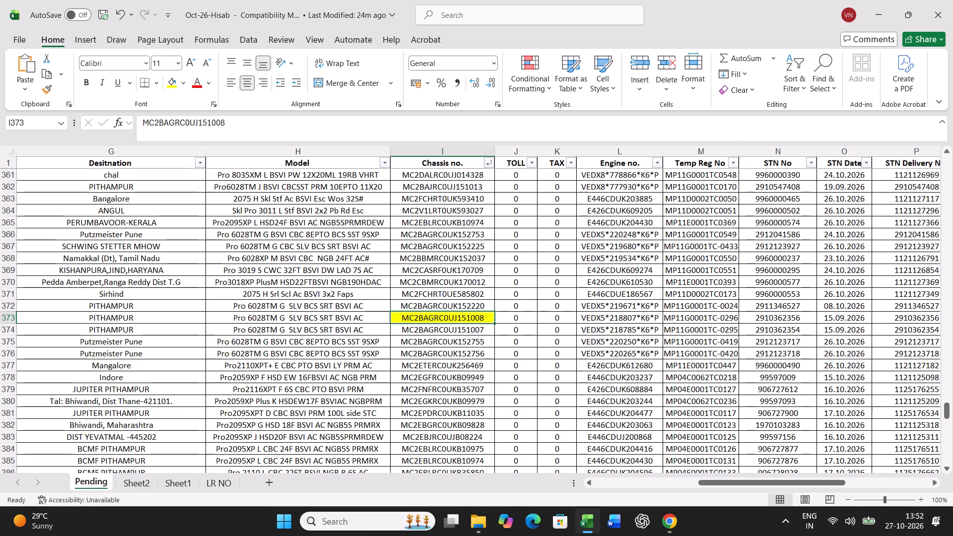
{"action": "key", "text": "ctrl+f"}
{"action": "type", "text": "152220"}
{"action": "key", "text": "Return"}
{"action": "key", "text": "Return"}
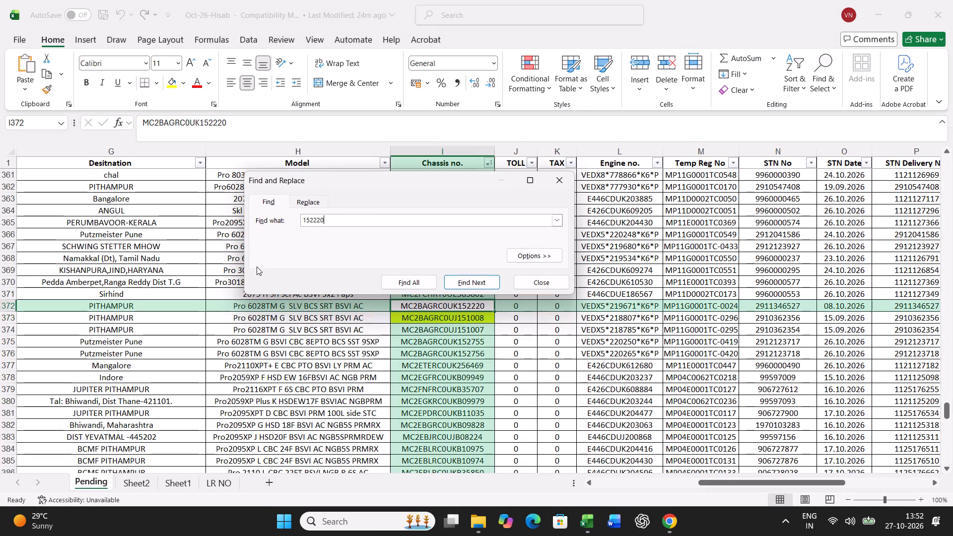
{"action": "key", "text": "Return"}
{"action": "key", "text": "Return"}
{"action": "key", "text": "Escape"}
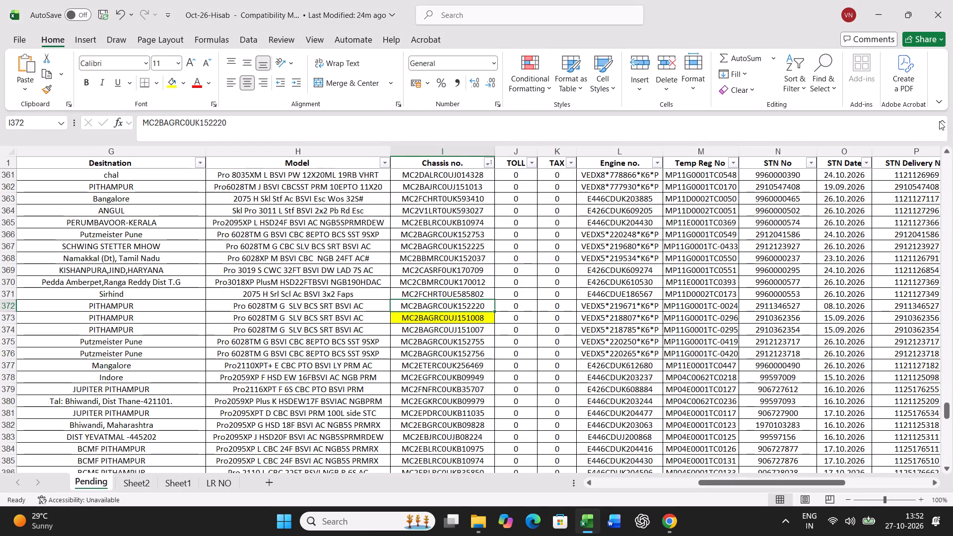
{"action": "left_click", "coordinate": [167, 85]}
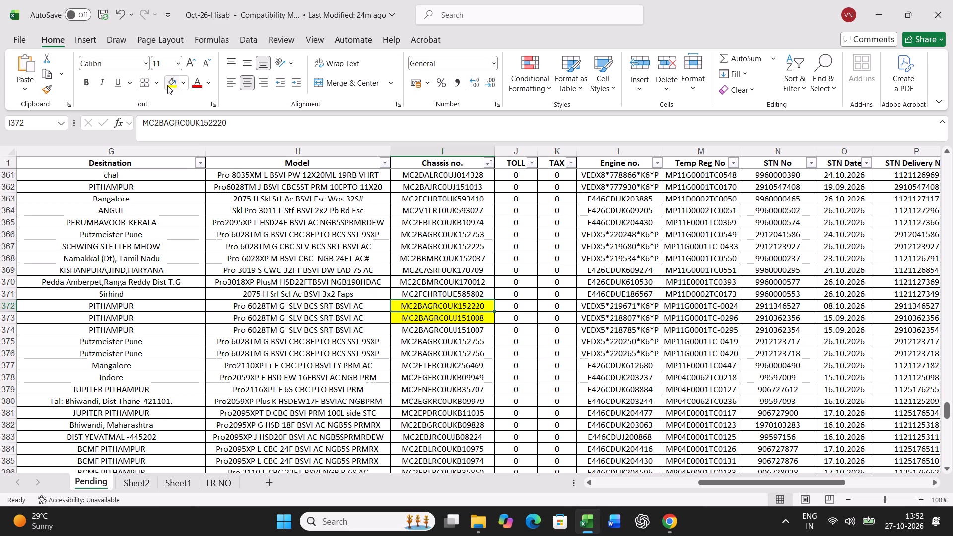
Find chassis number 151007 in the Pending sheet and highlight its cell in the PITHAMPUR row in yellow.
{"action": "key", "text": "ctrl+f"}
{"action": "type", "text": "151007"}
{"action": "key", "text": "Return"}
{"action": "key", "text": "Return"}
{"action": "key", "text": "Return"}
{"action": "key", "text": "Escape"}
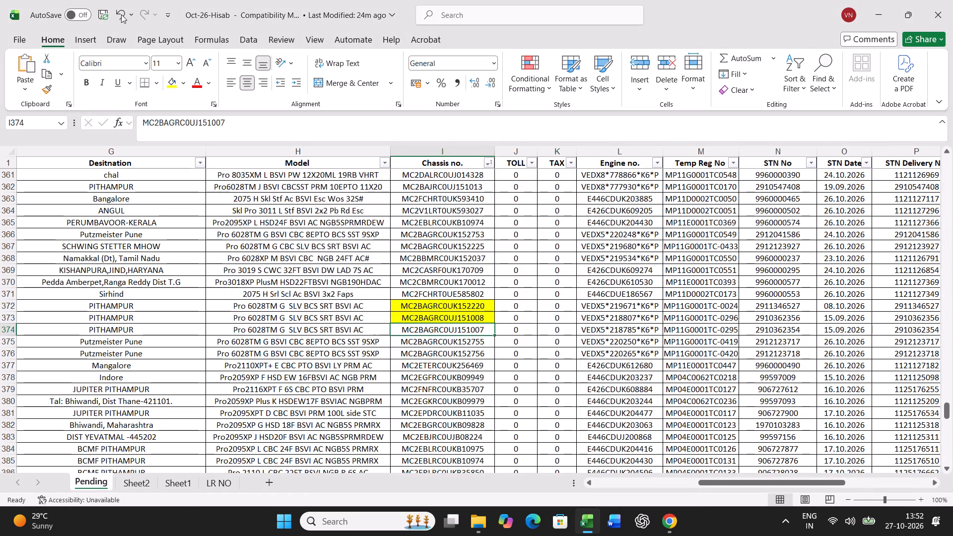
{"action": "left_click", "coordinate": [173, 82]}
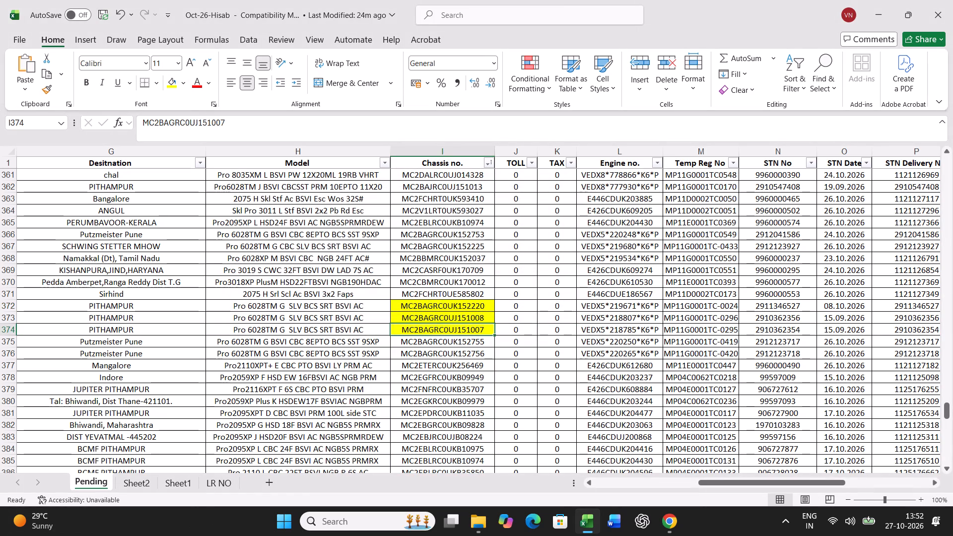
{"action": "key", "text": "ctrl+f"}
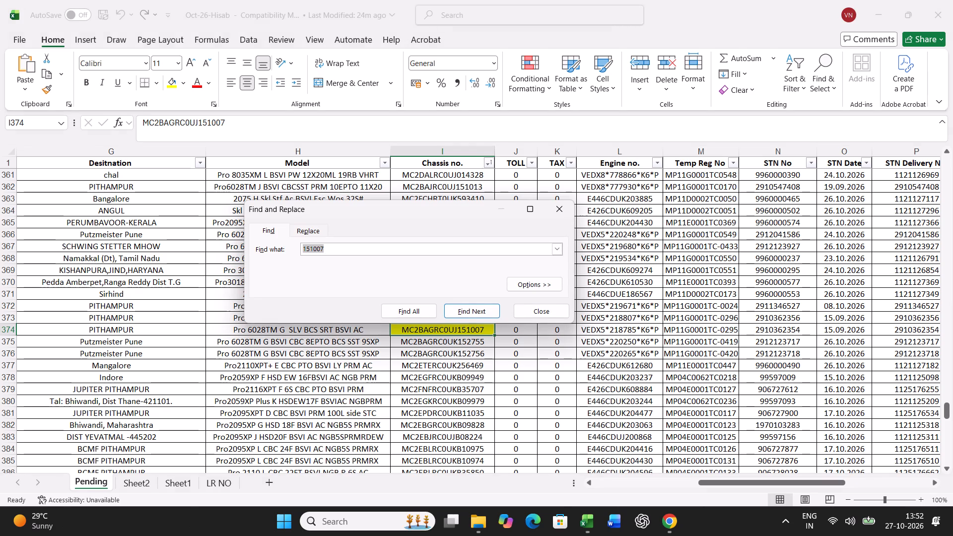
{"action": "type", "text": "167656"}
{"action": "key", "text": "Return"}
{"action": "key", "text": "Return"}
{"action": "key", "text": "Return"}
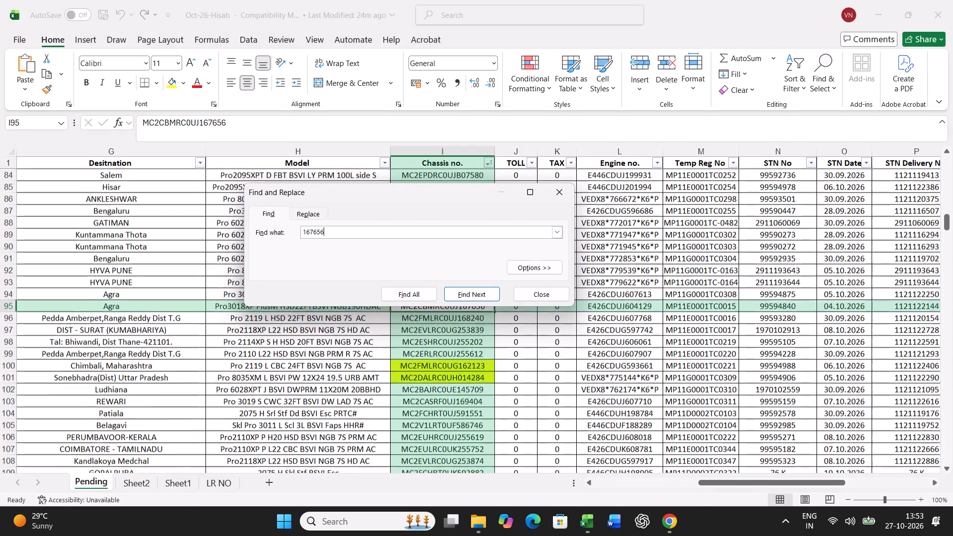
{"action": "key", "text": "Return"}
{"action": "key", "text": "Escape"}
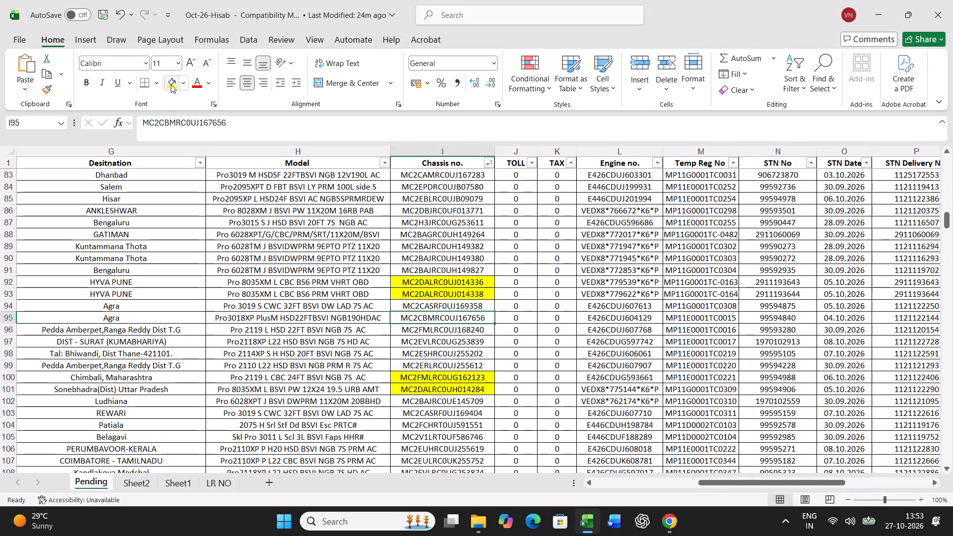
{"action": "left_click", "coordinate": [171, 84]}
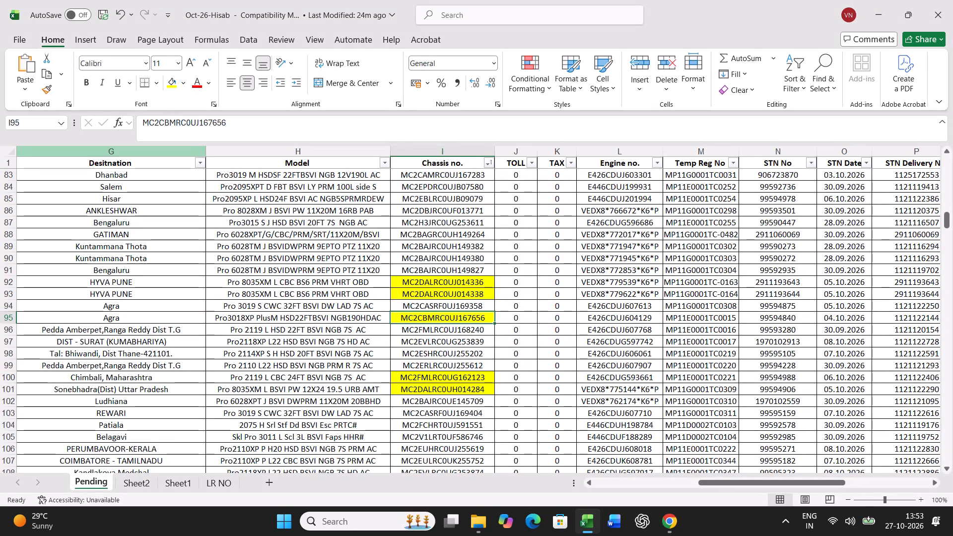
Find chassis number 145709 in the Pending sheet and highlight its cell in the Ludhiana row in yellow.
{"action": "key", "text": "ctrl+f"}
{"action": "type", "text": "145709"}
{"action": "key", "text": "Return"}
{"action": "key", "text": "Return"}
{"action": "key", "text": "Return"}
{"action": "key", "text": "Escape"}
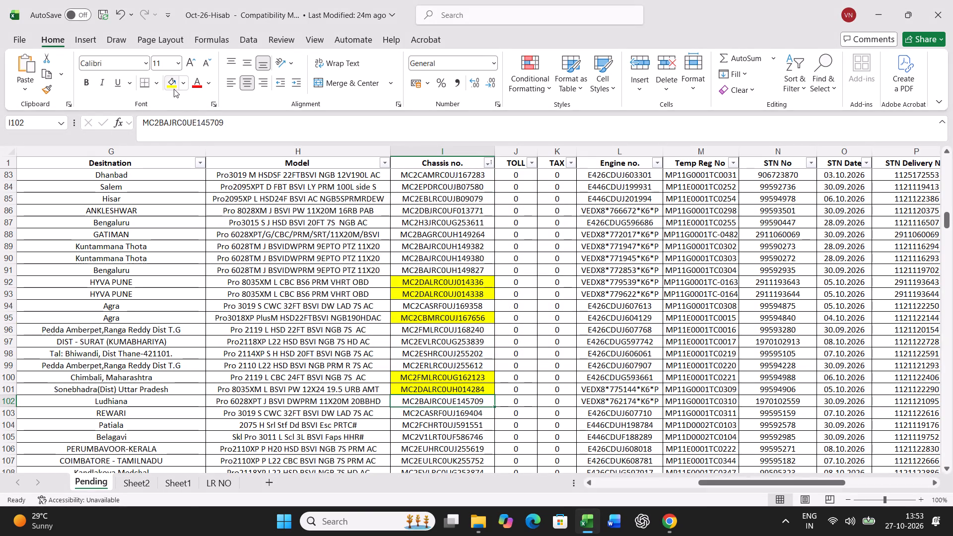
{"action": "left_click", "coordinate": [174, 88]}
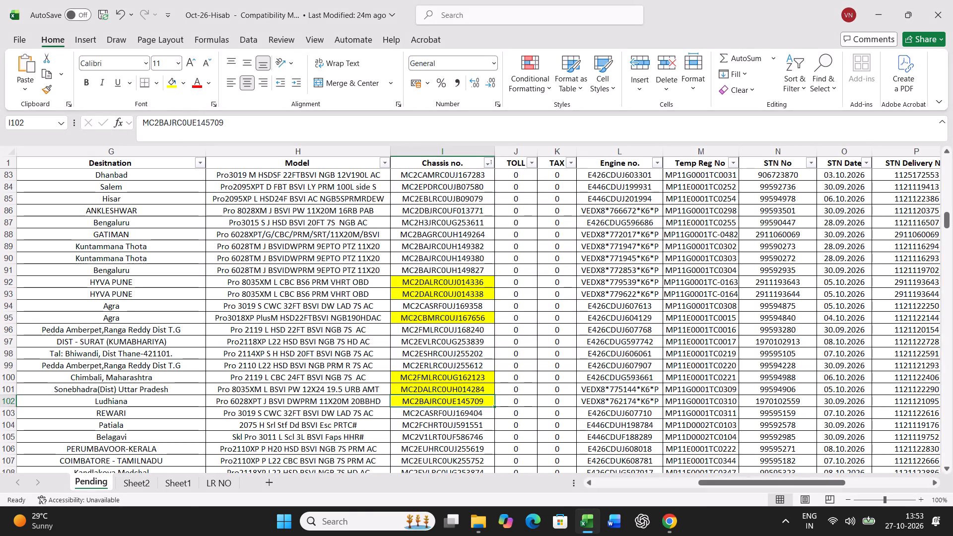
{"action": "key", "text": "ctrl+f"}
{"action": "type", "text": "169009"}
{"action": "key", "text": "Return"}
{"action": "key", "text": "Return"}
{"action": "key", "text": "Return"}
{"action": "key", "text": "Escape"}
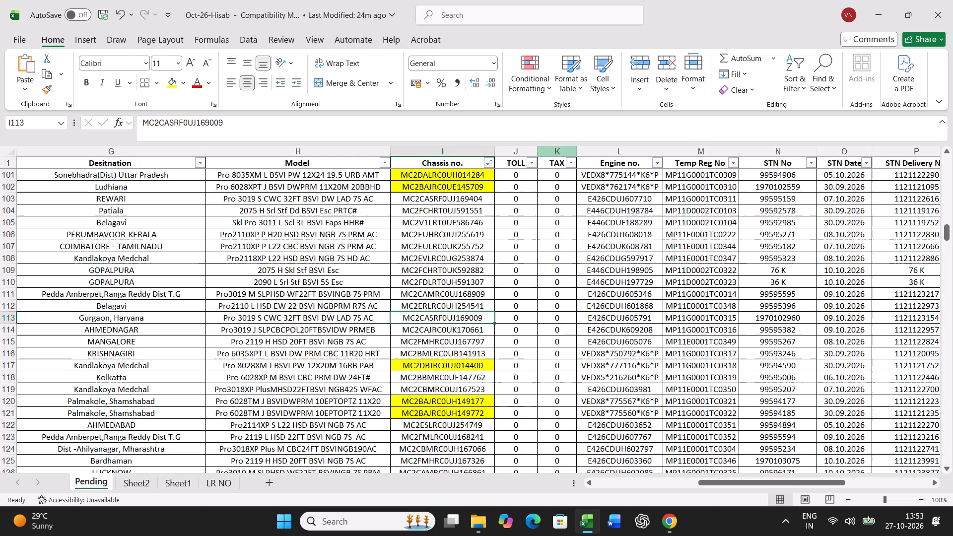
{"action": "left_click", "coordinate": [173, 86]}
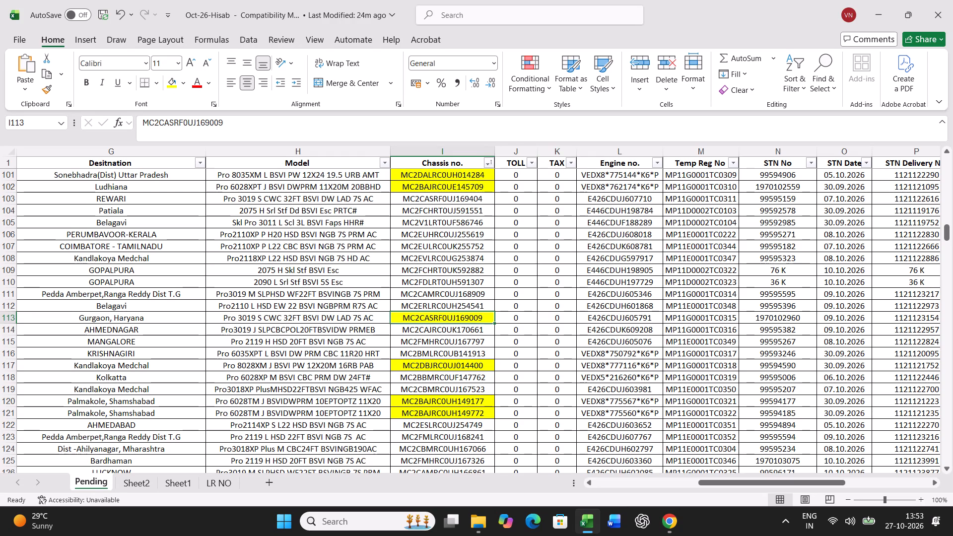
{"action": "key", "text": "ctrl+f"}
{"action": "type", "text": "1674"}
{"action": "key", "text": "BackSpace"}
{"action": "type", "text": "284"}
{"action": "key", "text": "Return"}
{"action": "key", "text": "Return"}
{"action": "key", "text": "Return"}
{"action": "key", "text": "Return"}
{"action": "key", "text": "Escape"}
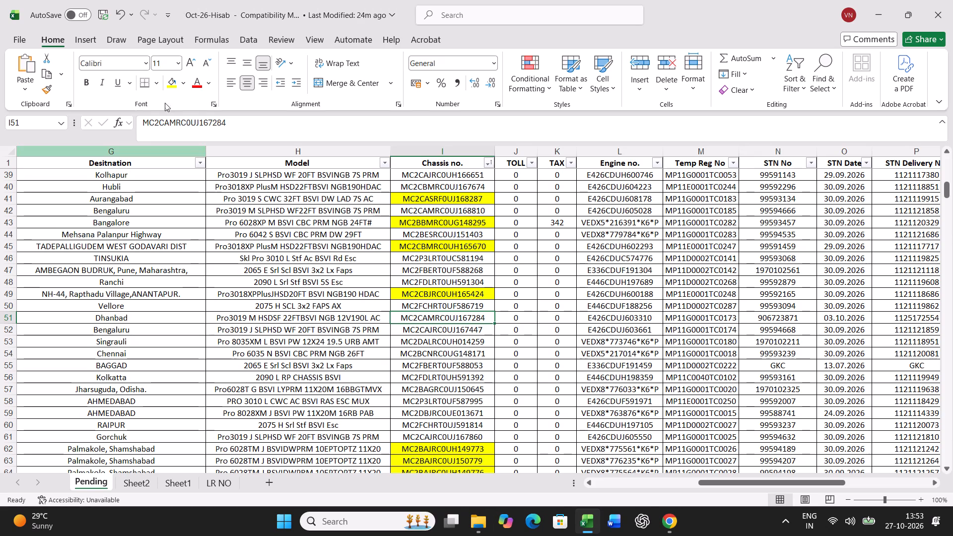
{"action": "left_click", "coordinate": [170, 81]}
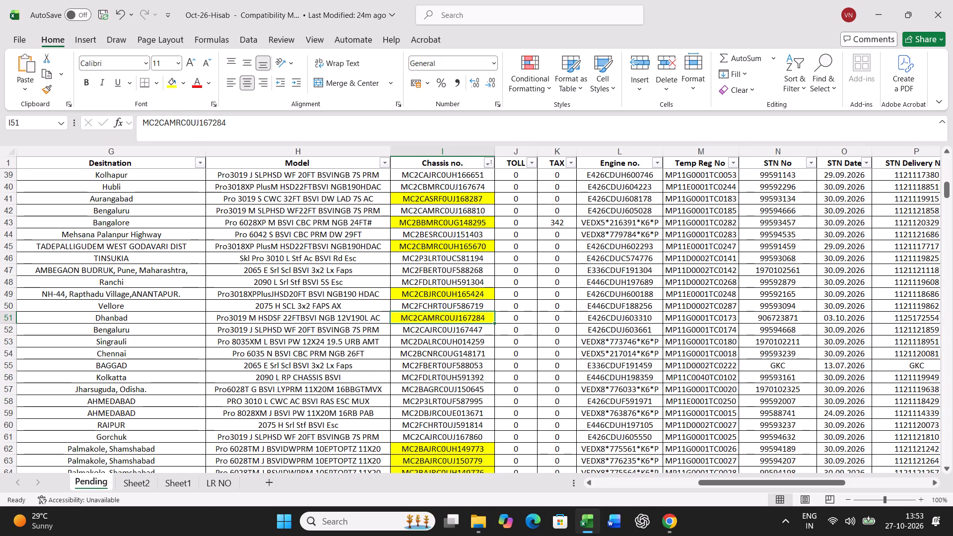
Find chassis number 167283 in the Pending sheet and highlight its cell in the Dhanbad row in yellow.
{"action": "key", "text": "ctrl+f"}
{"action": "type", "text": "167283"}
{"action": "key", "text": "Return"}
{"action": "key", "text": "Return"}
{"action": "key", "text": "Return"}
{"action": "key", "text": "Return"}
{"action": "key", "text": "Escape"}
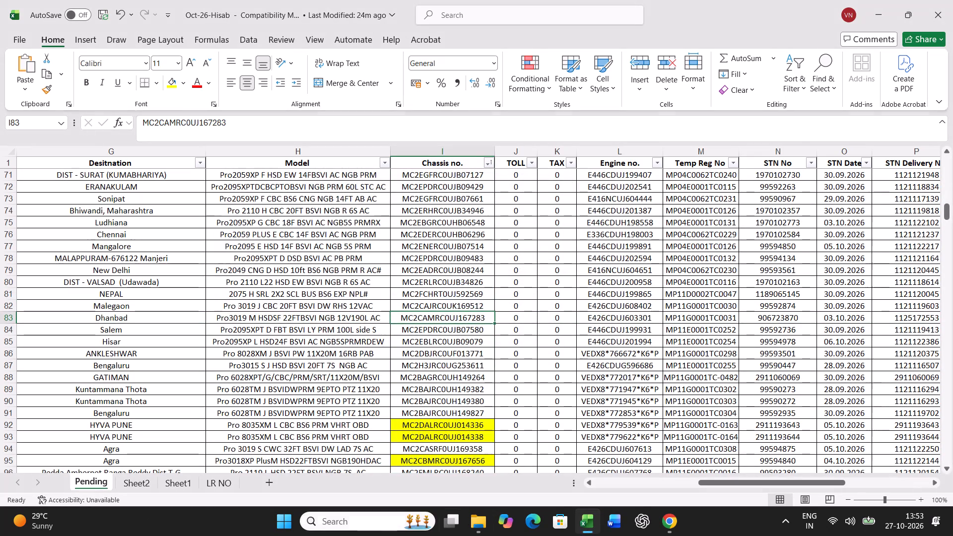
{"action": "left_click", "coordinate": [169, 79]}
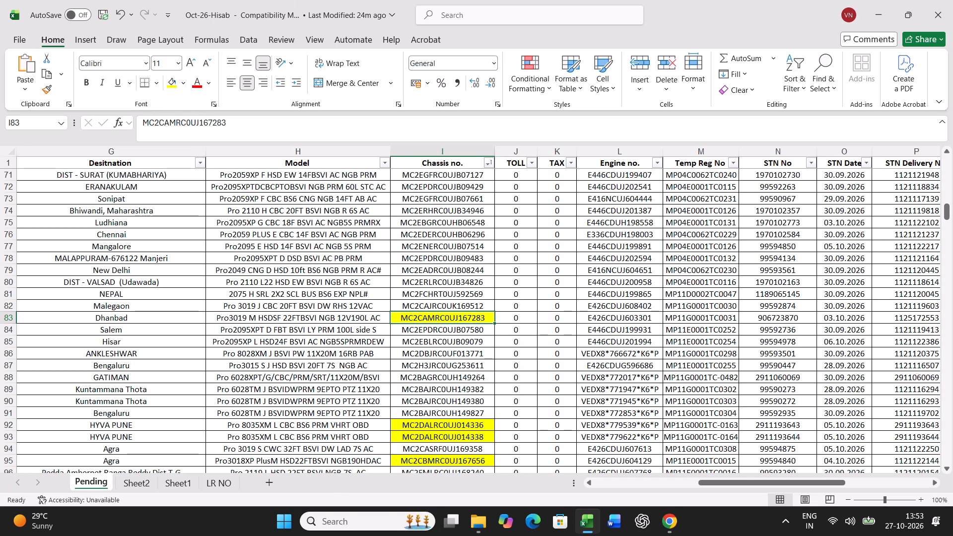
Find chassis number 255596 in the Pending sheet and highlight its cell in the GUWAHATI row in yellow.
{"action": "key", "text": "ctrl+f"}
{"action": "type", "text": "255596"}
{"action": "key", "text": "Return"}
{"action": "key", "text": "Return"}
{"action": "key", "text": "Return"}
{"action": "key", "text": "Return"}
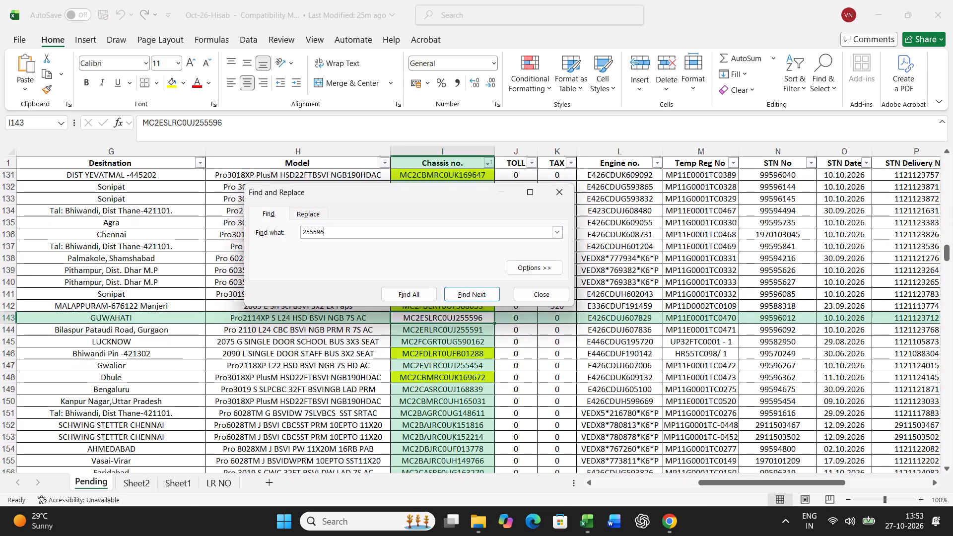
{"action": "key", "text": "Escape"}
{"action": "left_click", "coordinate": [171, 80]}
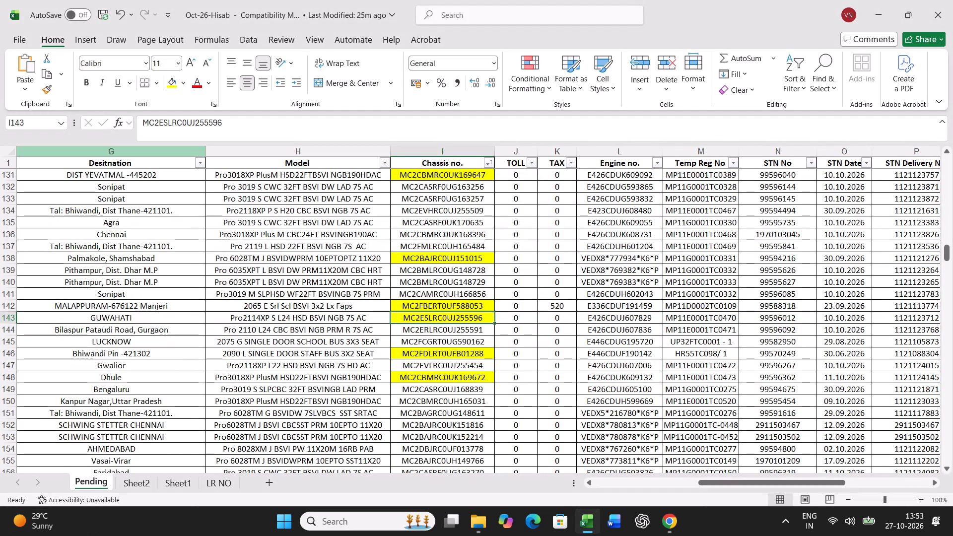
{"action": "key", "text": "ctrl+f"}
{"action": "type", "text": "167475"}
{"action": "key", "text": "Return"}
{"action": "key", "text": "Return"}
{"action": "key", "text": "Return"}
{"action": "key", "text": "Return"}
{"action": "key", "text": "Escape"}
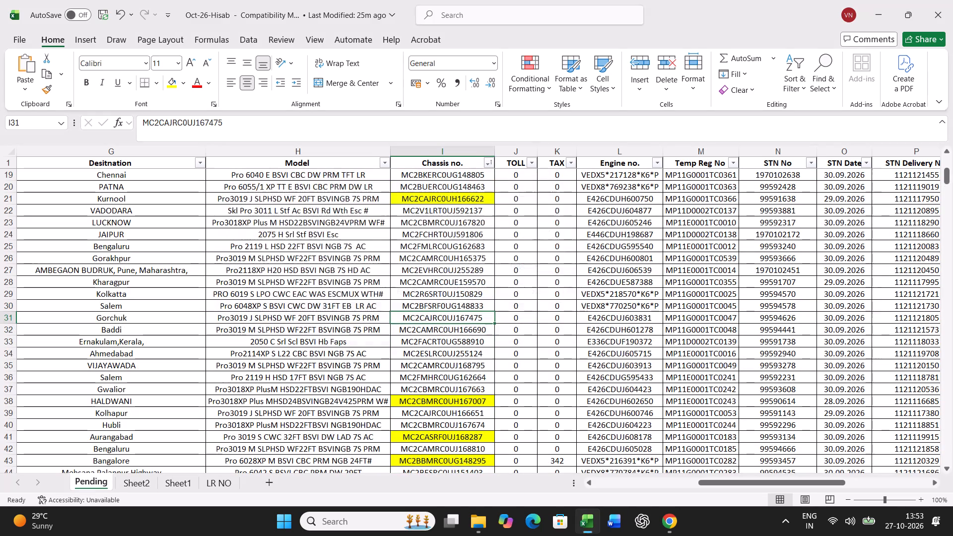
{"action": "left_click", "coordinate": [173, 79]}
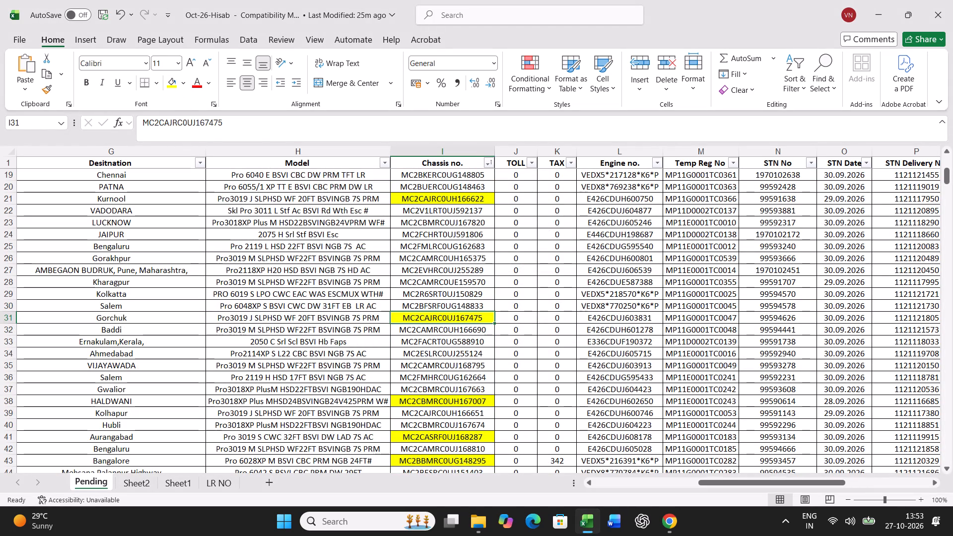
{"action": "key", "text": "ctrl+f"}
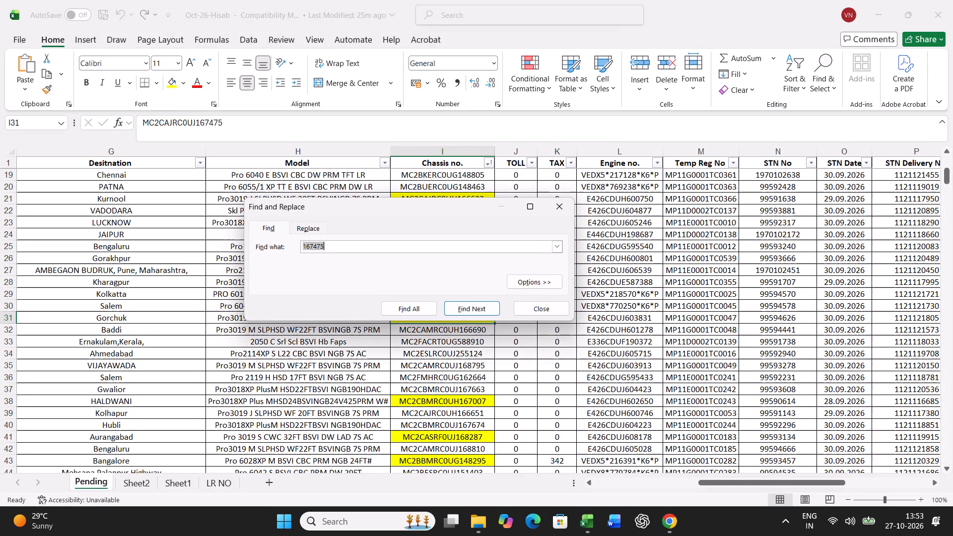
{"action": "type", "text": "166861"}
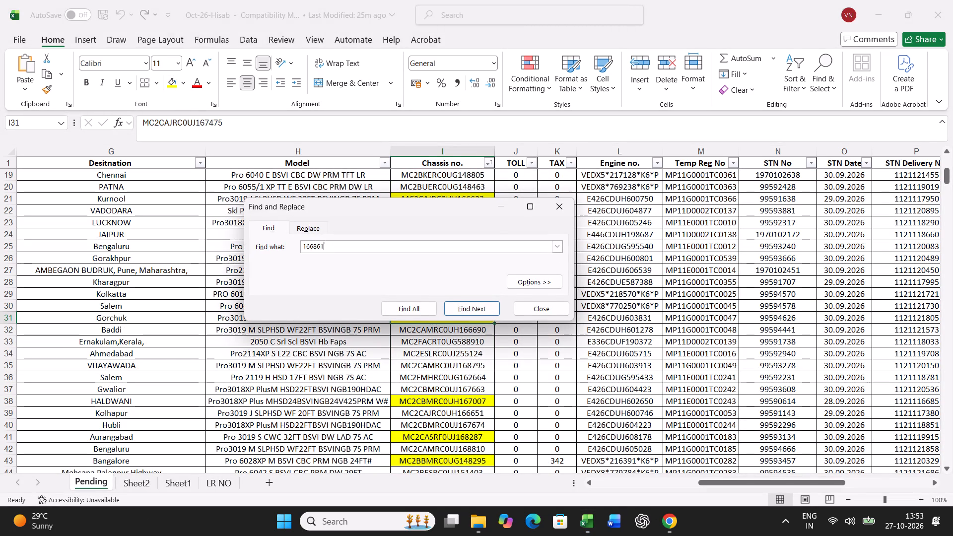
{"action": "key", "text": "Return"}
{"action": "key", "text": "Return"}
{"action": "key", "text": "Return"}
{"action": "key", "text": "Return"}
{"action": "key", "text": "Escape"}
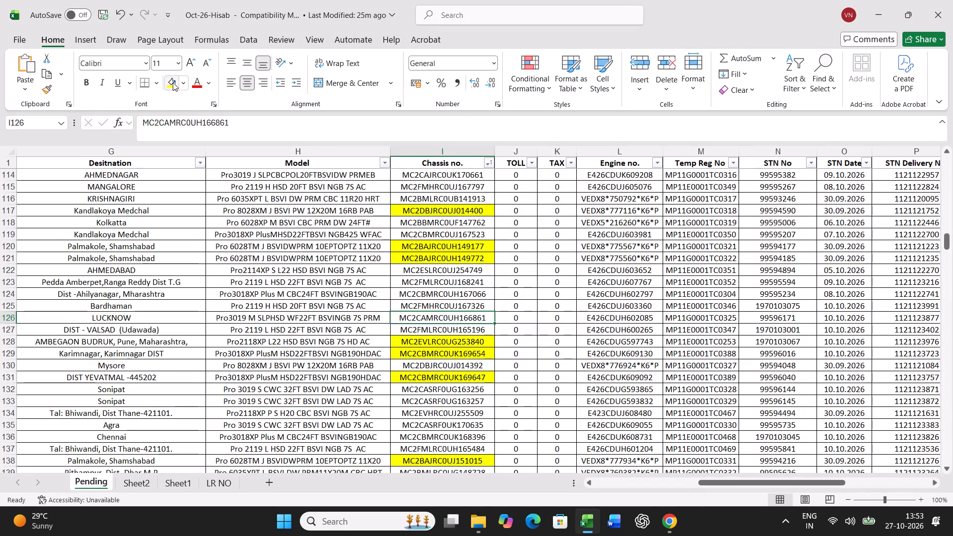
{"action": "left_click", "coordinate": [173, 82]}
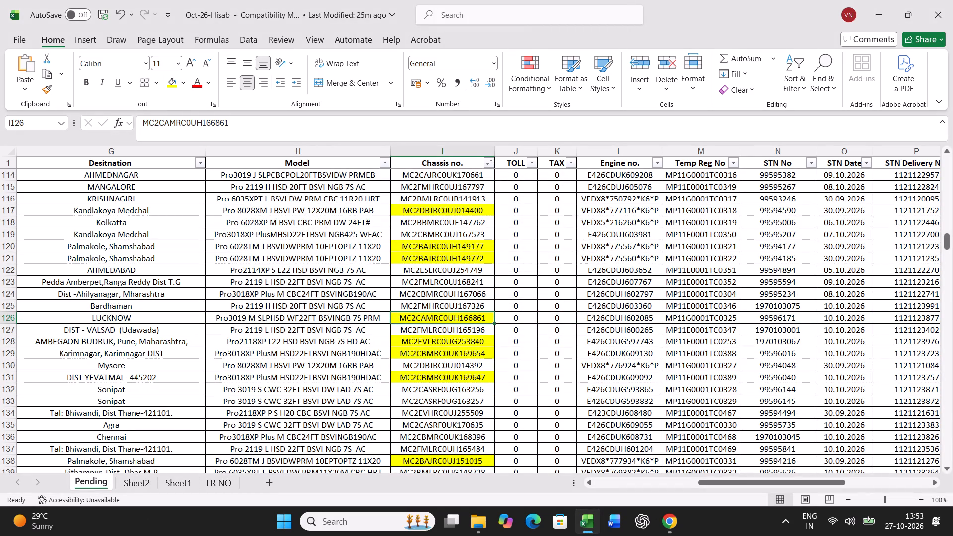
Find chassis number 150646 in the Pending sheet, cycling through its matches, and highlight its cell in the Gorakhpur row in yellow.
{"action": "key", "text": "ctrl+f"}
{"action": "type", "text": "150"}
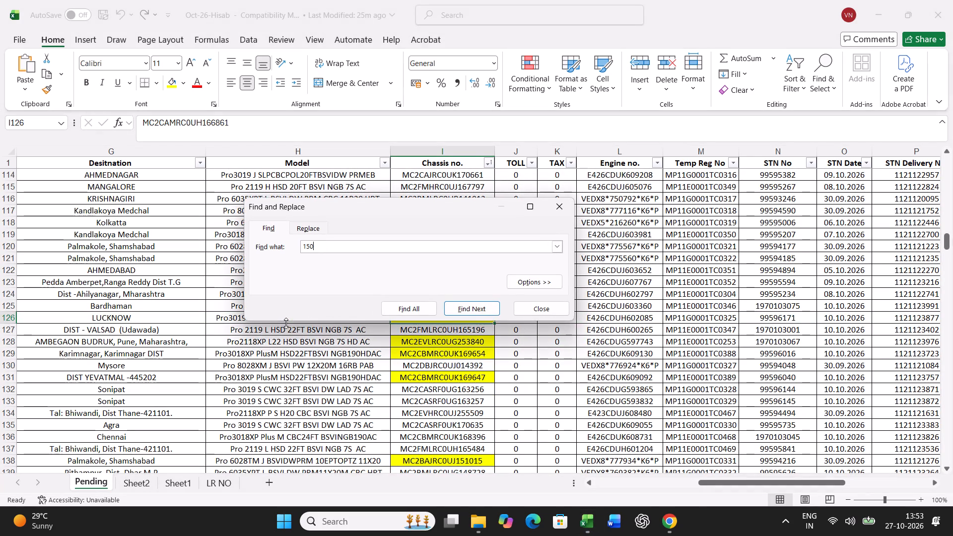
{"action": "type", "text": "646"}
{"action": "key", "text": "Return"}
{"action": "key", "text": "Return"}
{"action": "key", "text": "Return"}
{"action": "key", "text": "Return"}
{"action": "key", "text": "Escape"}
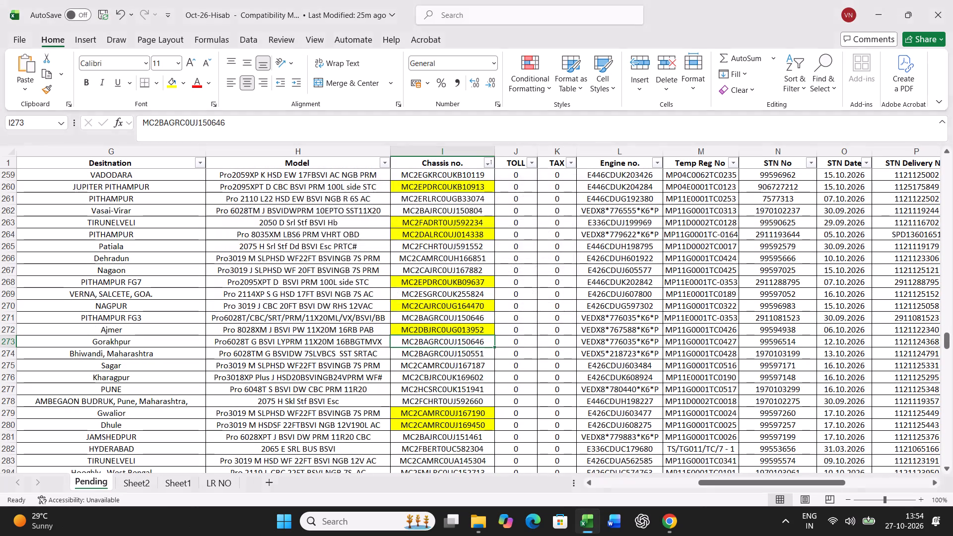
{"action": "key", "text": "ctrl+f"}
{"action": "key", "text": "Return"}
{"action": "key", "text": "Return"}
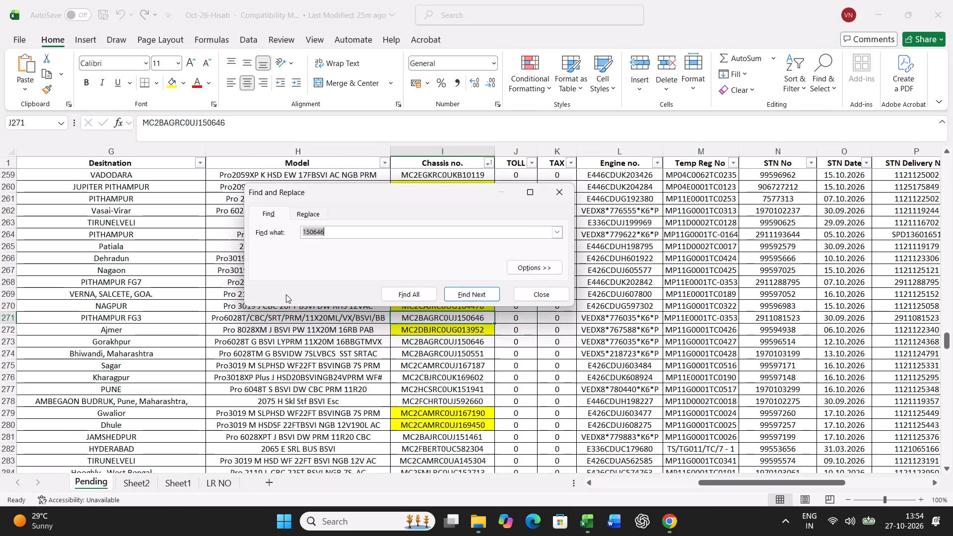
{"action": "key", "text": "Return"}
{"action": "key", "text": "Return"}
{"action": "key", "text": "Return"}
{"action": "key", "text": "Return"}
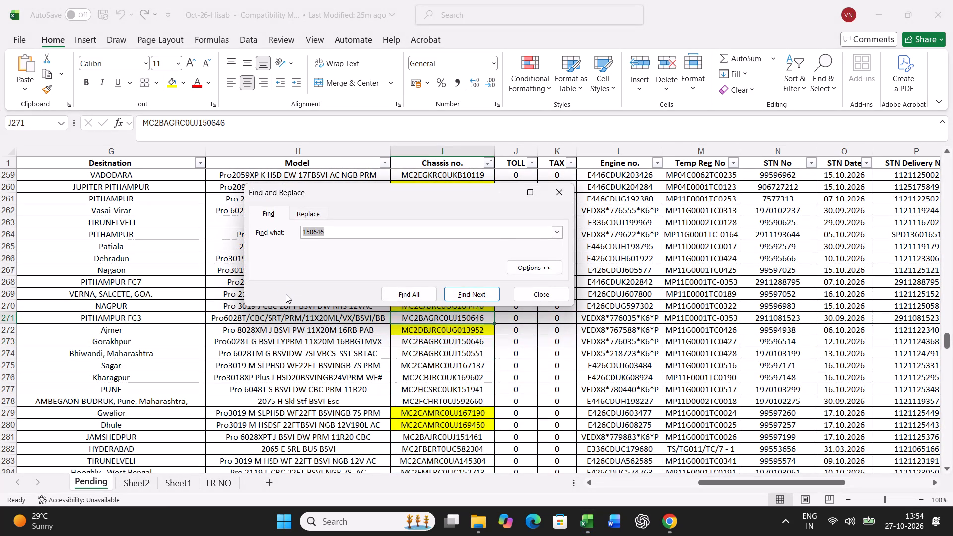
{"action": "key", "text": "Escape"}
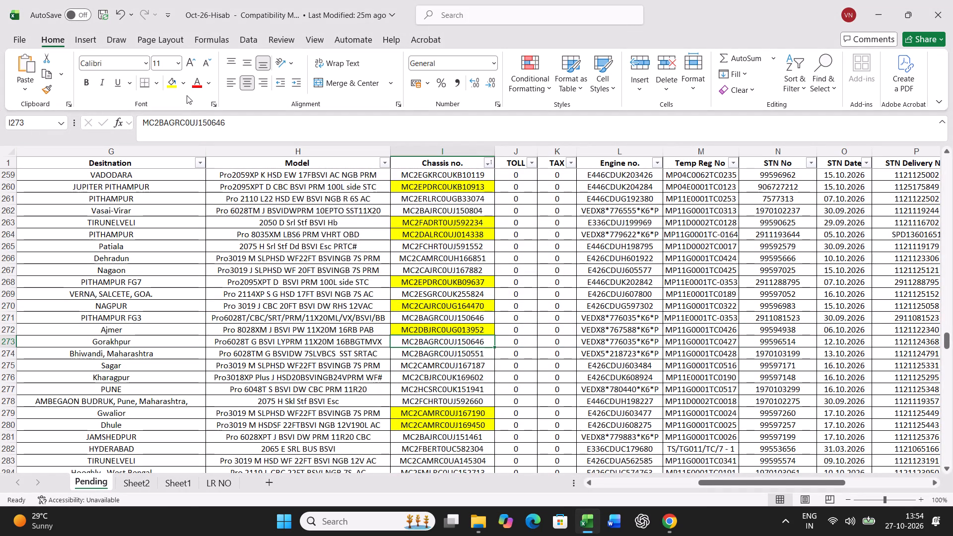
{"action": "left_click", "coordinate": [174, 80]}
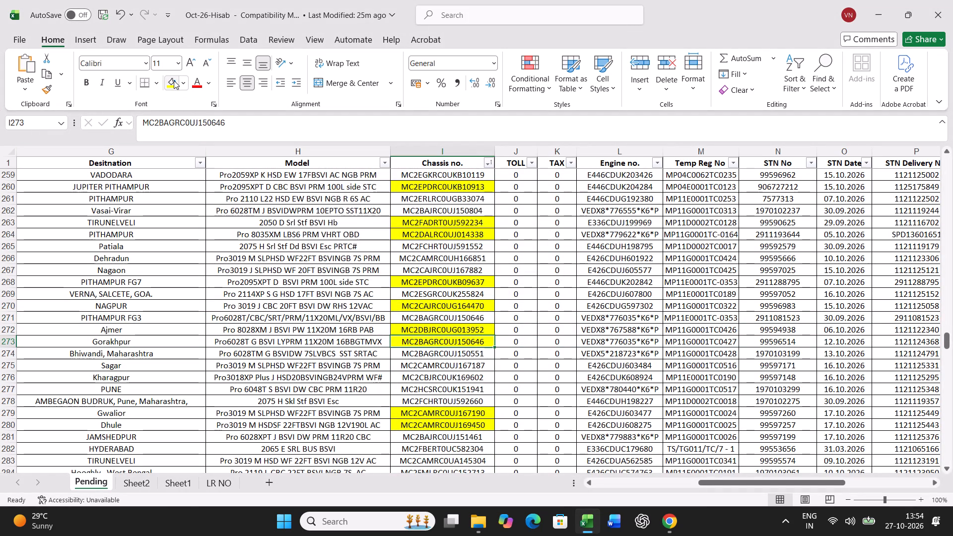
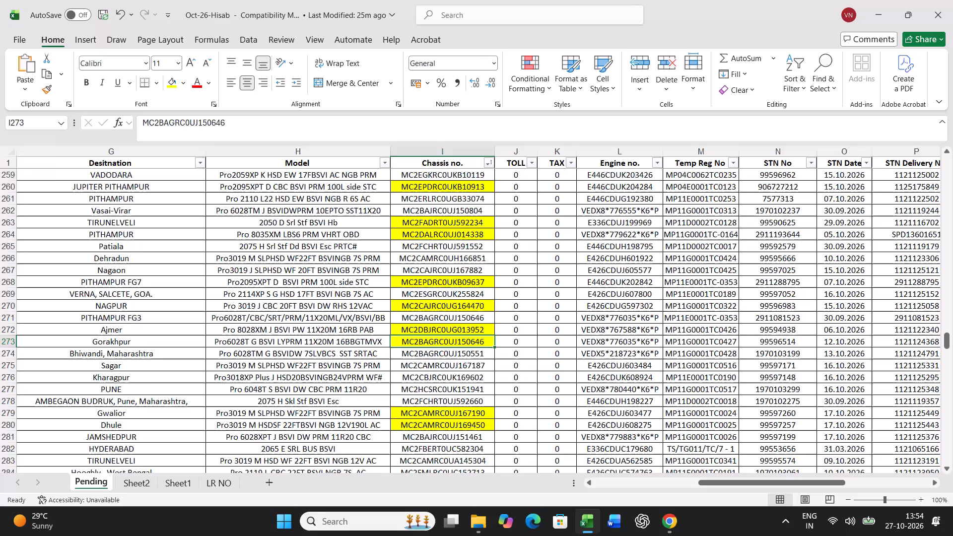
{"action": "key", "text": "ctrl+f"}
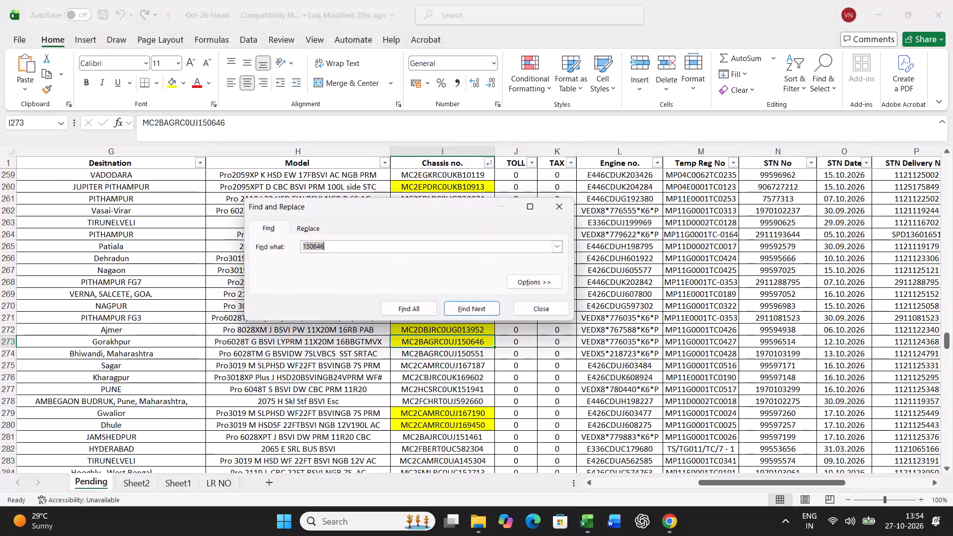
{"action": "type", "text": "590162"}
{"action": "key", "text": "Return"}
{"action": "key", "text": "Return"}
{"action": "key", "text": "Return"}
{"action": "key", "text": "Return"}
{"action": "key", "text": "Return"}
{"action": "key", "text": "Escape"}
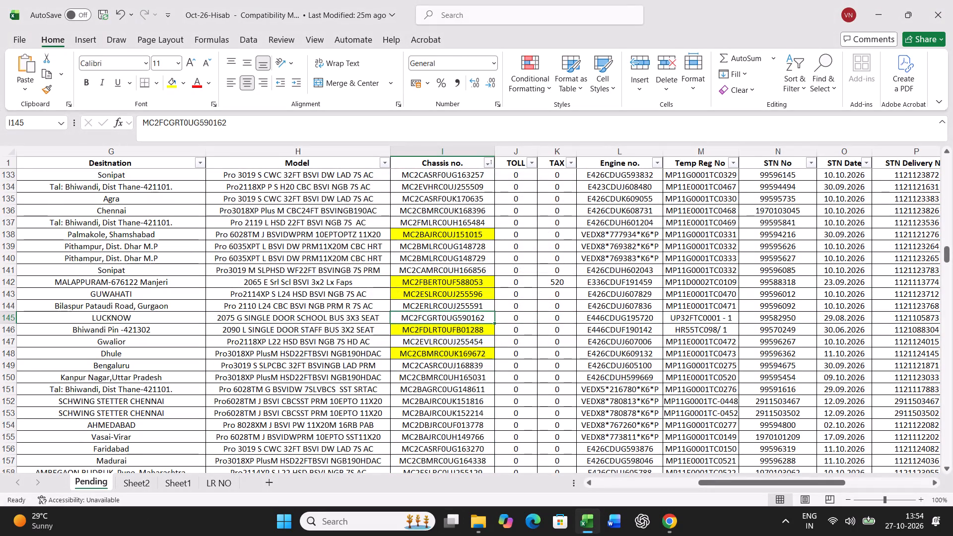
{"action": "left_click", "coordinate": [173, 82]}
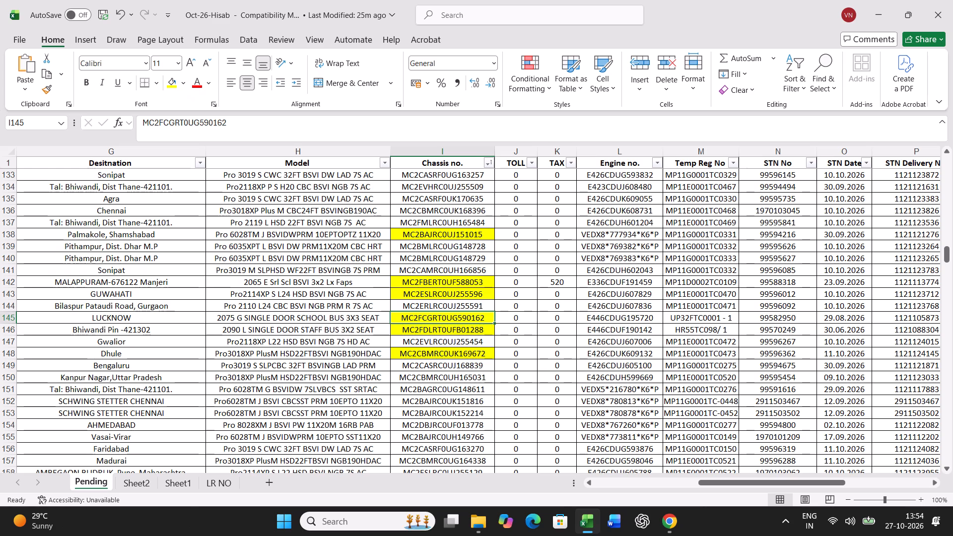
{"action": "key", "text": "ctrl+f"}
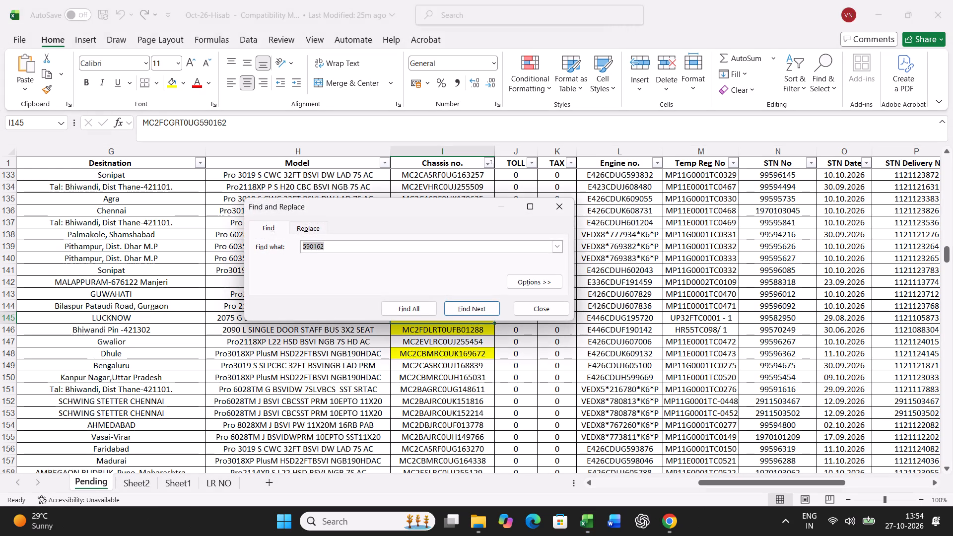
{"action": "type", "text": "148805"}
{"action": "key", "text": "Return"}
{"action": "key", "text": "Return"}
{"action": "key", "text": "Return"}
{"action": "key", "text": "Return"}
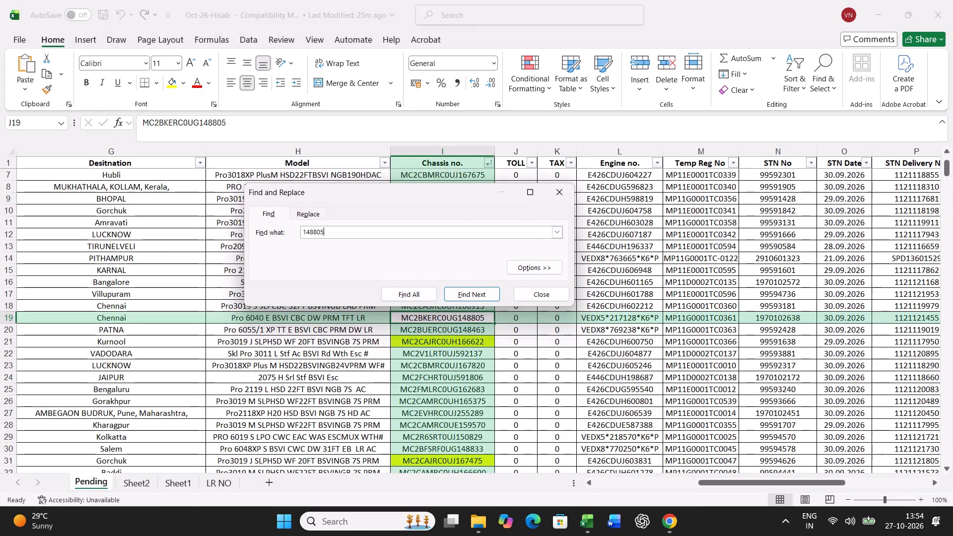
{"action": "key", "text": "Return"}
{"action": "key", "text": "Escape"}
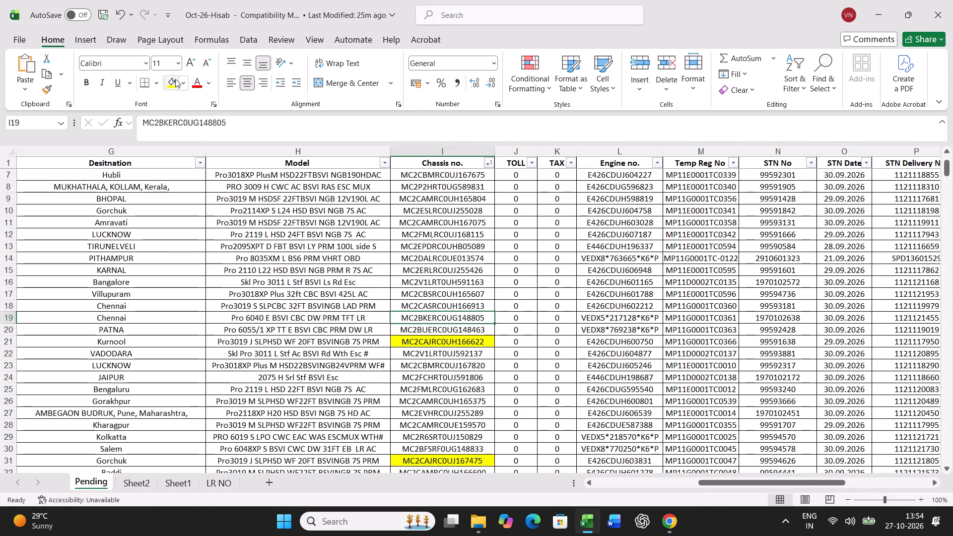
{"action": "left_click", "coordinate": [175, 79]}
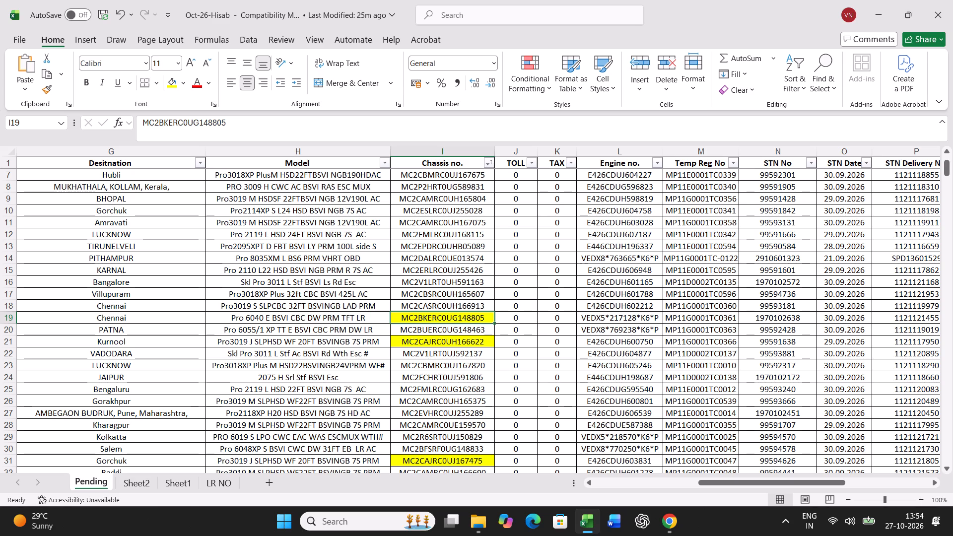
Set the TAX amount to 599 in the Chennai row of chassis 148805.
{"action": "key", "text": "Right"}
{"action": "key", "text": "Right"}
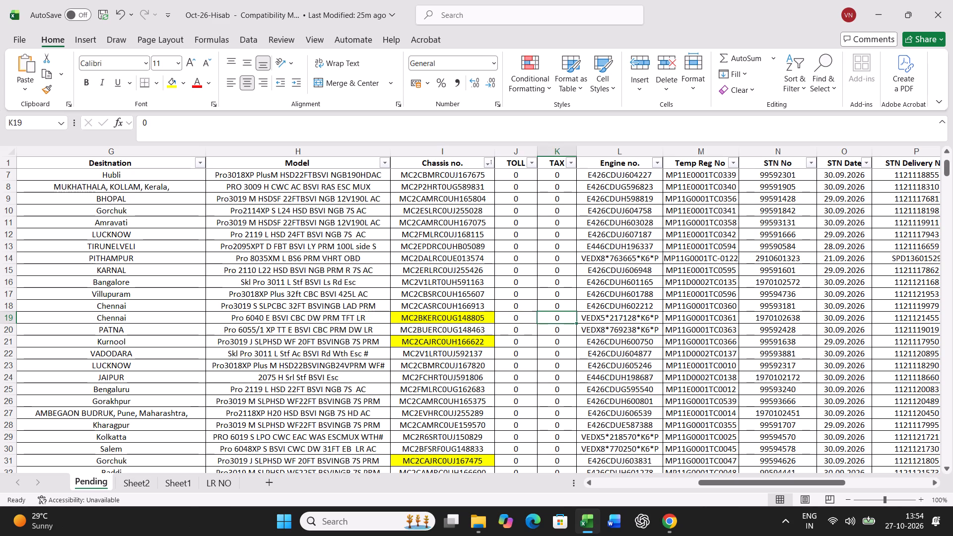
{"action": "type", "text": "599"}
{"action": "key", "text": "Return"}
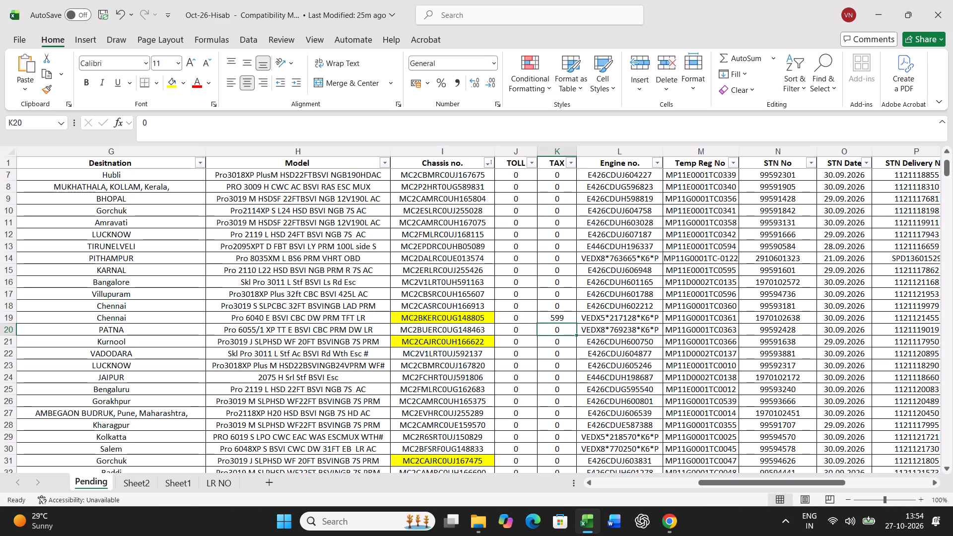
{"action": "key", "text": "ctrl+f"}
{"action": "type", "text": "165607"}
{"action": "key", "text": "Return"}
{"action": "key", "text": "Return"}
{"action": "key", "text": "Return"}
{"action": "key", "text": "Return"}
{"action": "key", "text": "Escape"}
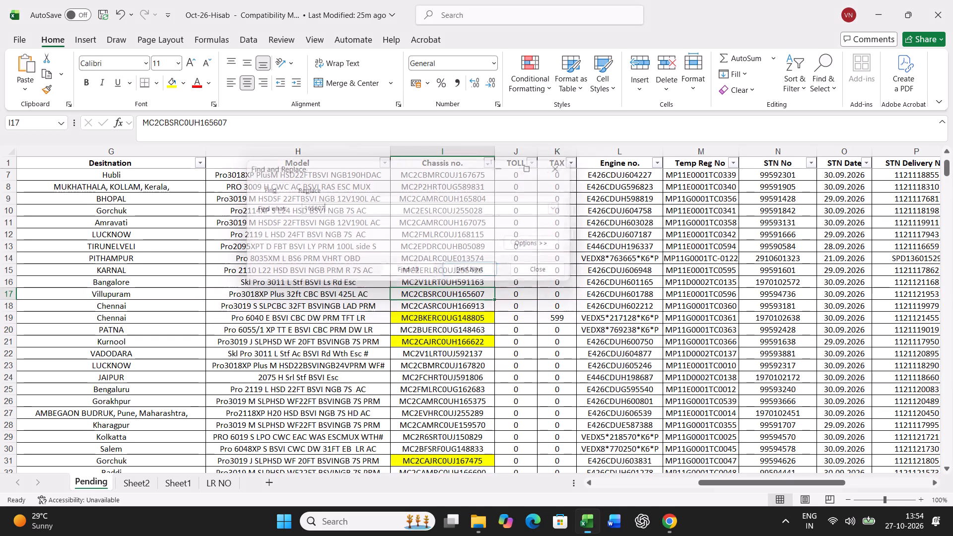
{"action": "left_click", "coordinate": [177, 79]}
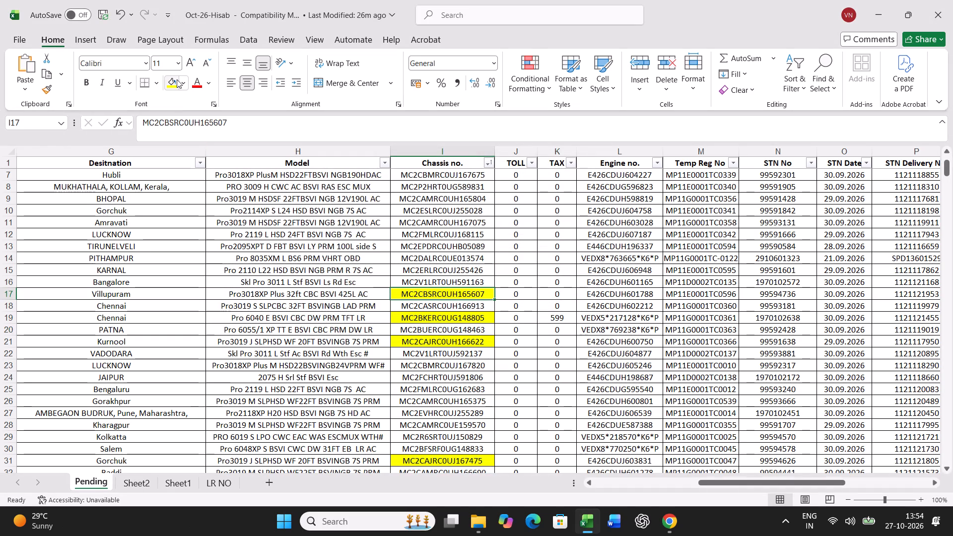
Set the TAX amount to 514 in the Villupuram row of chassis 165607.
{"action": "key", "text": "Right"}
{"action": "key", "text": "Right"}
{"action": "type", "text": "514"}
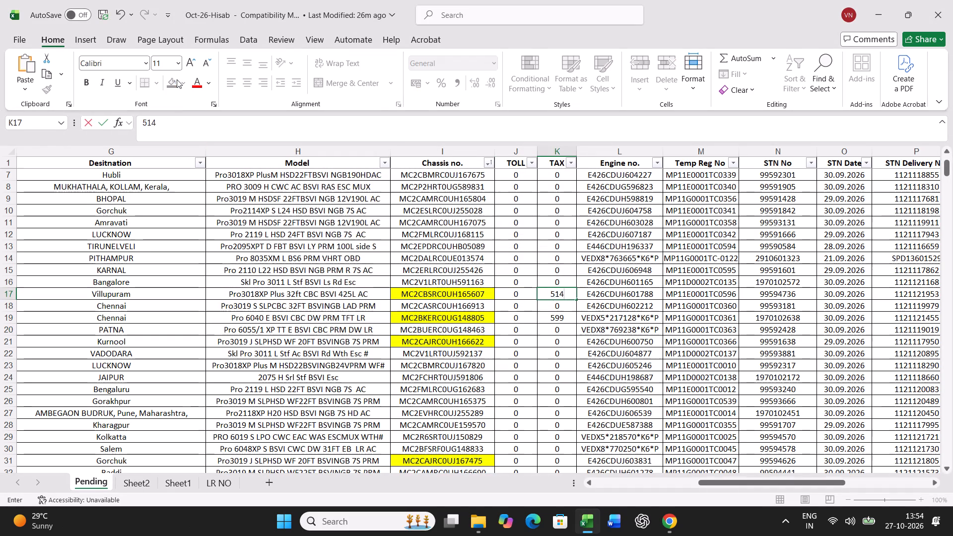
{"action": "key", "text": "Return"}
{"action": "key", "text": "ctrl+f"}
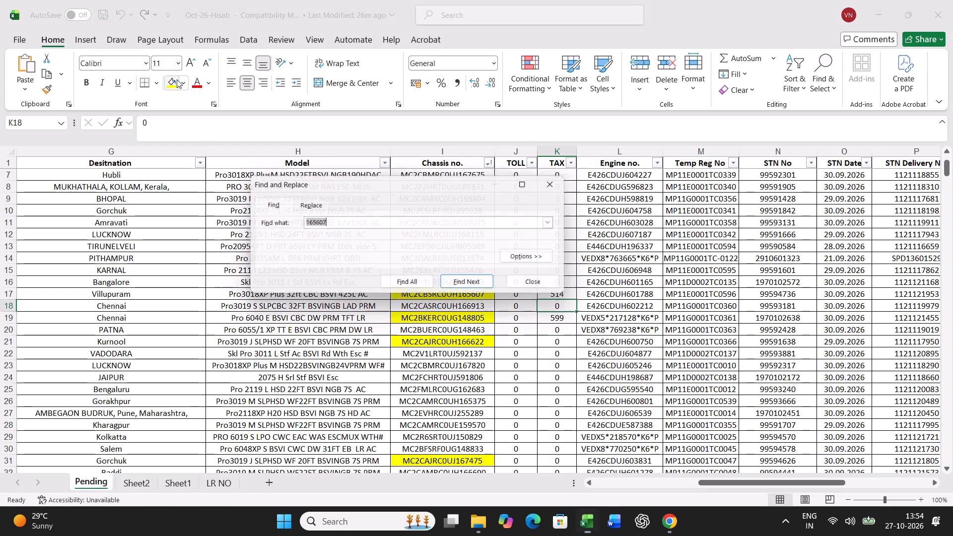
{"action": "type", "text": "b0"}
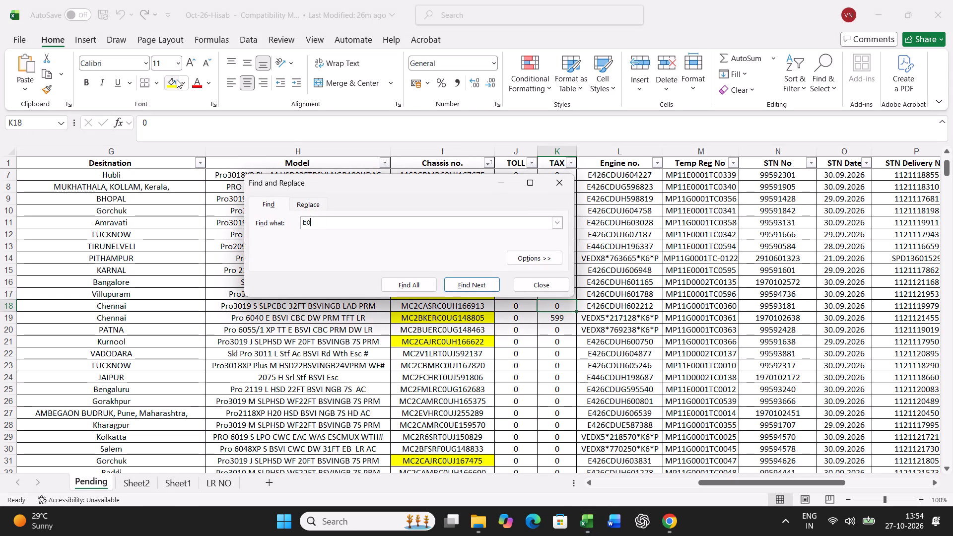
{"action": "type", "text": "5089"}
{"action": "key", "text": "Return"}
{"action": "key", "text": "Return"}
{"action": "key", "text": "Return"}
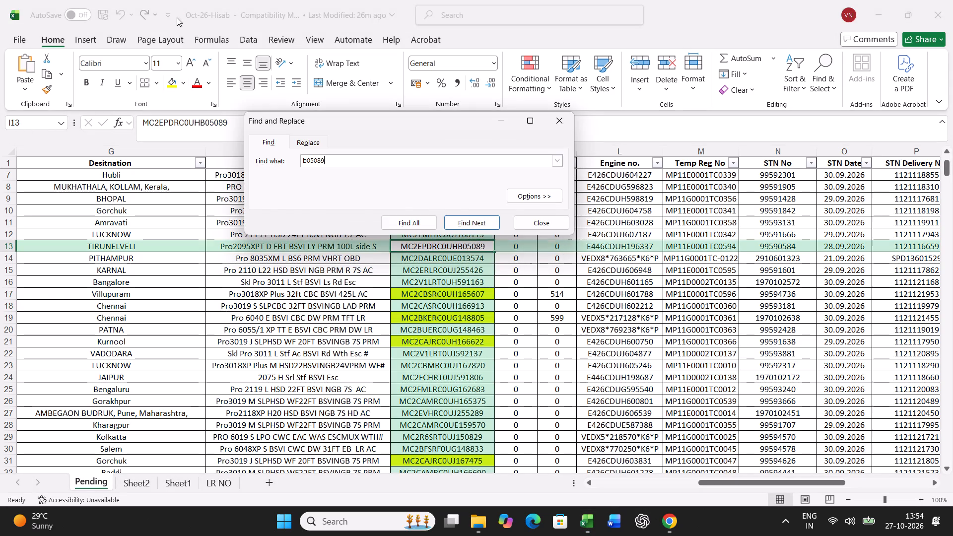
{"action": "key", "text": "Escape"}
{"action": "left_click", "coordinate": [171, 84]}
Set the TAX amount to 500 in the TIRUNELVELI row of chassis B05089 and save the workbook.
{"action": "key", "text": "Right"}
{"action": "key", "text": "Right"}
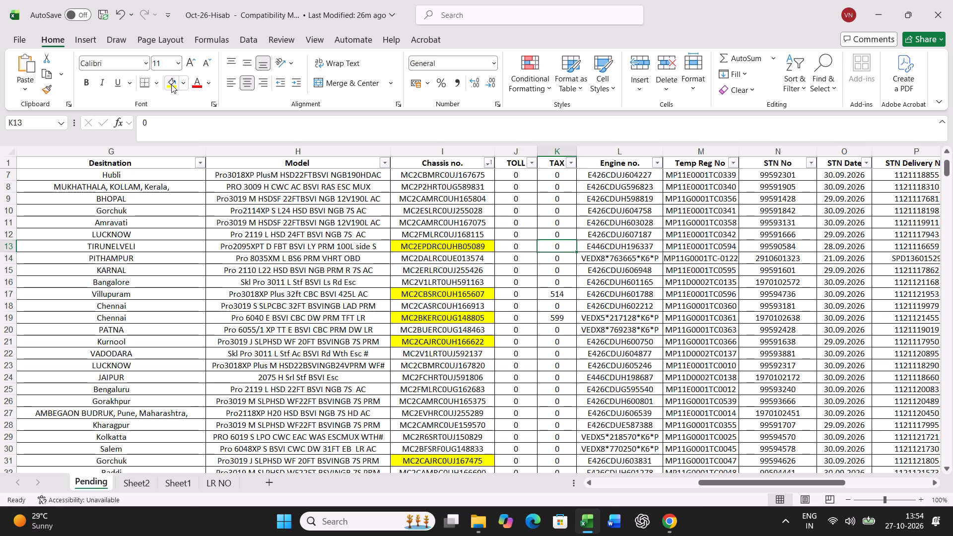
{"action": "type", "text": "500"}
{"action": "key", "text": "Return"}
{"action": "key", "text": "ctrl+s"}
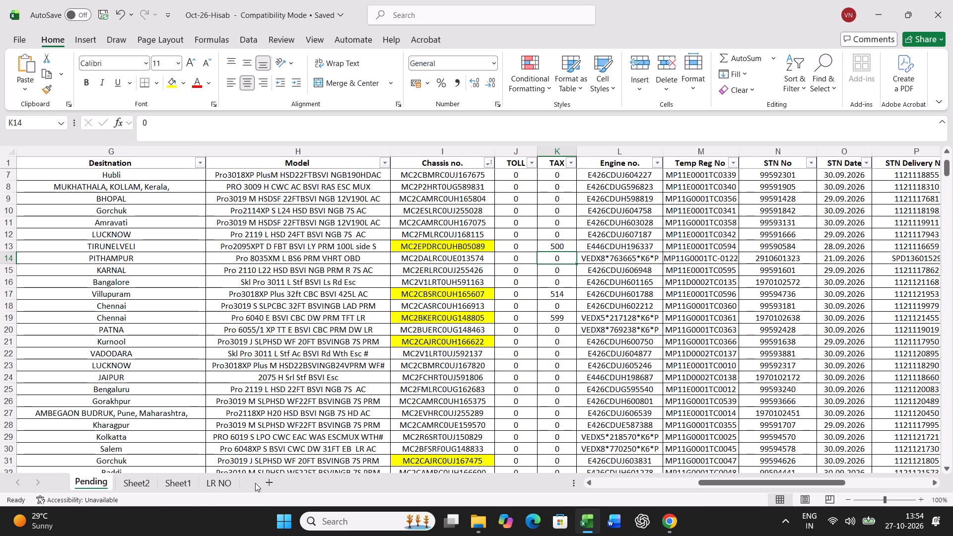
Add a new blank worksheet beside Pending and return to the Pending sheet.
{"action": "left_click", "coordinate": [271, 477]}
{"action": "left_click", "coordinate": [95, 475]}
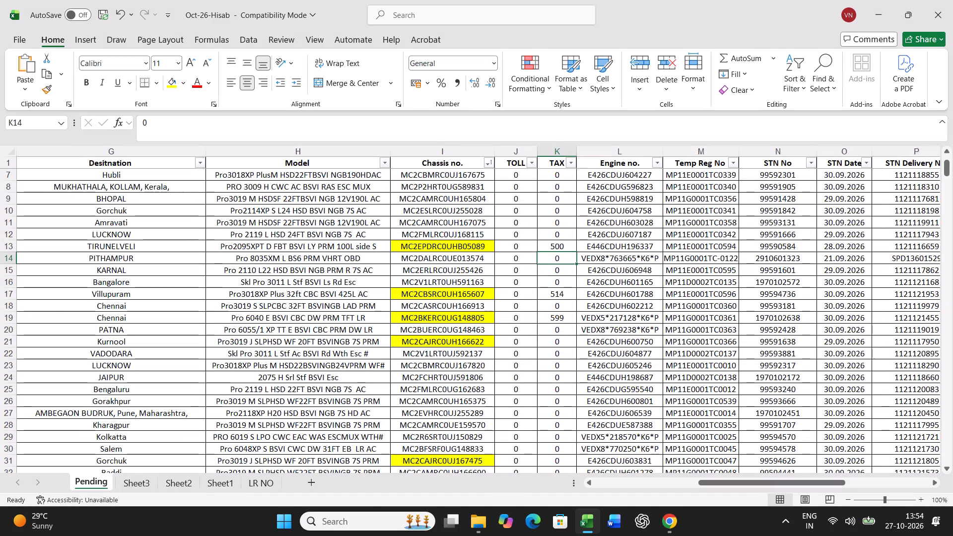
Sort the Pending sheet by the Chassis no. column's cell colour, with yellow cells on top.
{"action": "left_click", "coordinate": [462, 162]}
{"action": "left_click", "coordinate": [488, 163]}
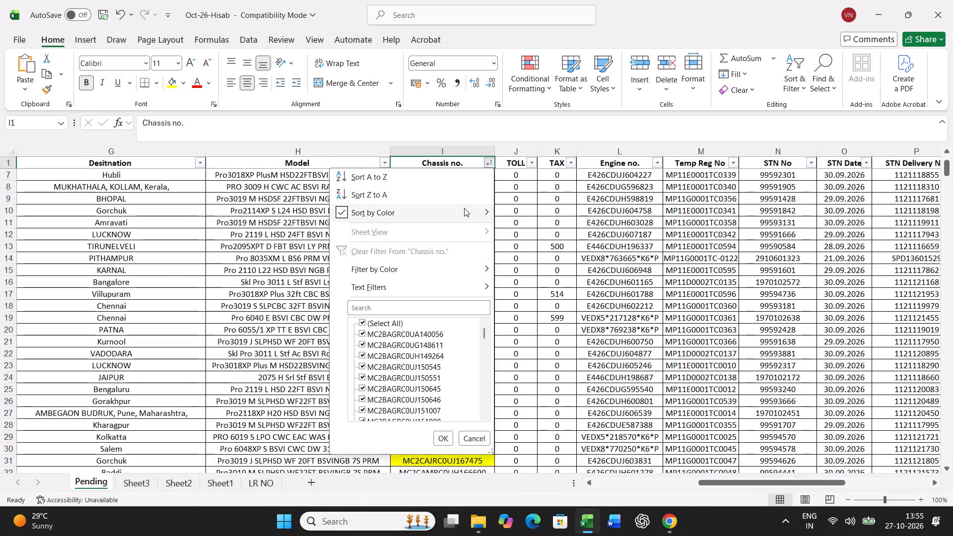
{"action": "left_click", "coordinate": [521, 241]}
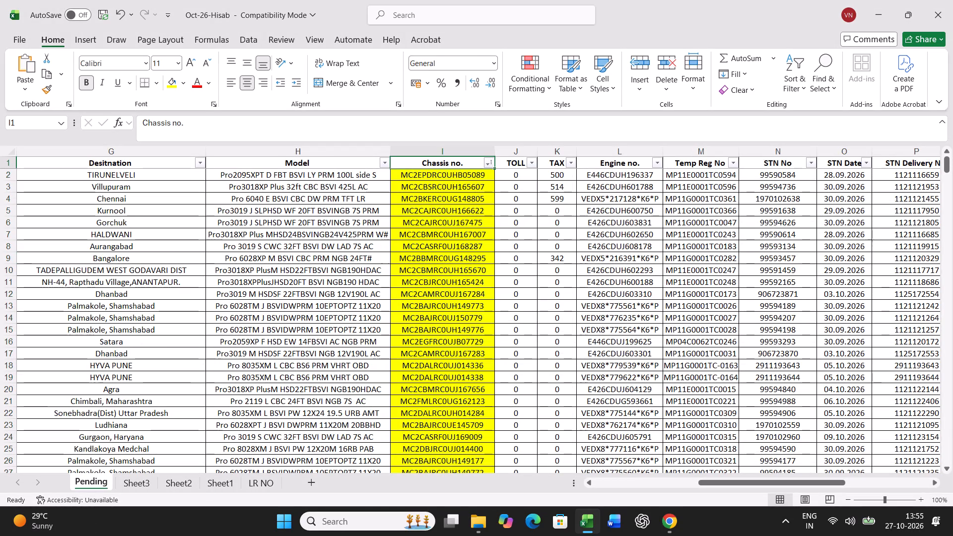
Move the yellow-highlighted rows 2 to 74 from the Pending sheet to the blank Sheet3, starting at row 1.
{"action": "left_click_drag", "start_coordinate": [7, 176], "coordinate": [0, 489]}
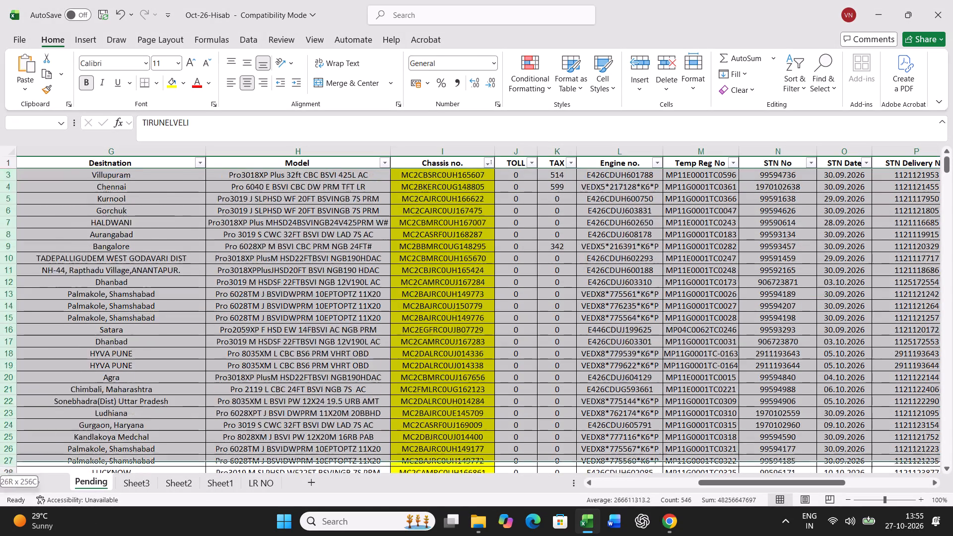
{"action": "left_click_drag", "start_coordinate": [0, 489], "coordinate": [44, 188]}
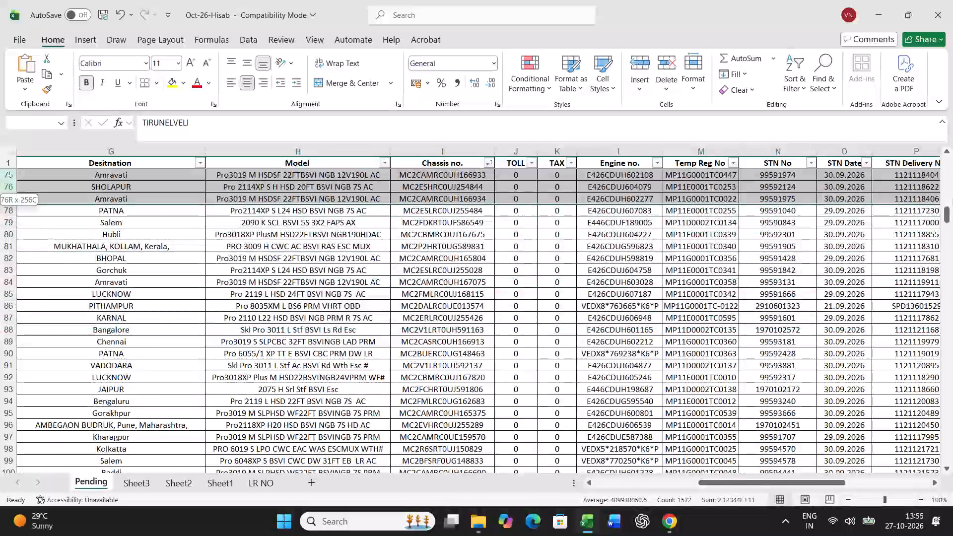
{"action": "left_click_drag", "start_coordinate": [44, 188], "coordinate": [29, 246]}
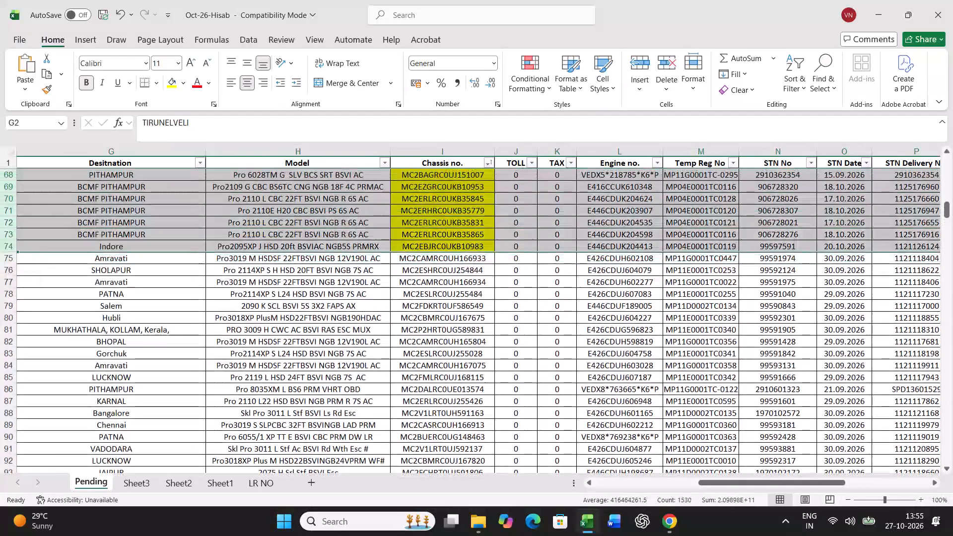
{"action": "key", "text": "ctrl+x"}
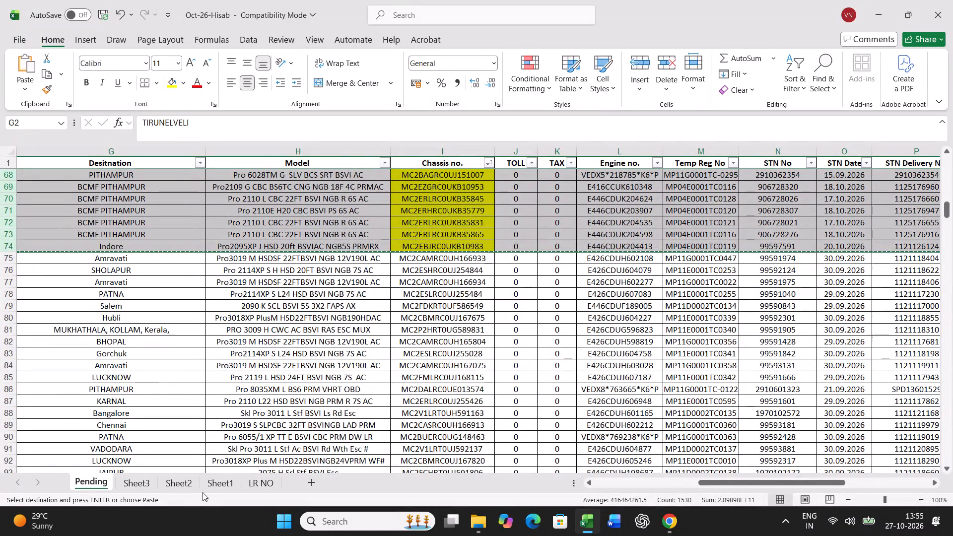
{"action": "left_click", "coordinate": [145, 484]}
{"action": "key", "text": "ctrl+v"}
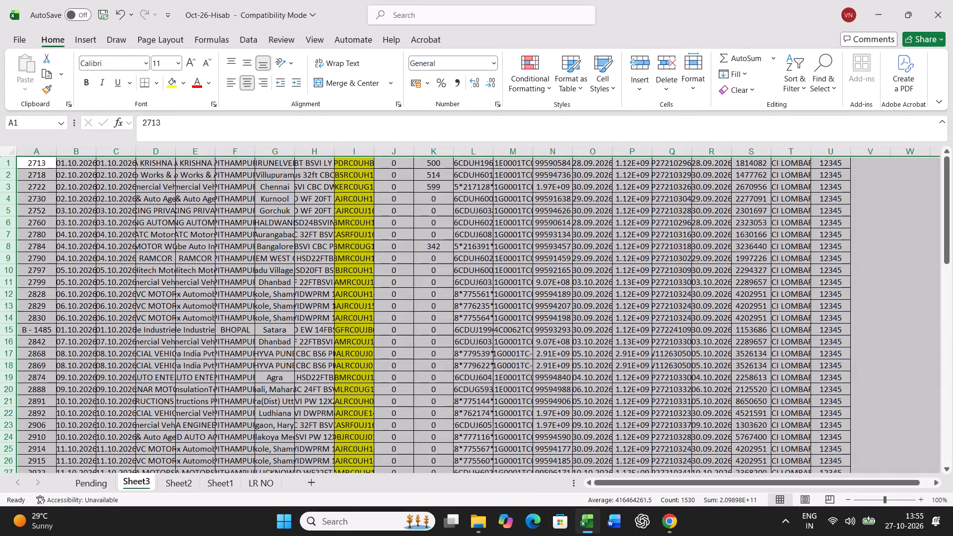
Autofit all column widths in Sheet3 to their contents.
{"action": "left_click", "coordinate": [4, 149]}
{"action": "double_click", "coordinate": [59, 148]}
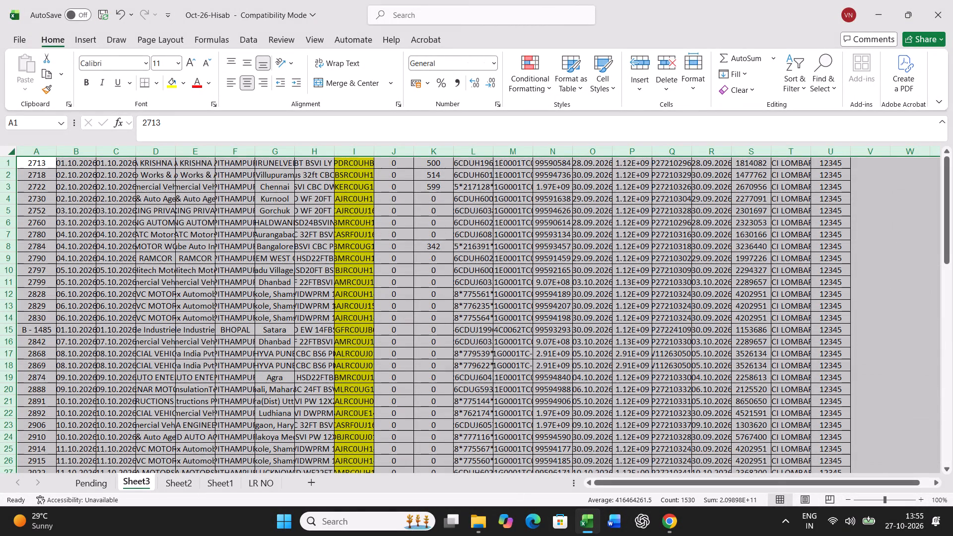
{"action": "left_click", "coordinate": [125, 367]}
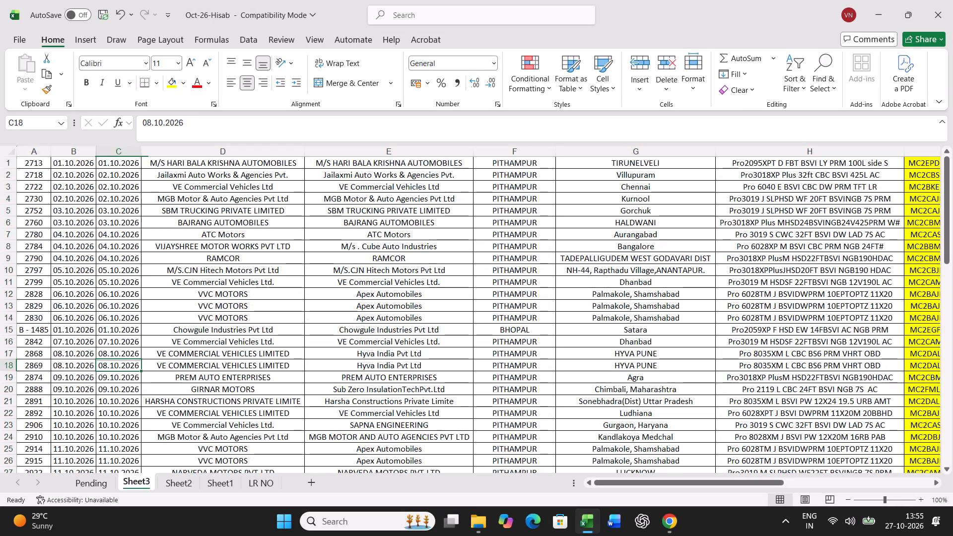
Insert an entire blank row above the first data row in Sheet3.
{"action": "right_click", "coordinate": [121, 166]}
{"action": "left_click", "coordinate": [170, 238]}
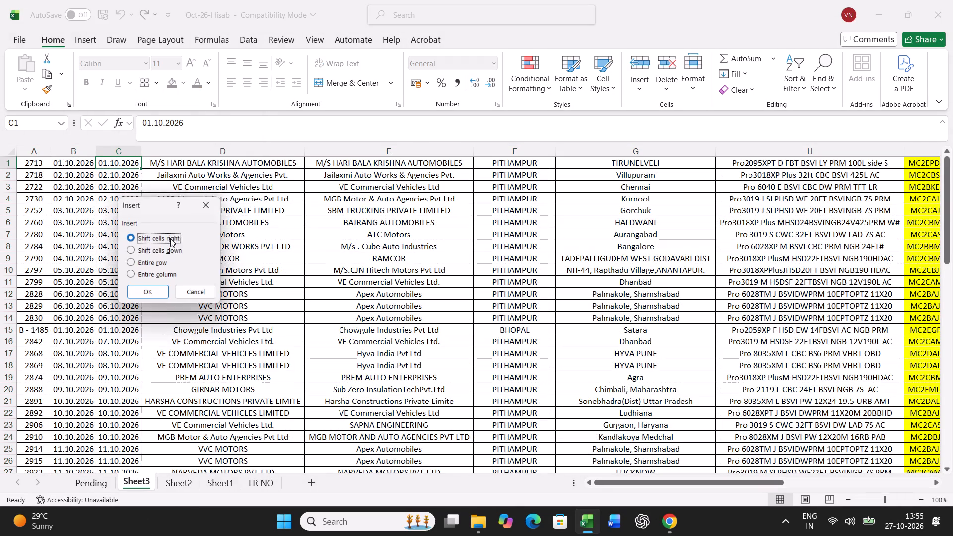
{"action": "left_click", "coordinate": [142, 260]}
{"action": "left_click", "coordinate": [150, 300]}
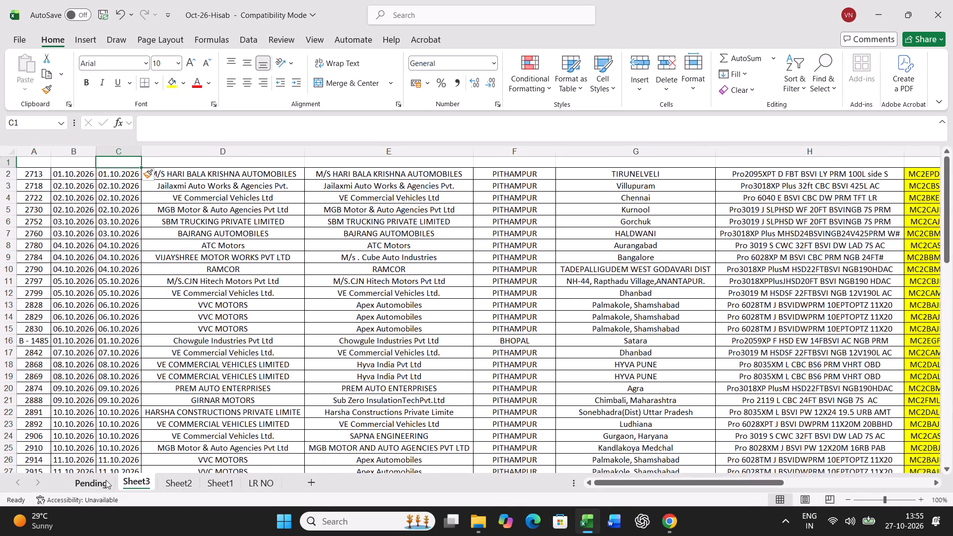
Delete the emptied rows 2 to 74 from the Pending sheet.
{"action": "left_click", "coordinate": [105, 480]}
{"action": "right_click", "coordinate": [127, 228]}
{"action": "left_click", "coordinate": [187, 369]}
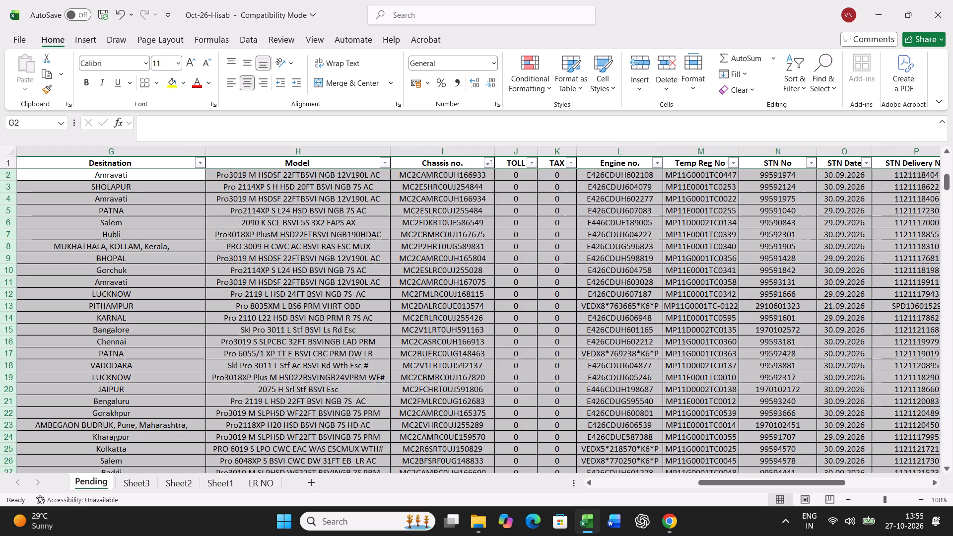
Copy the header row from the Pending sheet into row 1 of Sheet3 as values only.
{"action": "scroll", "coordinate": [187, 369], "scroll_direction": "up", "scroll_amount": 5}
{"action": "left_click", "coordinate": [10, 163]}
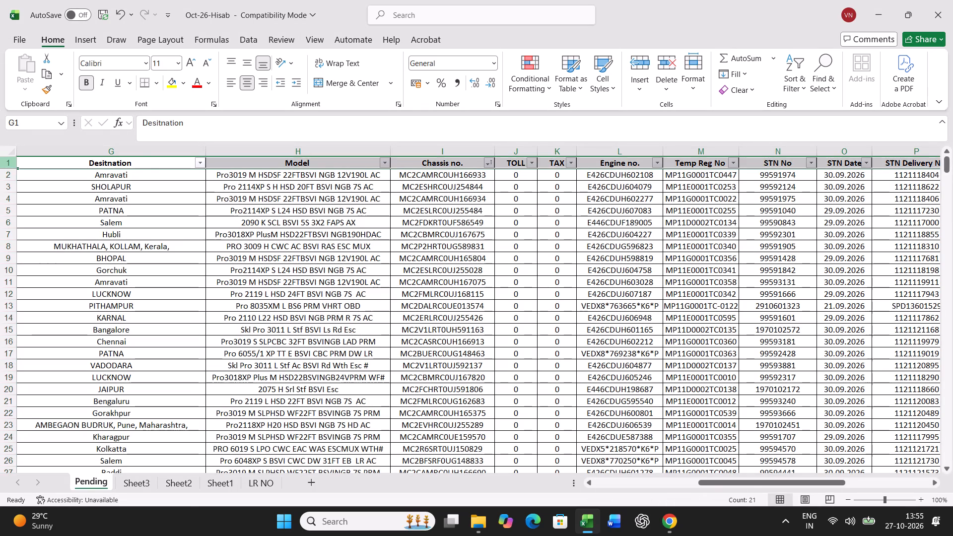
{"action": "key", "text": "ctrl+c"}
{"action": "left_click", "coordinate": [126, 486]}
{"action": "left_click", "coordinate": [28, 163]}
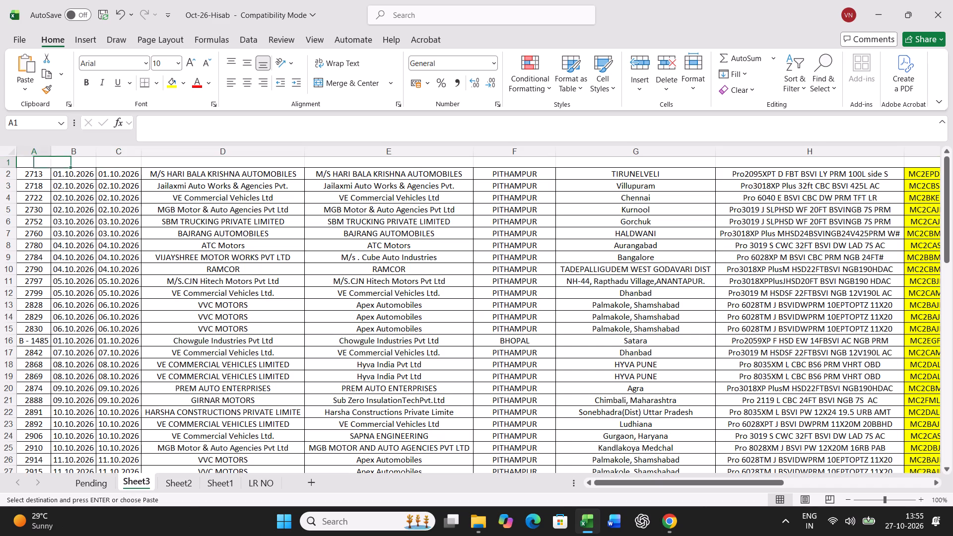
{"action": "right_click", "coordinate": [28, 163]}
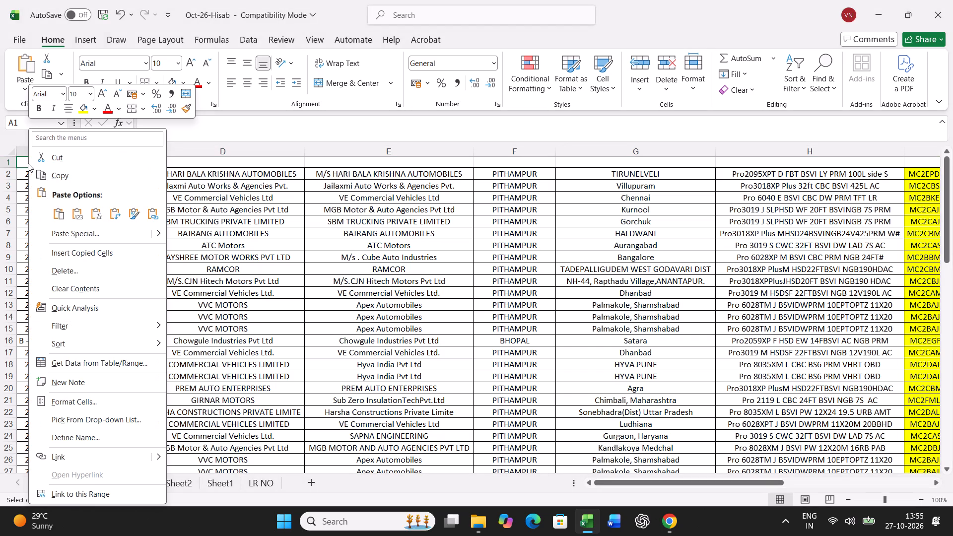
{"action": "key", "text": "ctrl+v"}
{"action": "left_click", "coordinate": [96, 236]}
{"action": "left_click", "coordinate": [40, 202]}
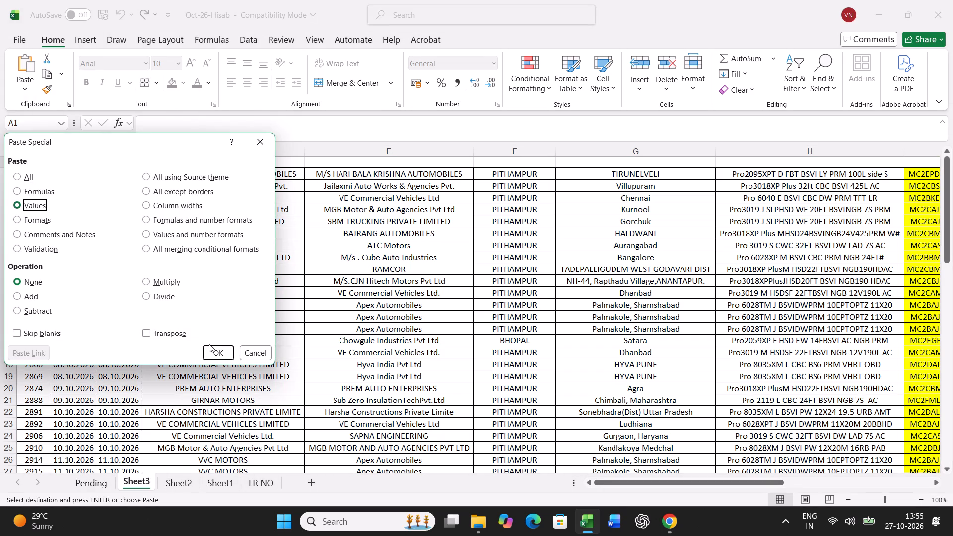
{"action": "left_click", "coordinate": [209, 344]}
{"action": "left_click", "coordinate": [211, 349]}
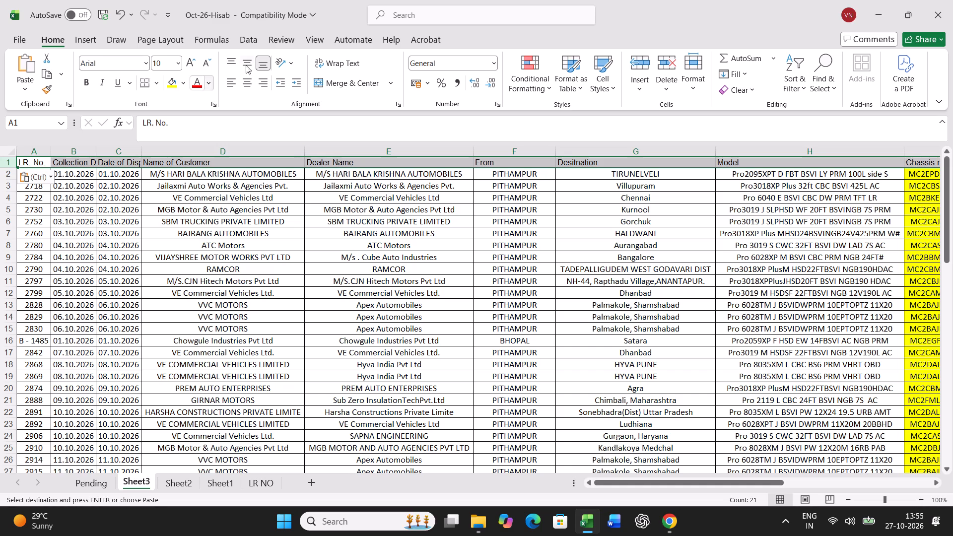
Centre the header row in Sheet3 horizontally and make it bold.
{"action": "left_click", "coordinate": [243, 82]}
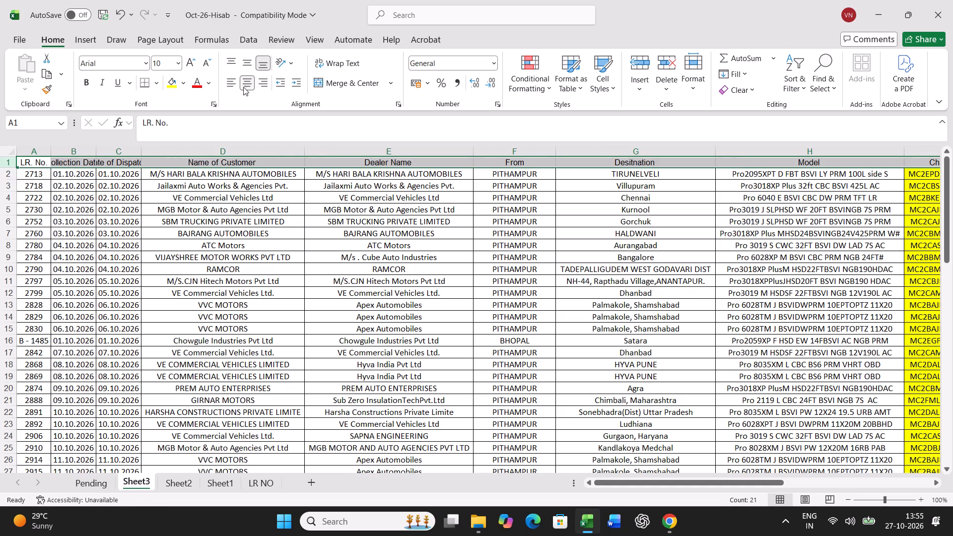
{"action": "key", "text": "ctrl+b"}
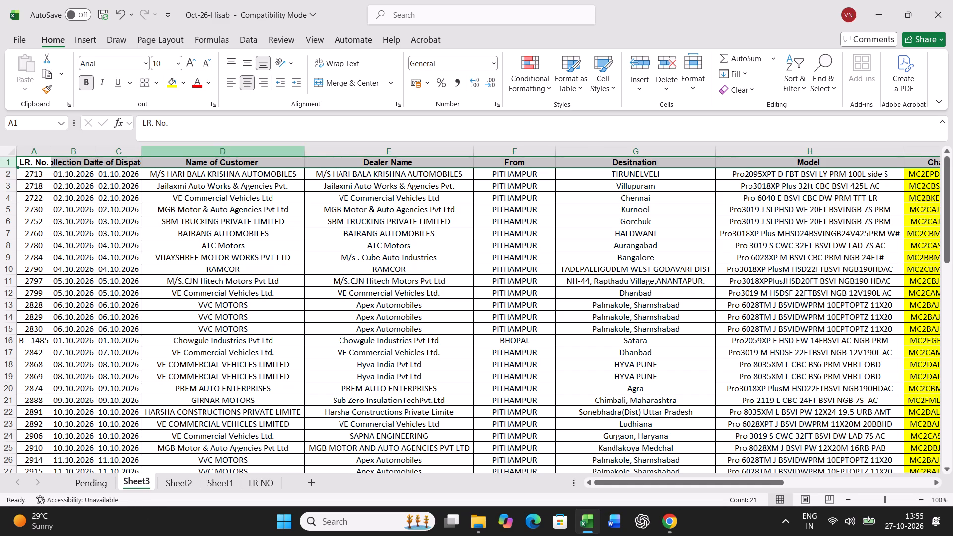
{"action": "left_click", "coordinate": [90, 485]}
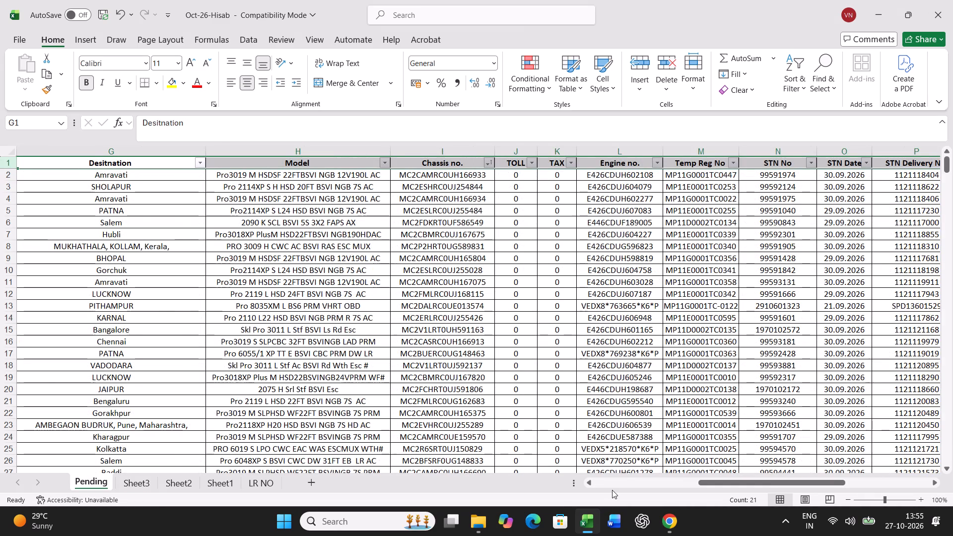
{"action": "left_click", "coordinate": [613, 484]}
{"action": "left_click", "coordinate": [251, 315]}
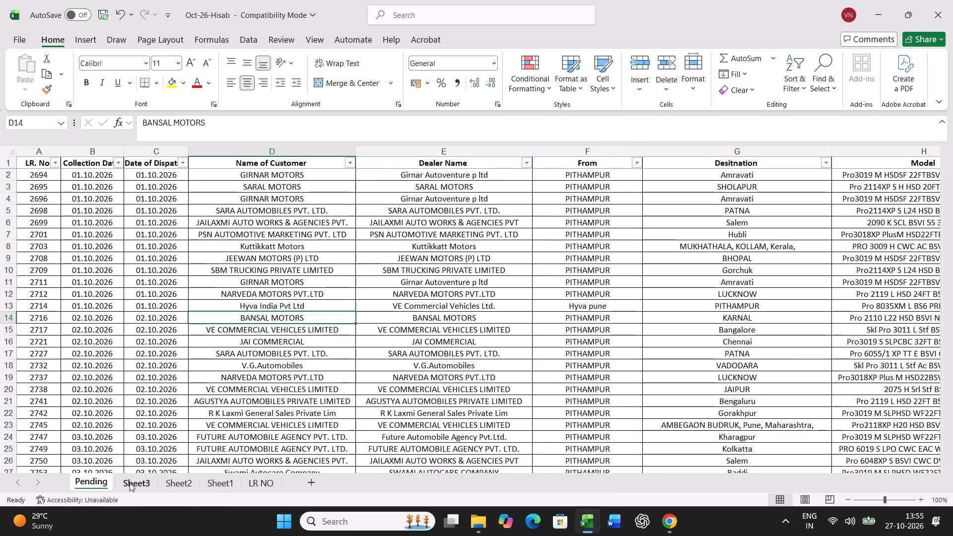
Widen the TOLL column in Sheet3 so that its header fits.
{"action": "left_click", "coordinate": [130, 483]}
{"action": "left_click_drag", "start_coordinate": [712, 479], "coordinate": [826, 497]}
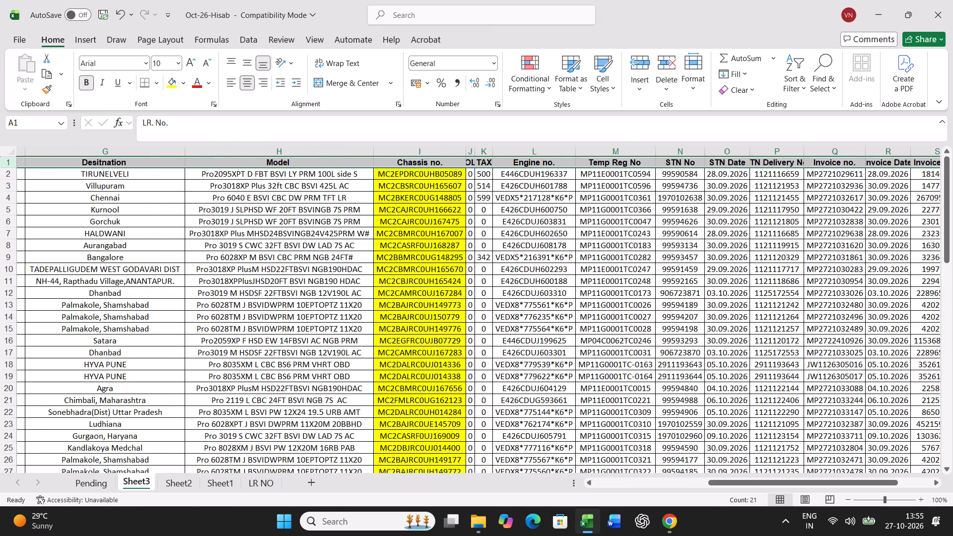
{"action": "left_click", "coordinate": [525, 321]}
{"action": "left_click_drag", "start_coordinate": [477, 151], "coordinate": [492, 154]}
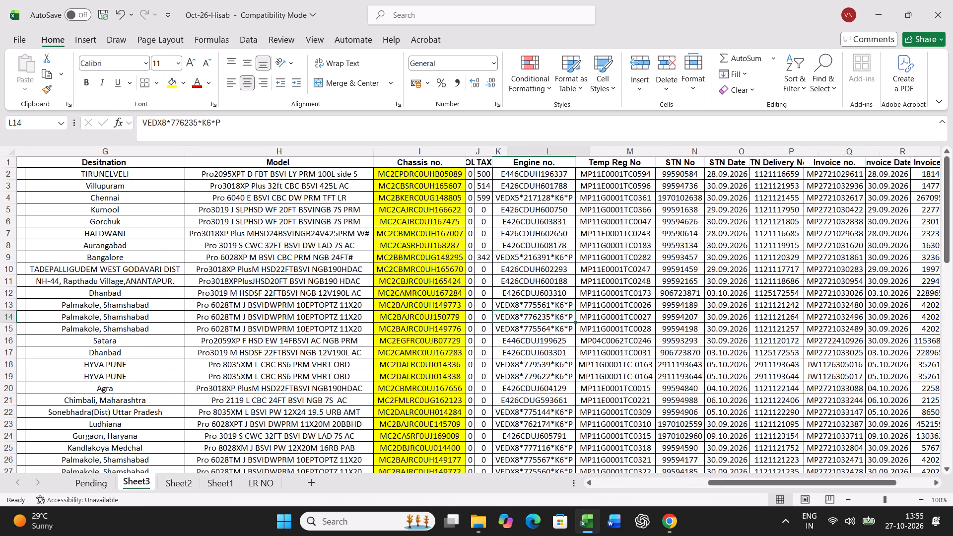
Sort the Sheet3 data by the Desitnation column in ascending order.
{"action": "double_click", "coordinate": [589, 483]}
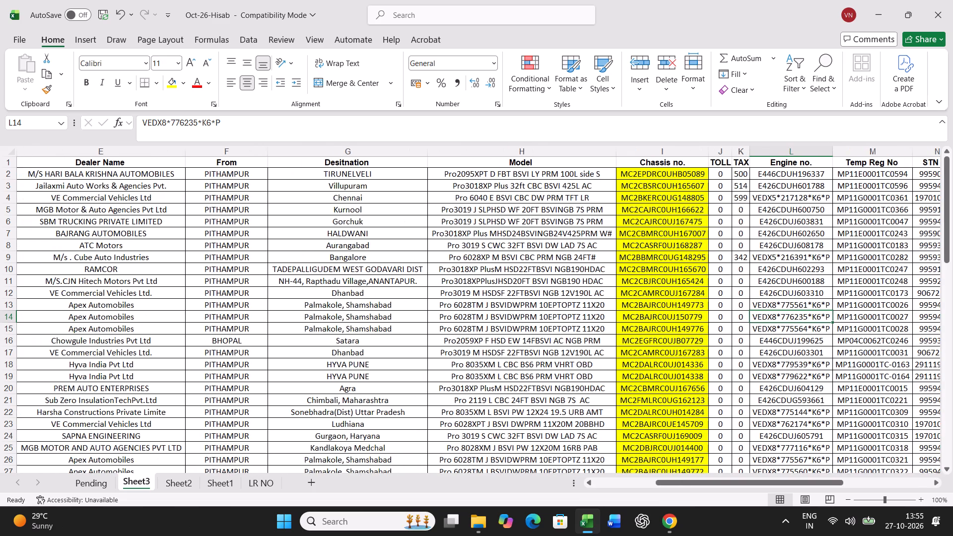
{"action": "left_click", "coordinate": [377, 166]}
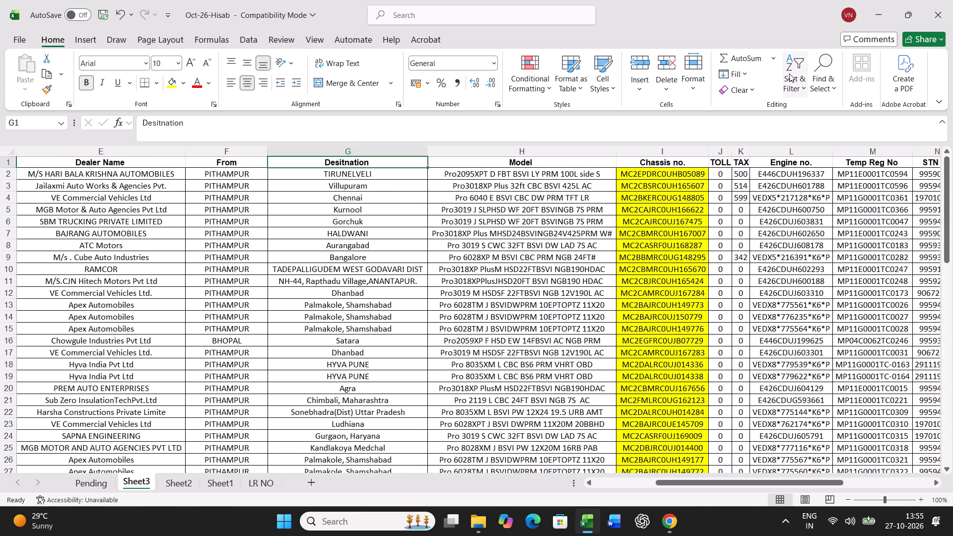
{"action": "left_click", "coordinate": [789, 73]}
{"action": "left_click", "coordinate": [817, 106]}
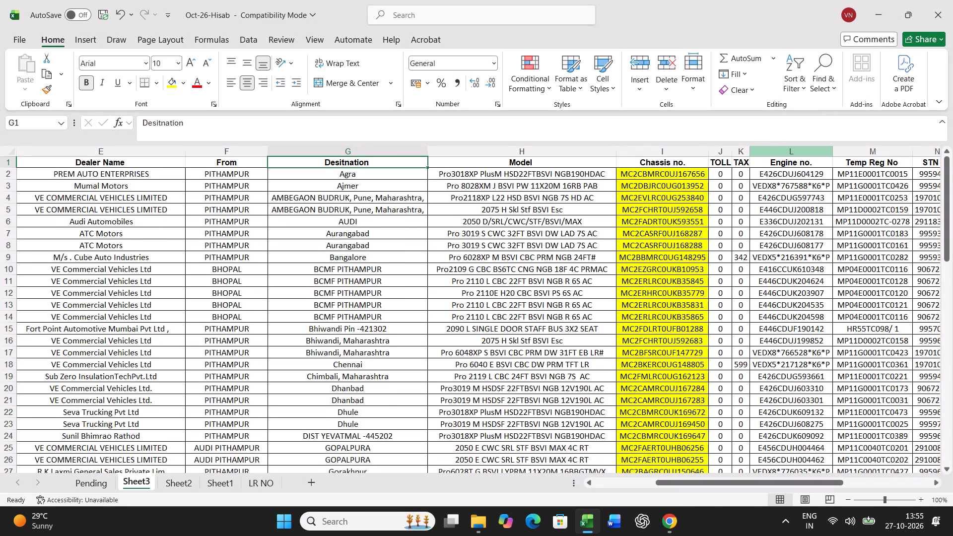
Enter a TOLL amount of 200 for the two GOPALPURA rows, 25 and 26, in Sheet3.
{"action": "scroll", "coordinate": [450, 362], "scroll_direction": "down", "scroll_amount": 2}
{"action": "left_click", "coordinate": [395, 387]}
{"action": "key", "text": "Right"}
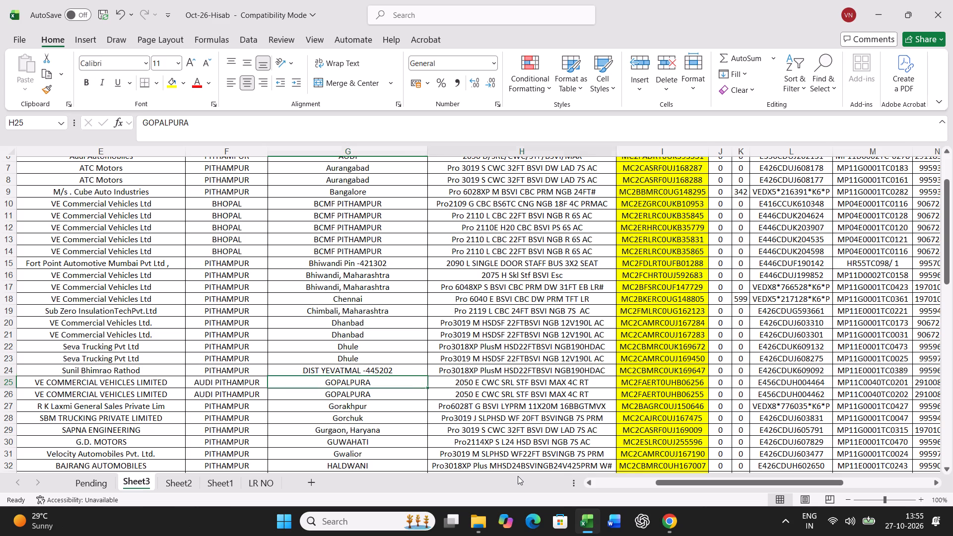
{"action": "key", "text": "Right"}
{"action": "key", "text": "Right"}
{"action": "type", "text": "200"}
{"action": "key", "text": "Return"}
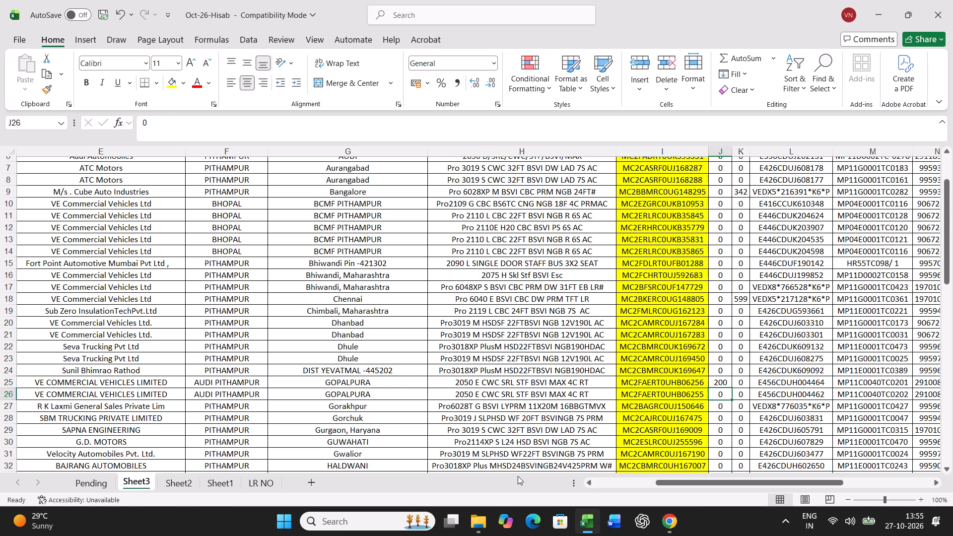
{"action": "key", "text": "ctrl+d"}
{"action": "key", "text": "ctrl+f"}
{"action": "key", "text": "Escape"}
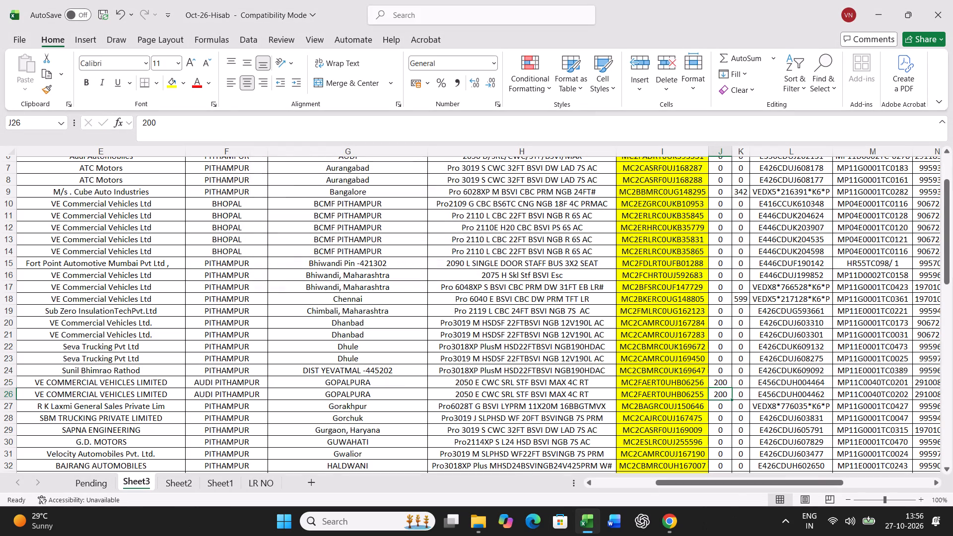
Enter a TOLL amount of 200 for the three rows from Schwing Mhow to PITHAMPUR, 57 to 59, in Sheet3.
{"action": "scroll", "coordinate": [469, 378], "scroll_direction": "down", "scroll_amount": 5}
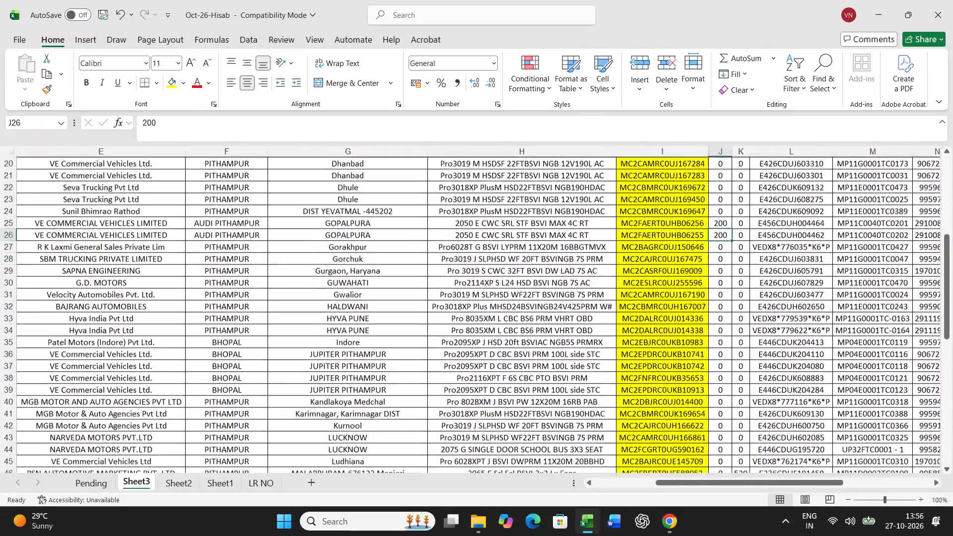
{"action": "scroll", "coordinate": [469, 378], "scroll_direction": "down", "scroll_amount": 4}
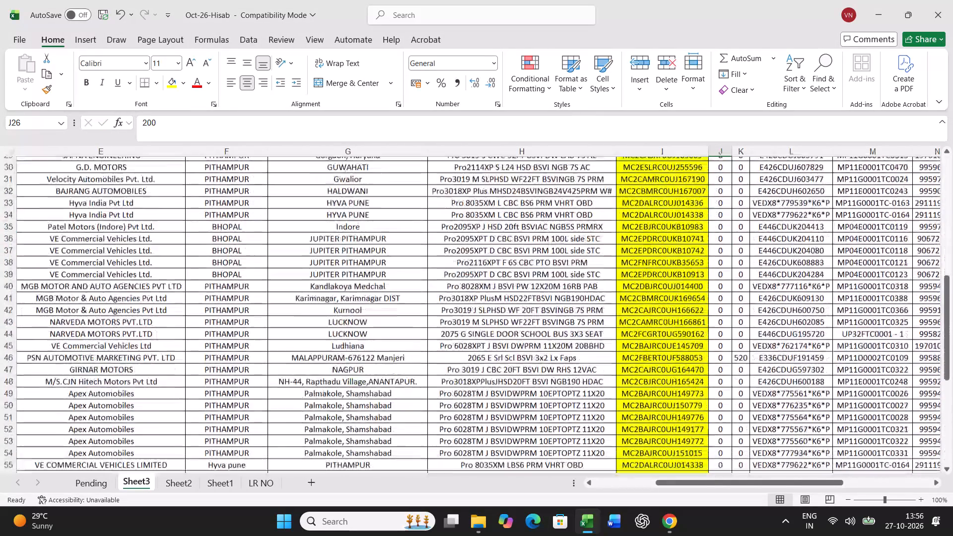
{"action": "scroll", "coordinate": [469, 378], "scroll_direction": "down", "scroll_amount": 2}
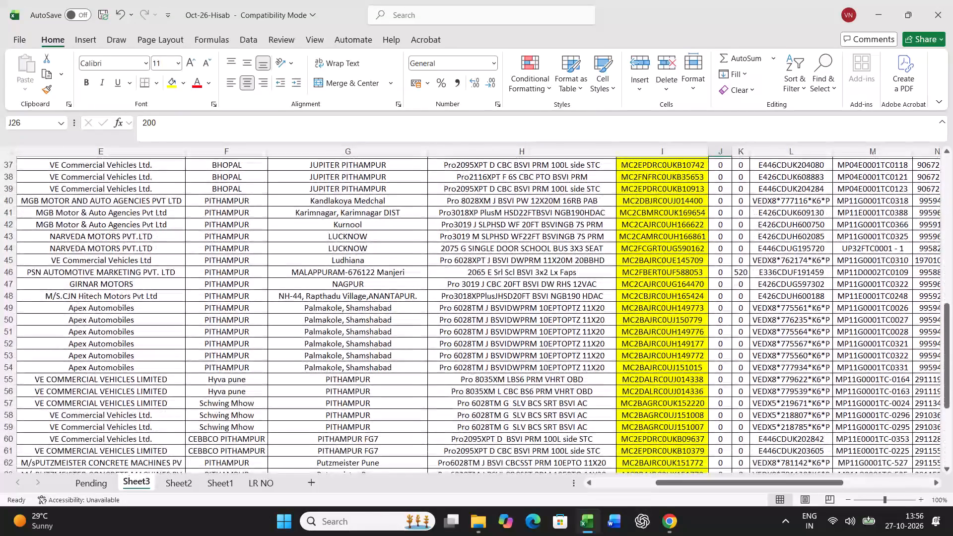
{"action": "left_click", "coordinate": [353, 400]}
{"action": "key", "text": "Right"}
{"action": "key", "text": "Right"}
{"action": "key", "text": "Right"}
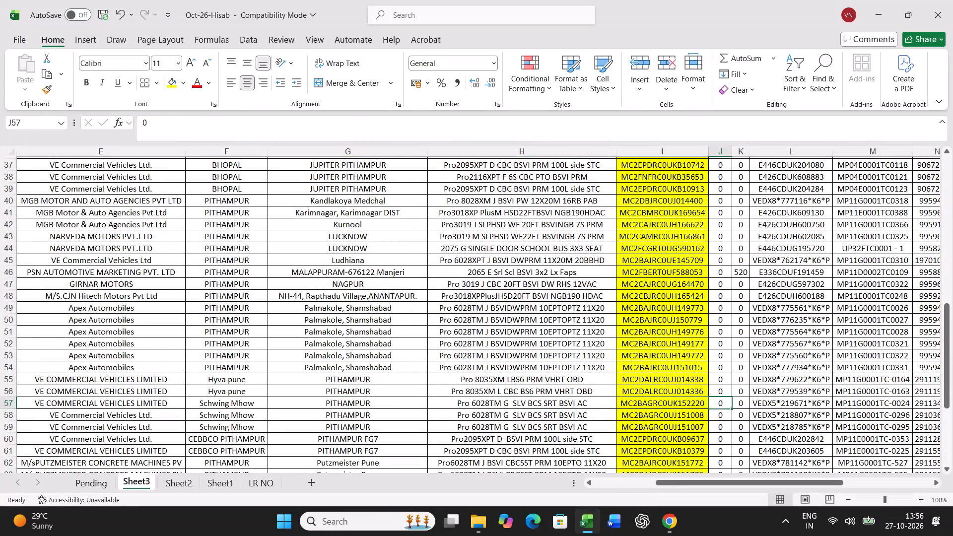
{"action": "type", "text": "200"}
{"action": "key", "text": "Return"}
{"action": "key", "text": "ctrl+d"}
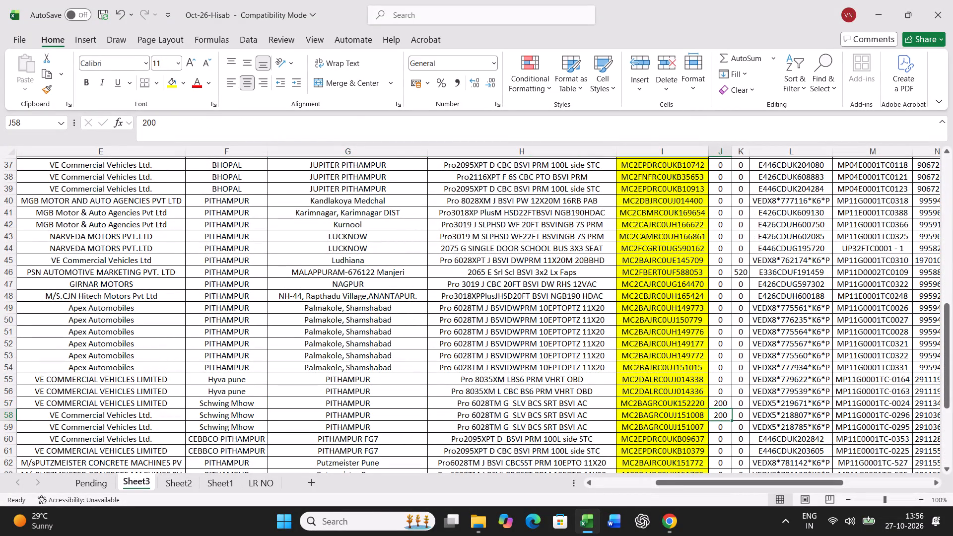
{"action": "key", "text": "Return"}
{"action": "key", "text": "ctrl+d"}
{"action": "key", "text": "Return"}
Fill the same 200 TOLL amount into the two CEBBCO PITHAMPUR rows, 60 and 61.
{"action": "scroll", "coordinate": [381, 384], "scroll_direction": "down", "scroll_amount": 4}
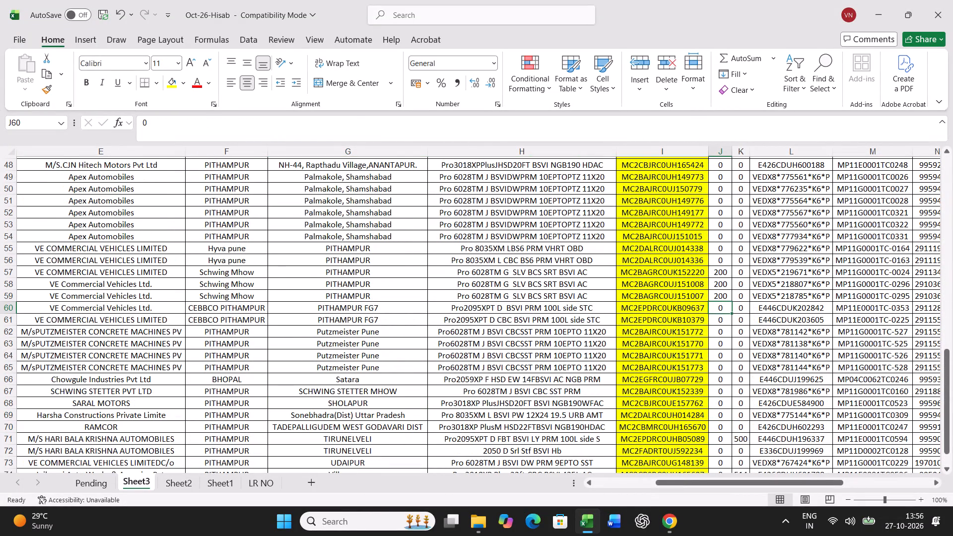
{"action": "key", "text": "ctrl+d"}
{"action": "key", "text": "Return"}
{"action": "key", "text": "ctrl+d"}
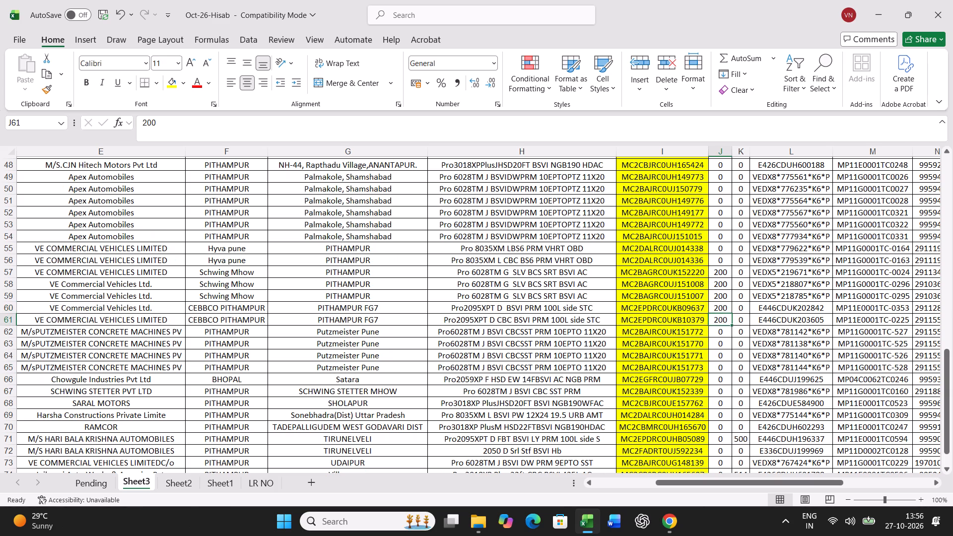
Enter a TOLL amount of 200 for the SCHWING STETTER MHOW destination in row 67.
{"action": "scroll", "coordinate": [381, 384], "scroll_direction": "down", "scroll_amount": 2}
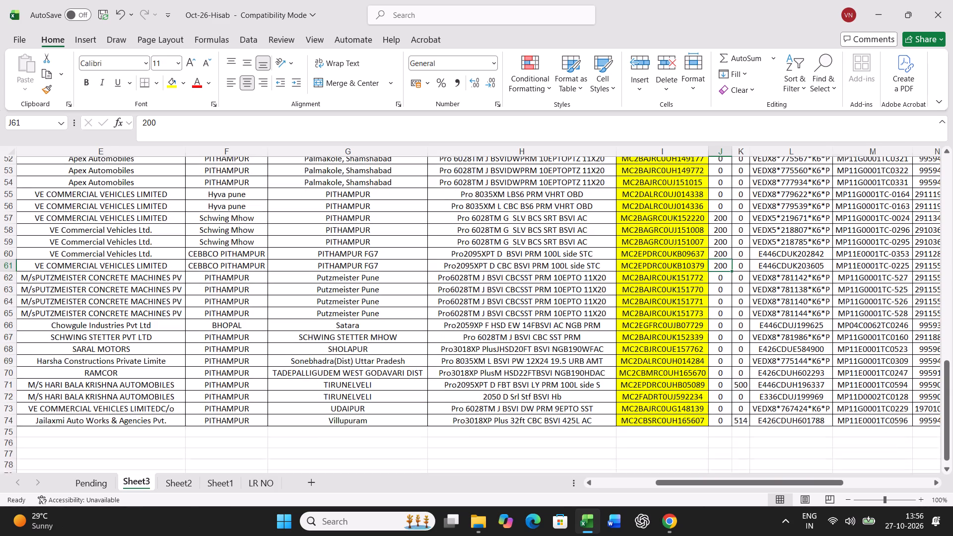
{"action": "left_click", "coordinate": [389, 330]}
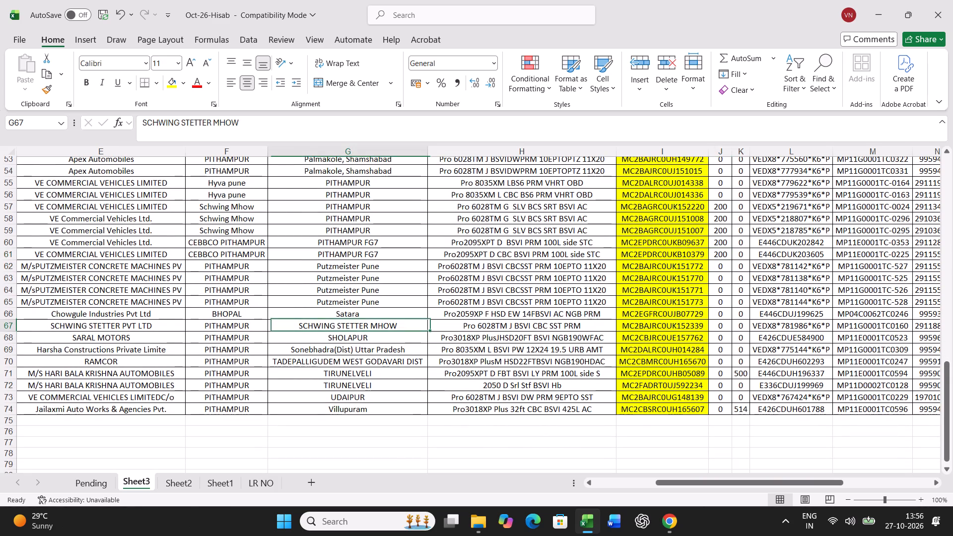
{"action": "key", "text": "Right"}
{"action": "key", "text": "Right"}
{"action": "key", "text": "Right"}
{"action": "type", "text": "200"}
{"action": "key", "text": "Return"}
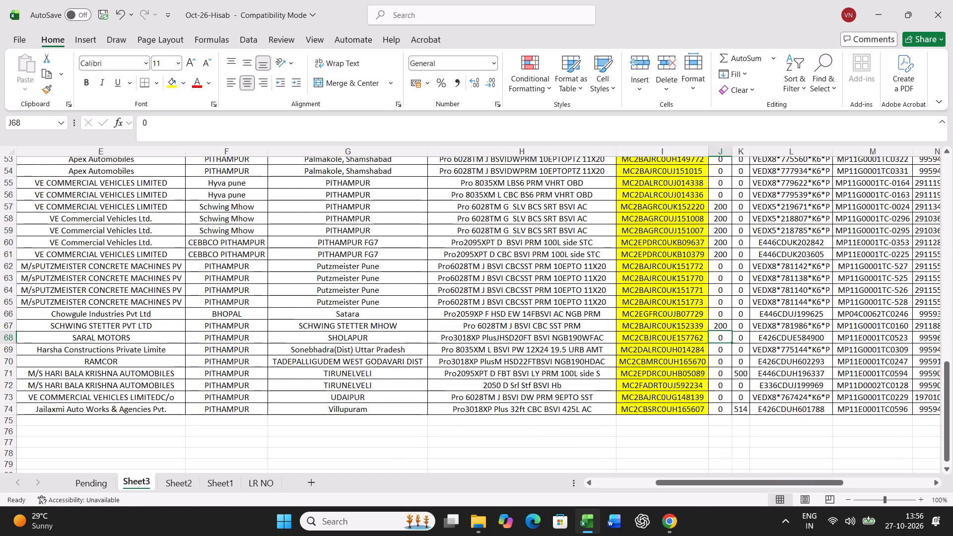
Save the Oct-26-Hisab workbook.
{"action": "key", "text": "ctrl+s"}
{"action": "key", "text": "ctrl+s"}
{"action": "key", "text": "ctrl+s"}
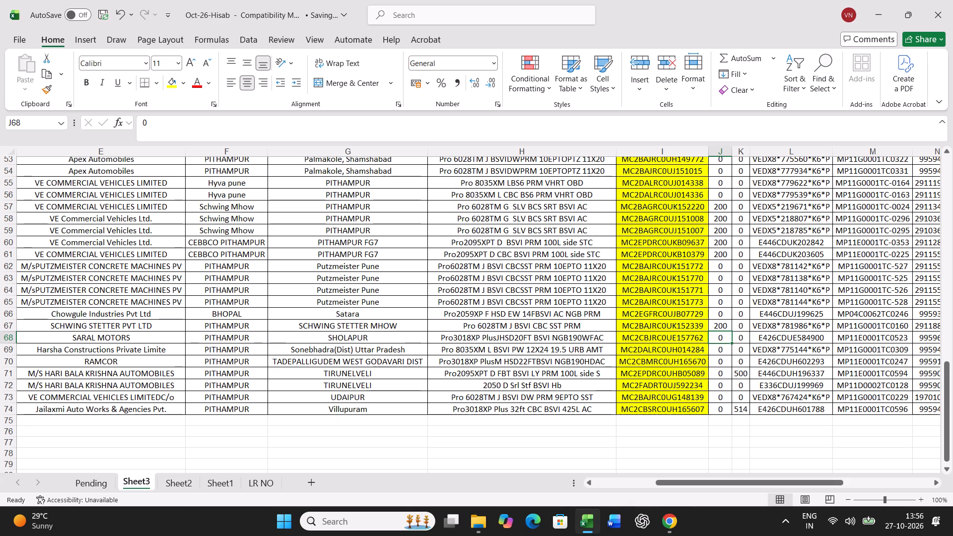
Review the remaining entries in the Pending sheet from the top down to the last filled row.
{"action": "left_click", "coordinate": [96, 486]}
{"action": "left_click", "coordinate": [138, 477]}
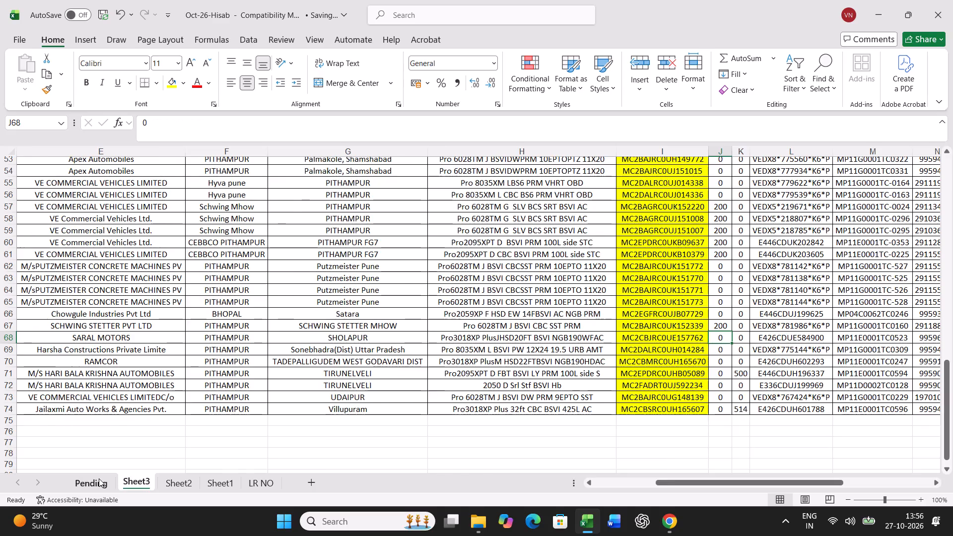
{"action": "left_click", "coordinate": [99, 478]}
{"action": "scroll", "coordinate": [133, 363], "scroll_direction": "down", "scroll_amount": 20}
{"action": "scroll", "coordinate": [133, 363], "scroll_direction": "down", "scroll_amount": 2}
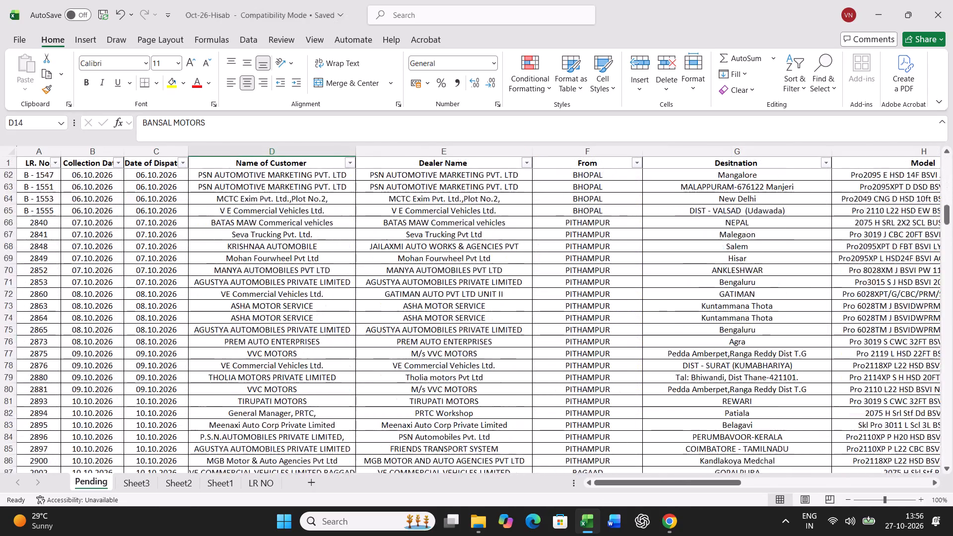
{"action": "scroll", "coordinate": [133, 362], "scroll_direction": "down", "scroll_amount": 20}
{"action": "scroll", "coordinate": [133, 362], "scroll_direction": "down", "scroll_amount": 20}
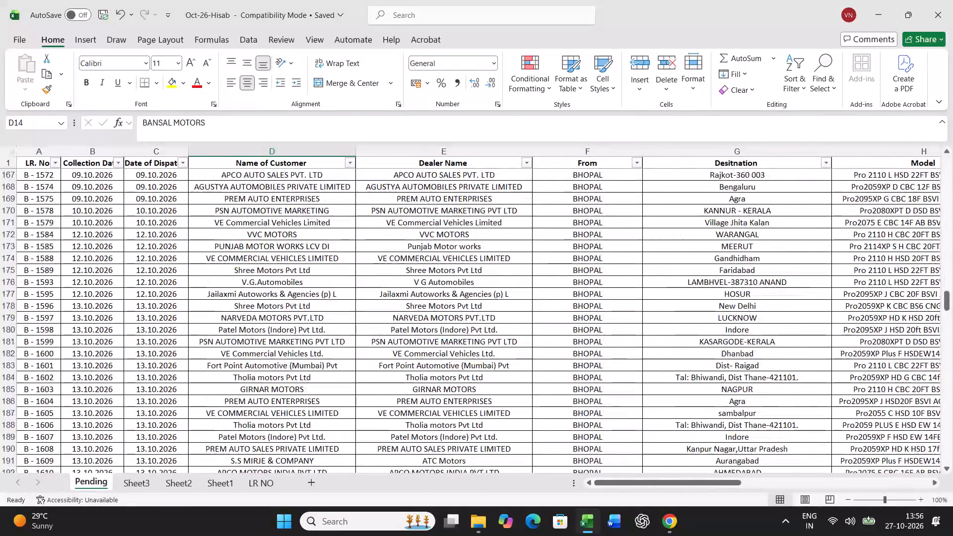
{"action": "scroll", "coordinate": [133, 362], "scroll_direction": "down", "scroll_amount": 20}
{"action": "scroll", "coordinate": [133, 362], "scroll_direction": "down", "scroll_amount": 20}
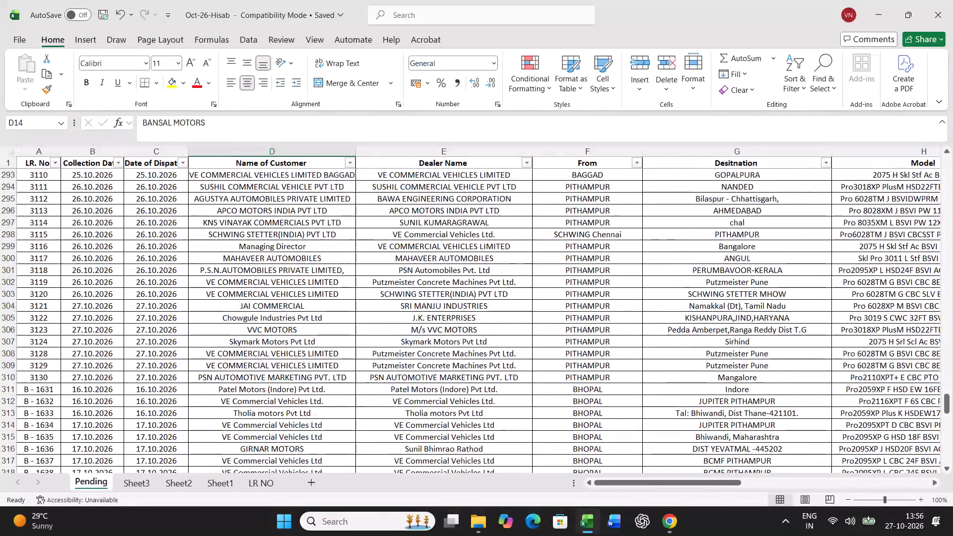
{"action": "scroll", "coordinate": [133, 362], "scroll_direction": "down", "scroll_amount": 20}
{"action": "scroll", "coordinate": [133, 362], "scroll_direction": "down", "scroll_amount": 4}
{"action": "scroll", "coordinate": [133, 362], "scroll_direction": "up", "scroll_amount": 5}
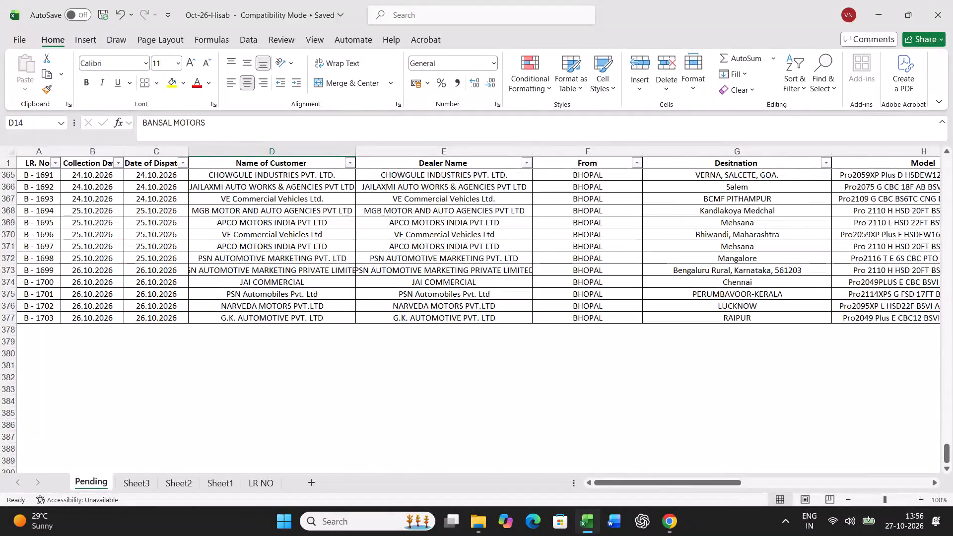
Select the last LR number in the Pending sheet and save the workbook again.
{"action": "left_click", "coordinate": [33, 317]}
{"action": "key", "text": "ctrl+s"}
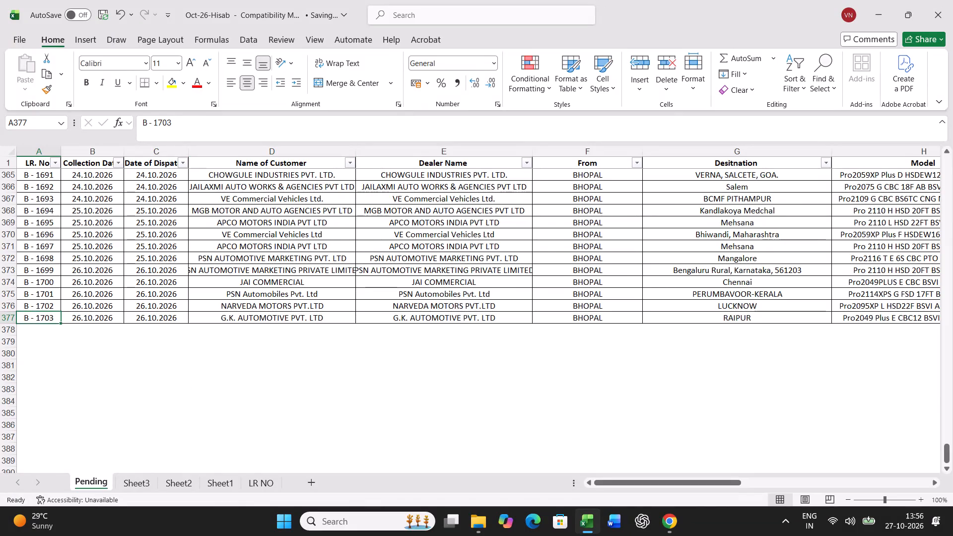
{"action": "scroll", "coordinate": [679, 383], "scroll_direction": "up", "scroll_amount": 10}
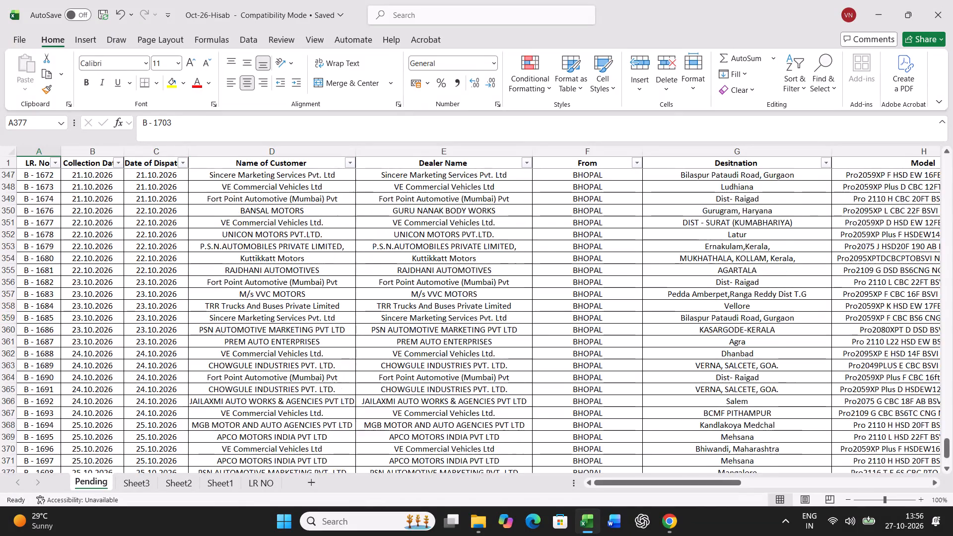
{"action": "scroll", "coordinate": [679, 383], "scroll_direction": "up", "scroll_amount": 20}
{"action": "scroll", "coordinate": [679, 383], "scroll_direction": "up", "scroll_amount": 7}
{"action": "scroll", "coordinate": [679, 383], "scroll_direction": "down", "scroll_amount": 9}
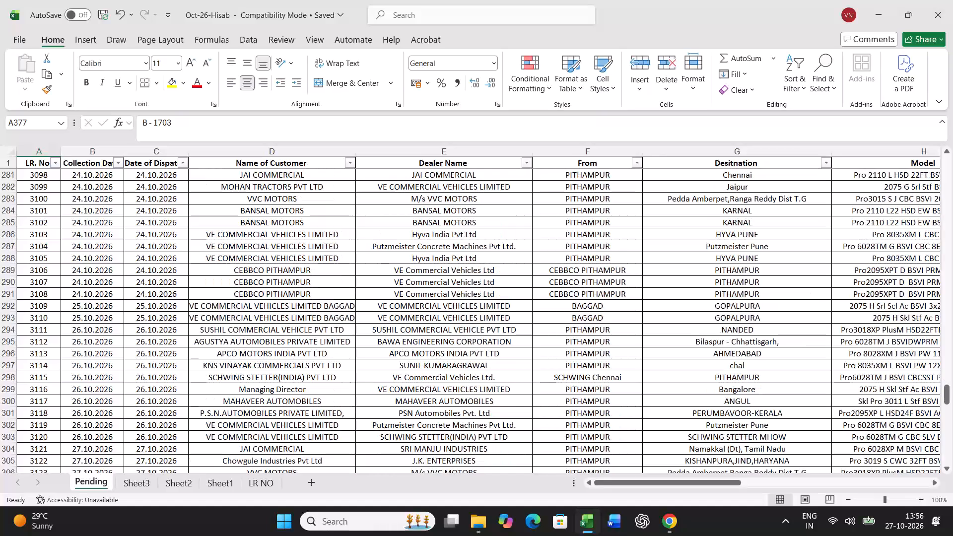
Close the Oct-26-Hisab workbook and the YEAR-26-27 folder window.
{"action": "left_click", "coordinate": [947, 9]}
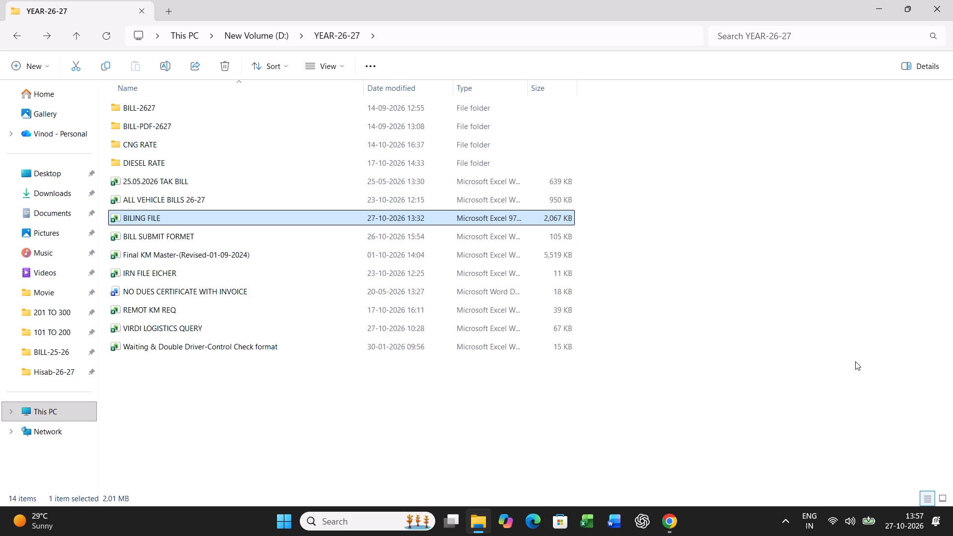
{"action": "left_click", "coordinate": [949, 6]}
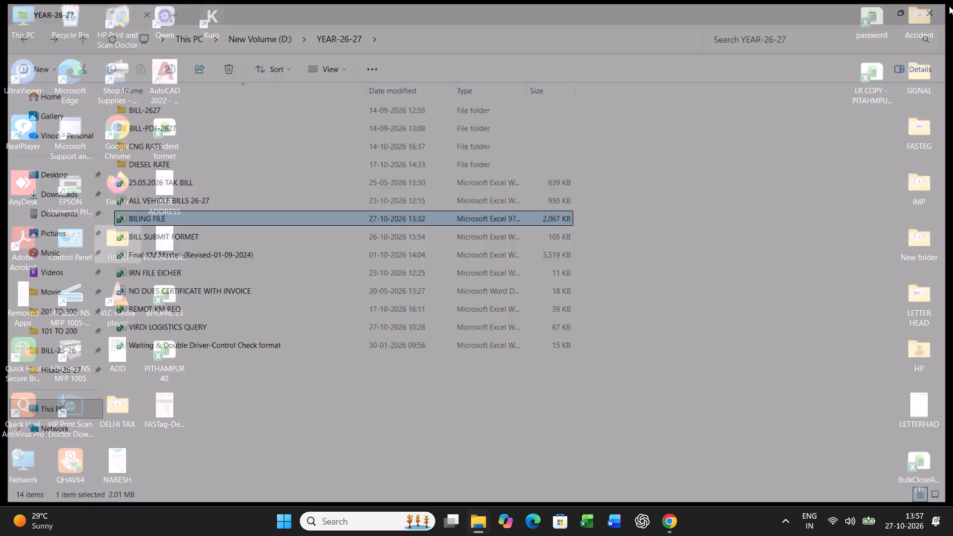